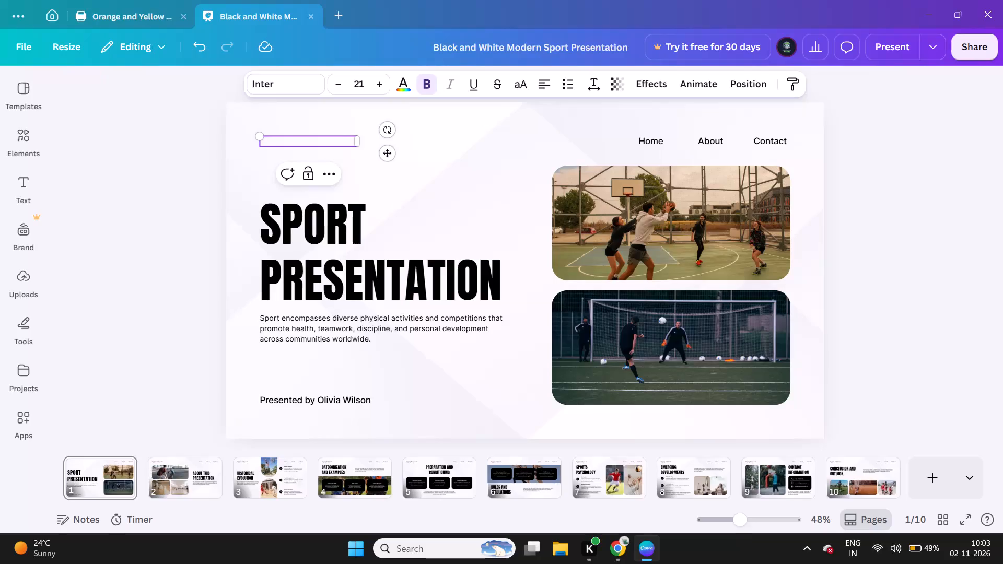
# Enter the presenter's full name in capitals in the empty header text box above the title.
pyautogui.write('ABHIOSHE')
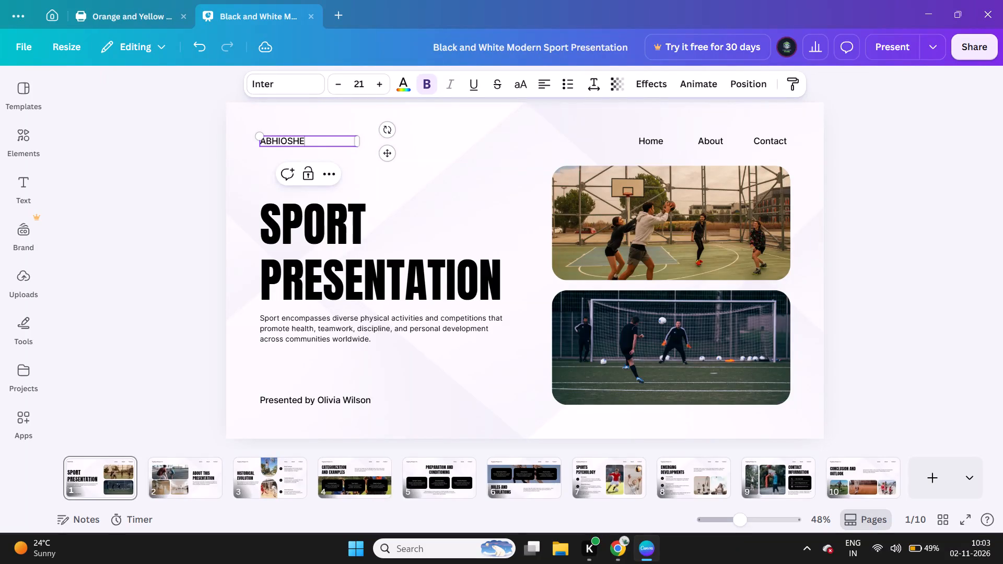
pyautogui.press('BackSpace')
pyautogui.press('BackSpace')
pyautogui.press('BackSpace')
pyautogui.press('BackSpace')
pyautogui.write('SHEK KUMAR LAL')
# Shrink the SPORT PRESENTATION title to about size 65 and move it up beneath the header name, aligned with its left edge.
pyautogui.click(421, 202)
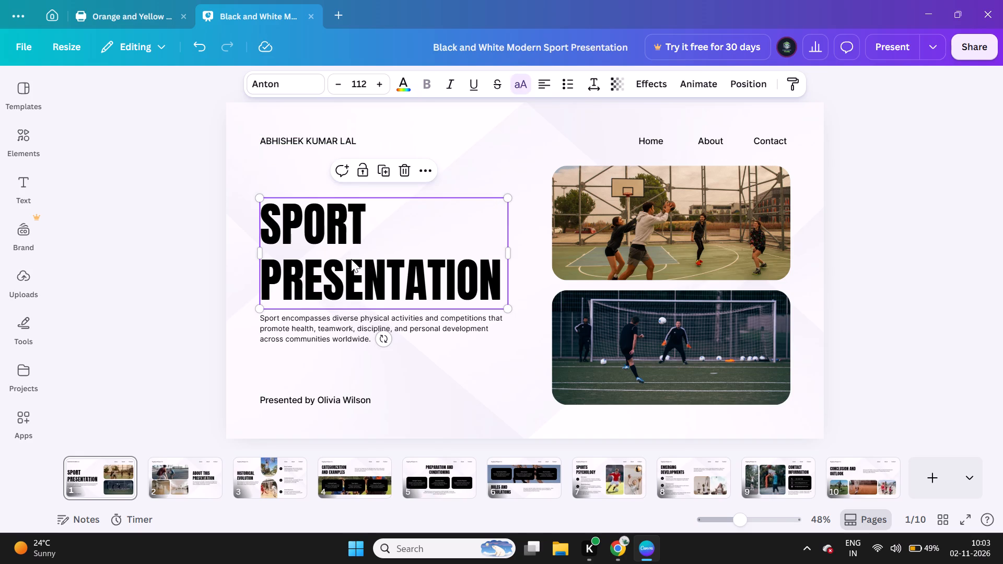
pyautogui.moveTo(507, 308); pyautogui.dragTo(442, 273)
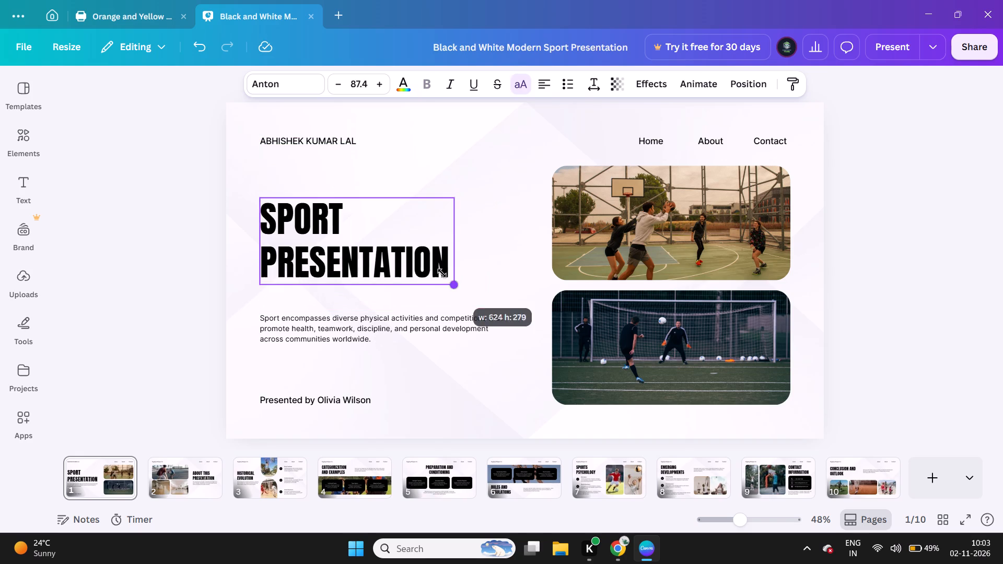
pyautogui.moveTo(442, 273); pyautogui.dragTo(409, 256)
pyautogui.moveTo(353, 234); pyautogui.dragTo(366, 187)
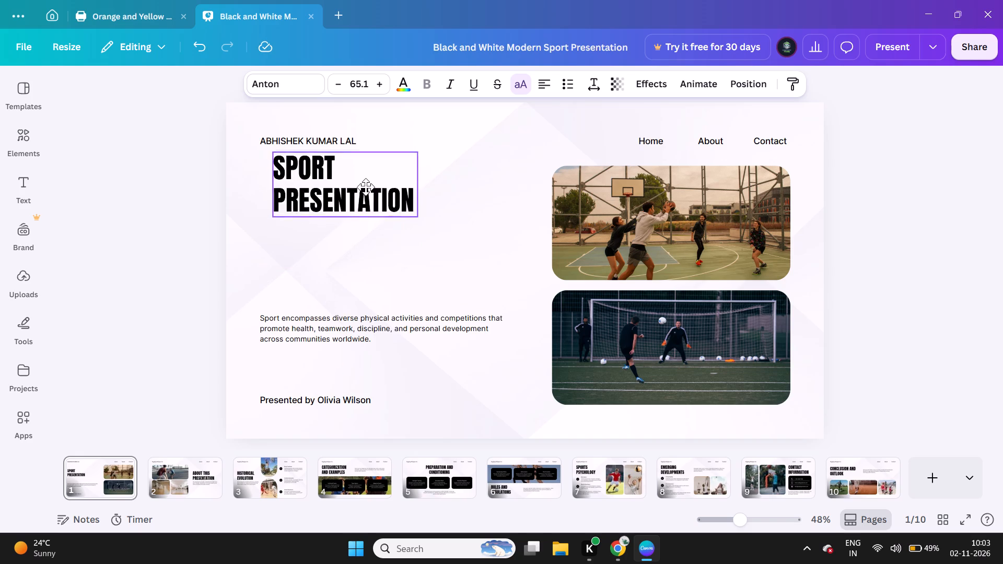
pyautogui.moveTo(366, 187); pyautogui.dragTo(352, 201)
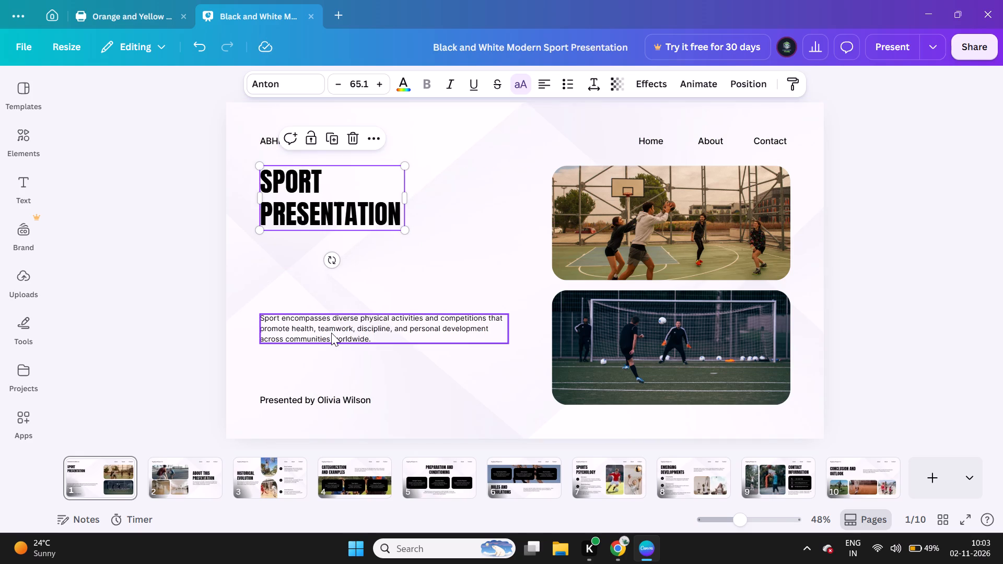
# Move the description paragraph and the "Presented by" line up beneath the title, keeping their left edges aligned with it.
pyautogui.moveTo(331, 333); pyautogui.dragTo(336, 263)
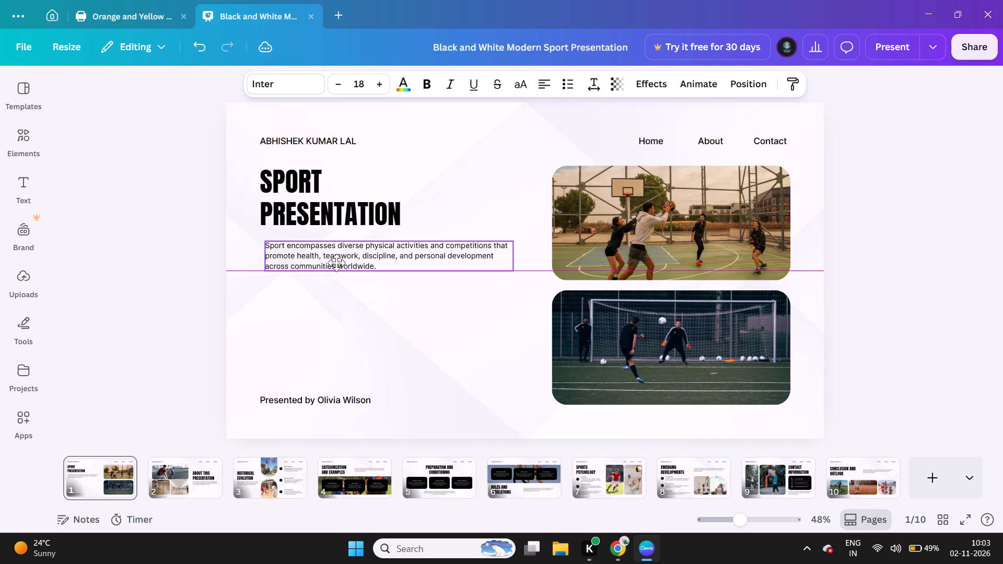
pyautogui.moveTo(336, 263); pyautogui.dragTo(331, 263)
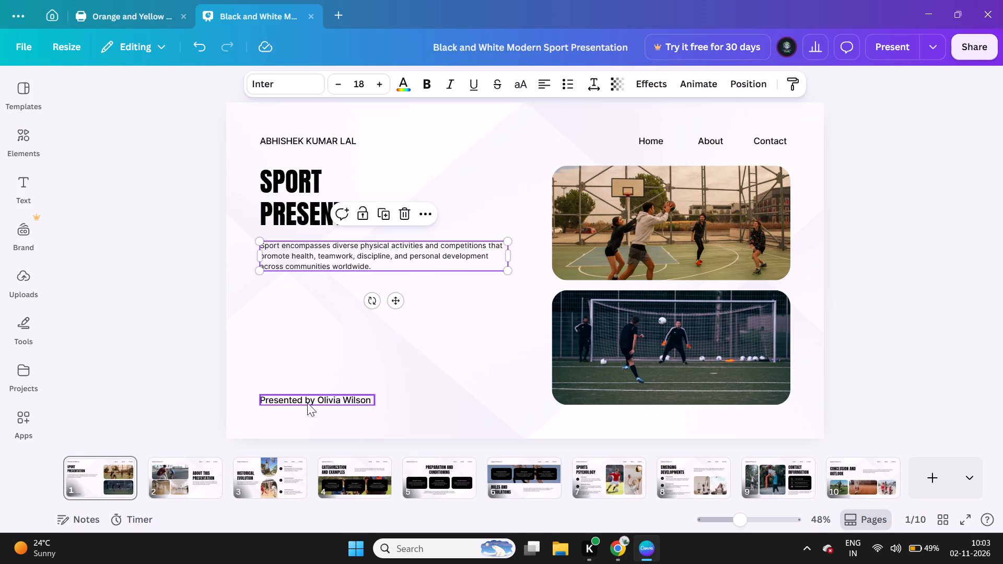
pyautogui.moveTo(308, 398); pyautogui.dragTo(311, 292)
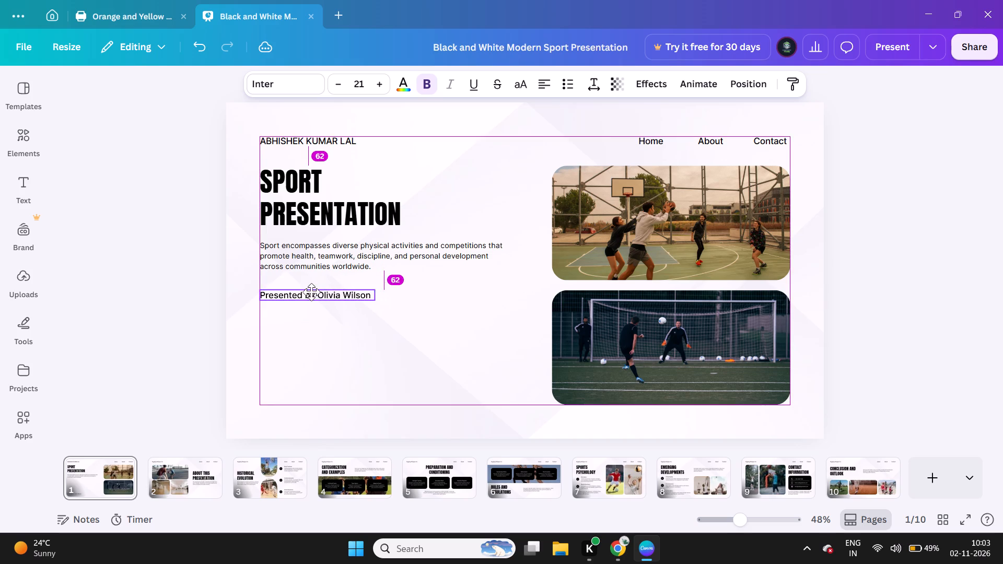
pyautogui.moveTo(311, 292); pyautogui.dragTo(311, 293)
# Delete the placeholder presenter name from the "Presented by" line.
pyautogui.click(341, 292)
pyautogui.click(341, 292)
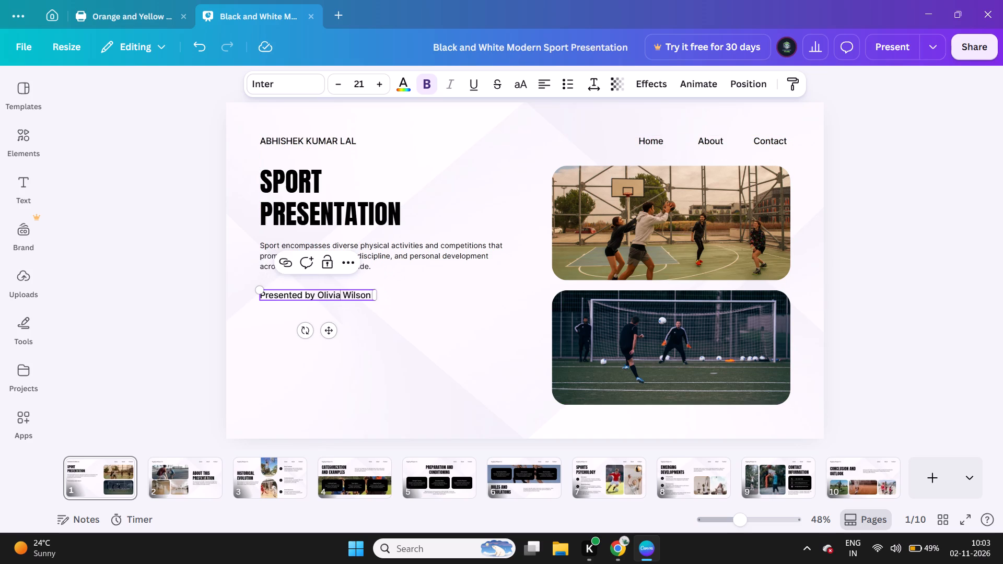
pyautogui.press('BackSpace')
pyautogui.press('BackSpace')
pyautogui.press('BackSpace')
pyautogui.press('BackSpace')
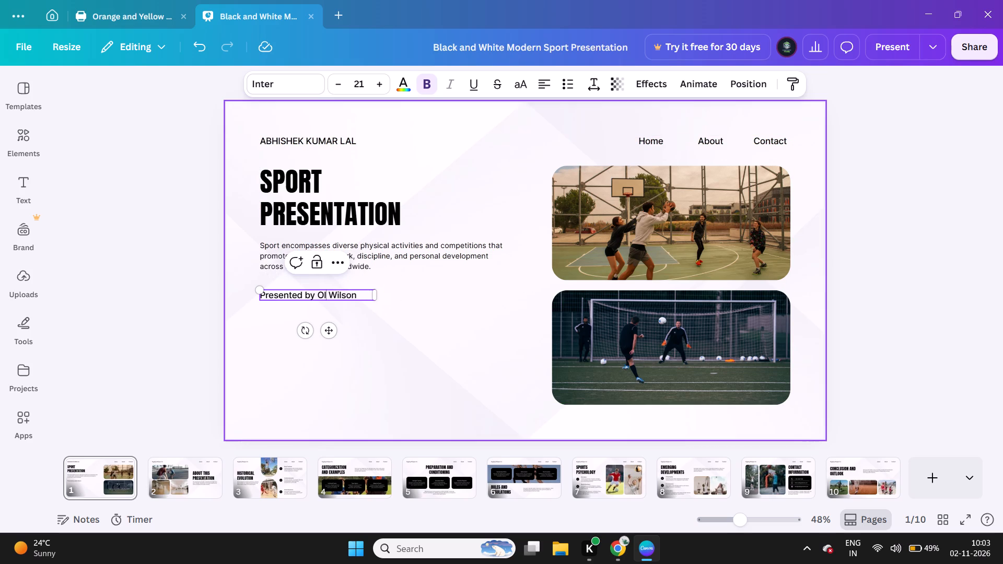
pyautogui.press('BackSpace')
pyautogui.press('BackSpace')
pyautogui.press('Right')
pyautogui.press('Right')
pyautogui.press('Right')
pyautogui.press('Right')
pyautogui.press('Right')
pyautogui.press('Right')
pyautogui.press('Right')
pyautogui.press('BackSpace')
pyautogui.press('BackSpace')
pyautogui.press('BackSpace')
pyautogui.press('BackSpace')
pyautogui.press('BackSpace')
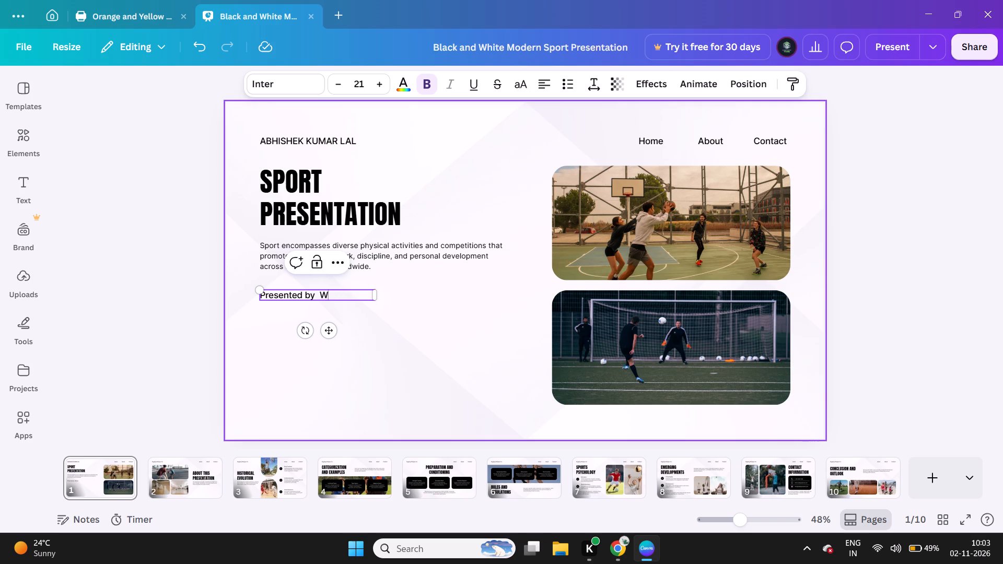
pyautogui.press('BackSpace')
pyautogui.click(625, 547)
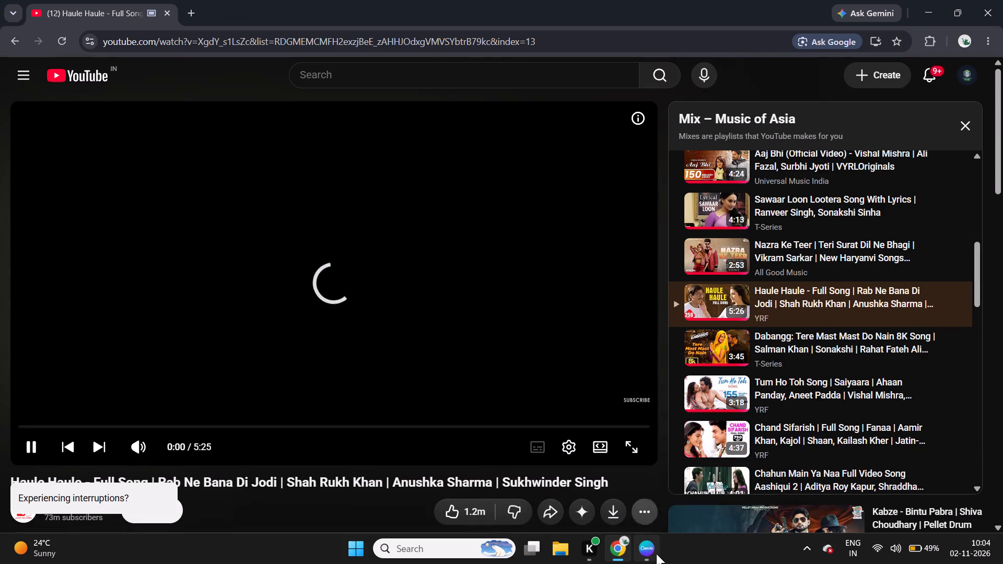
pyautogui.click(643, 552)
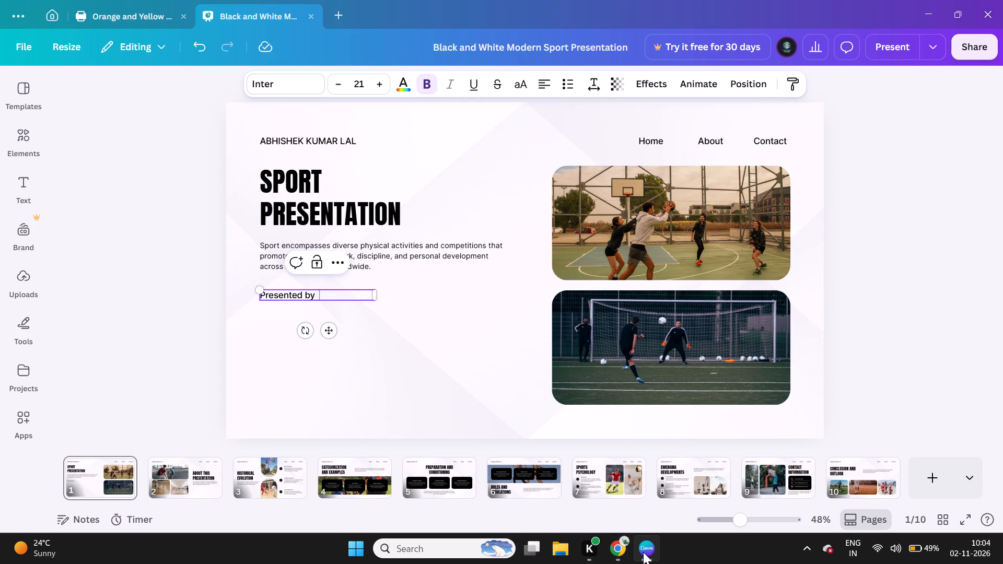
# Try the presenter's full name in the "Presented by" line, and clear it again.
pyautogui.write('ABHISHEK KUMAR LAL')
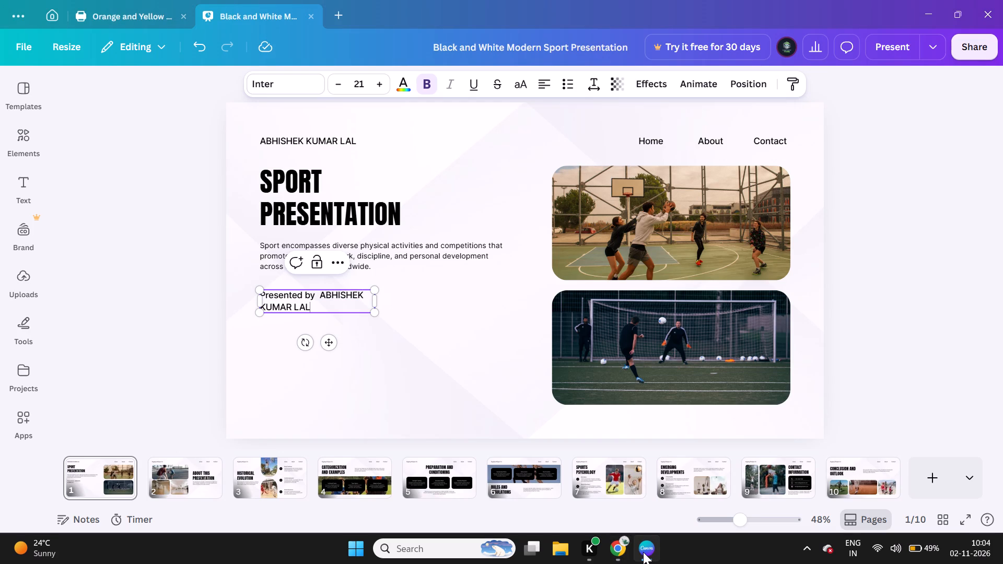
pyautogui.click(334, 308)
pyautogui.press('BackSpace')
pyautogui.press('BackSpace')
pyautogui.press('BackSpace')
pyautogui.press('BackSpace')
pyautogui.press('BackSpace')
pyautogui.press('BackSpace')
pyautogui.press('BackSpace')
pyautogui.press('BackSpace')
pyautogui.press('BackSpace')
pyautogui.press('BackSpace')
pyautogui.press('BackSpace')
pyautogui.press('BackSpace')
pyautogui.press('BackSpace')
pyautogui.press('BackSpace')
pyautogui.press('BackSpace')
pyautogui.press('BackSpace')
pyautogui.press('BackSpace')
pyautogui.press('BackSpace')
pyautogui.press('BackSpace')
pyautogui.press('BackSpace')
# Enter only the presenter's first name in capitals after "Presented by", separated by a space.
pyautogui.write('ABHISHEK')
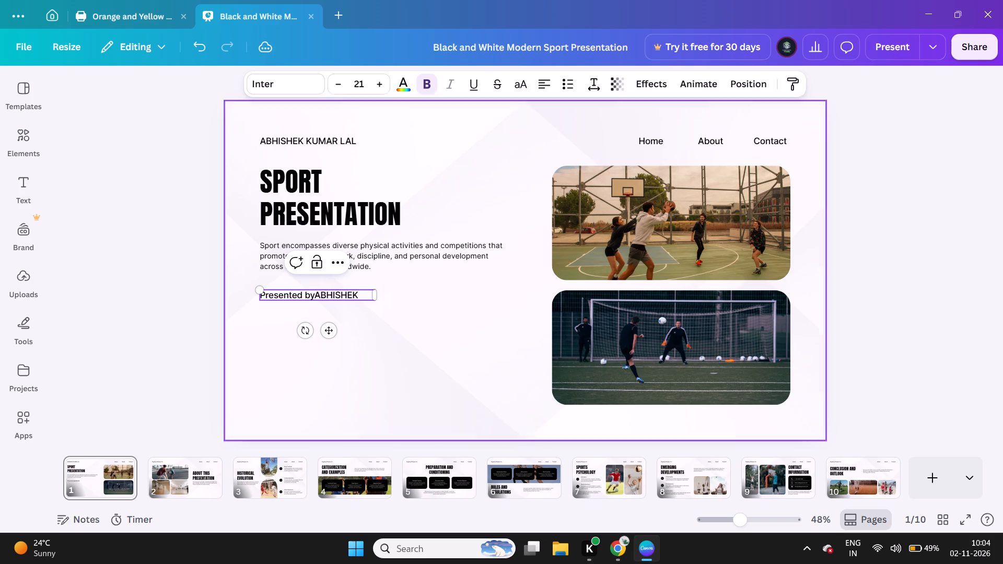
pyautogui.press('Left')
pyautogui.press('Left')
pyautogui.press('Left')
pyautogui.press('Left')
pyautogui.press('Left')
pyautogui.press('Left')
pyautogui.press('Left')
pyautogui.press('Left')
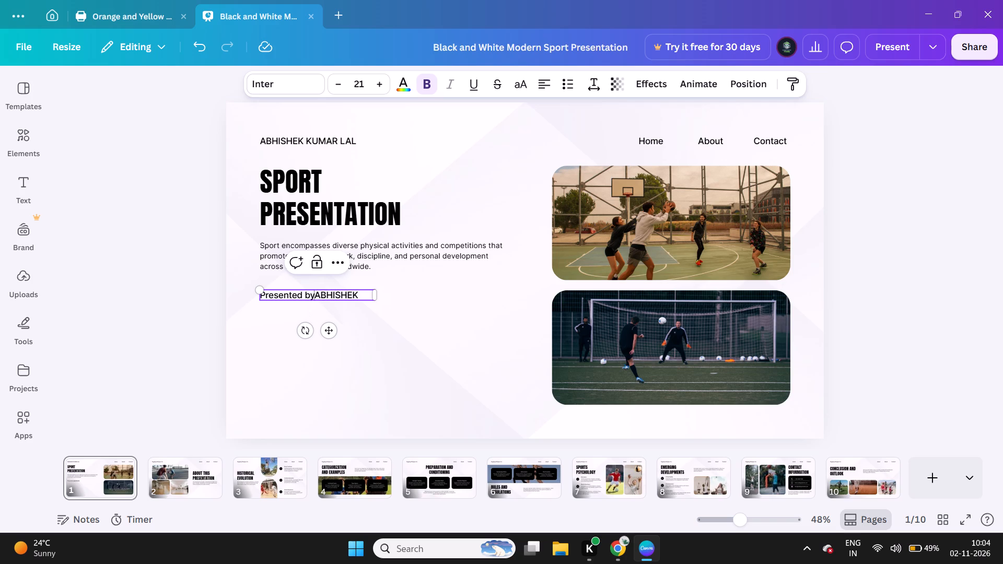
pyautogui.press('space')
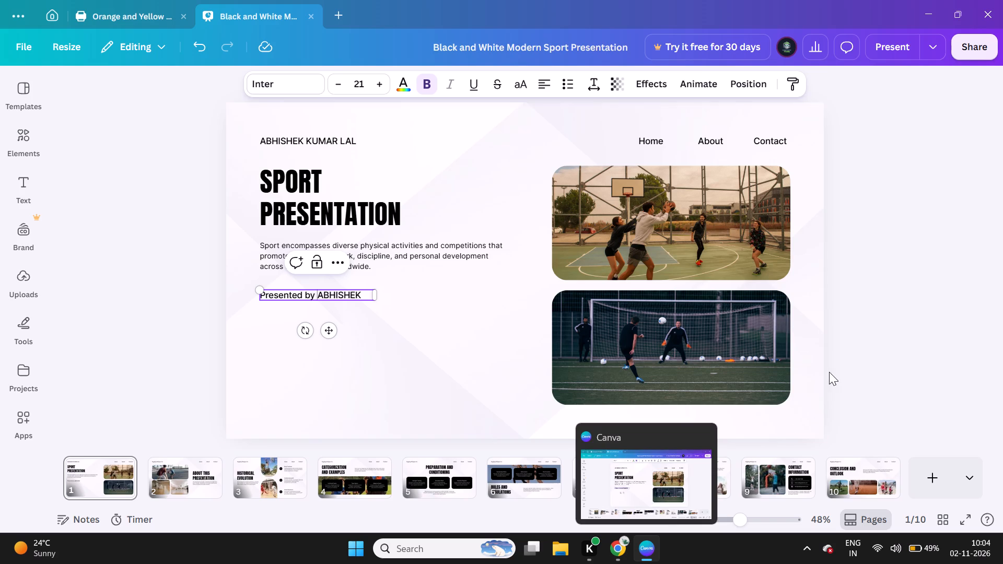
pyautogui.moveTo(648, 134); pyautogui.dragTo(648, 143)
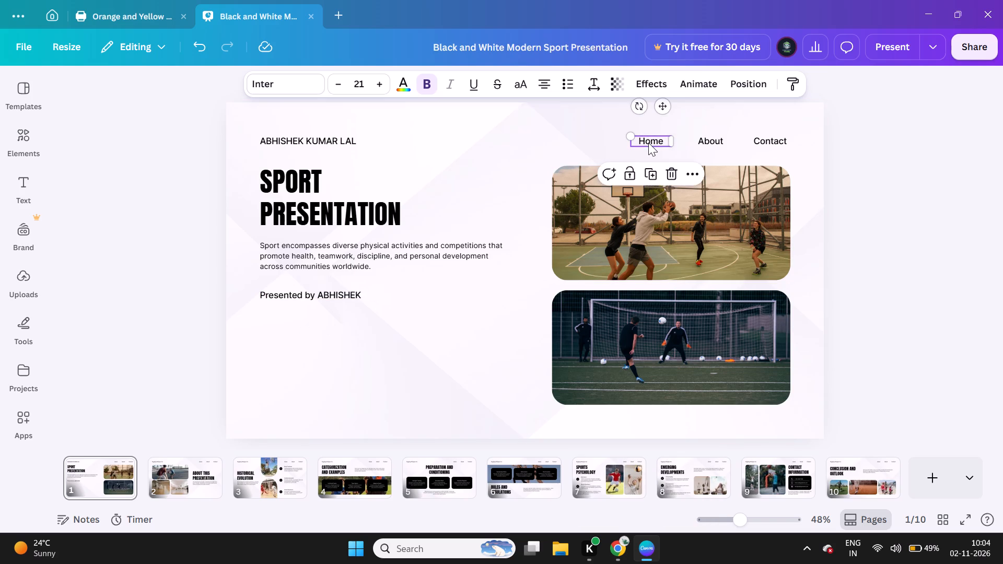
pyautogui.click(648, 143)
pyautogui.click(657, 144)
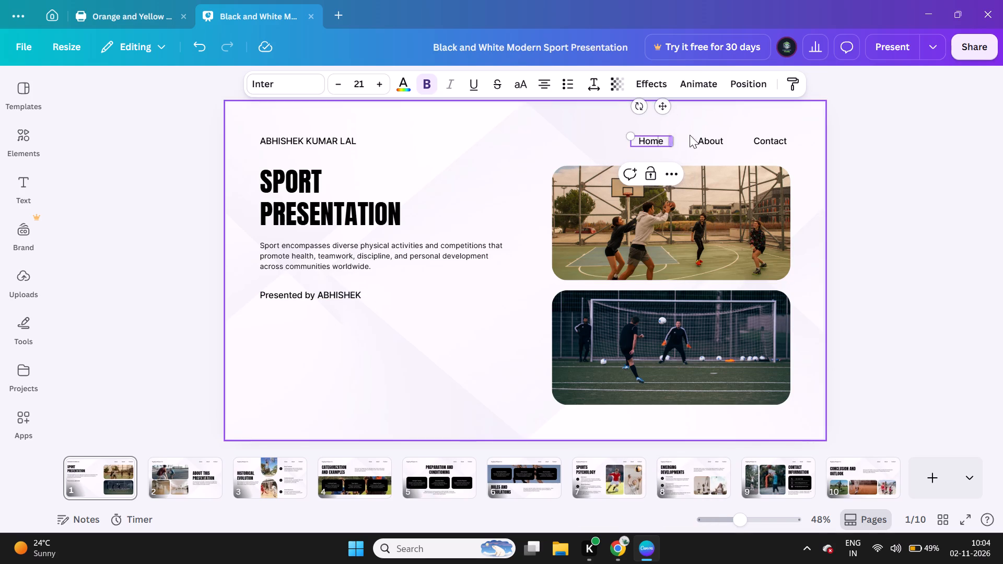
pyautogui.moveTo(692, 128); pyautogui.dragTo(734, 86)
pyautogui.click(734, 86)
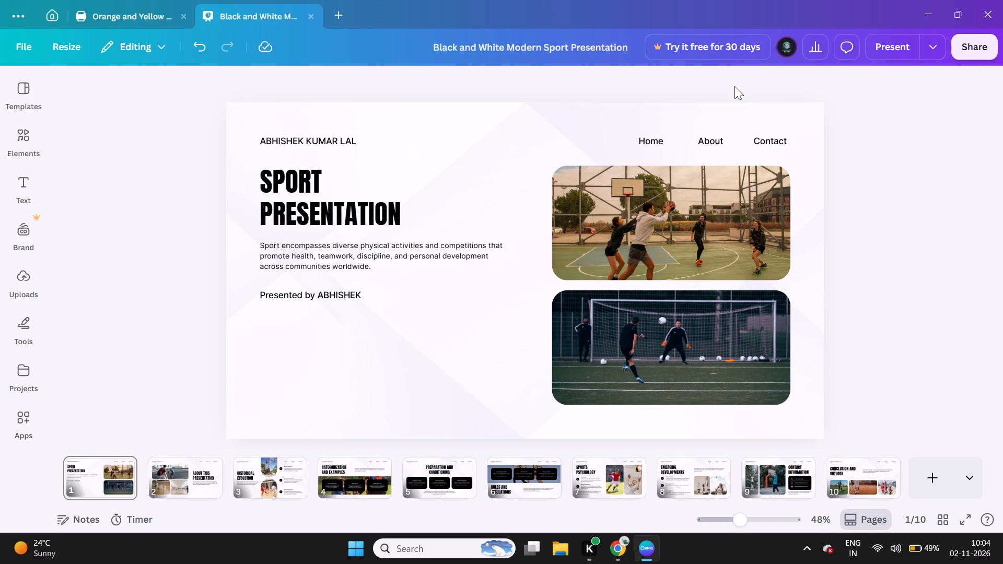
# Remove the Home, About and Contact labels from the first slide by moving each one off the page.
pyautogui.moveTo(648, 138); pyautogui.dragTo(672, 164)
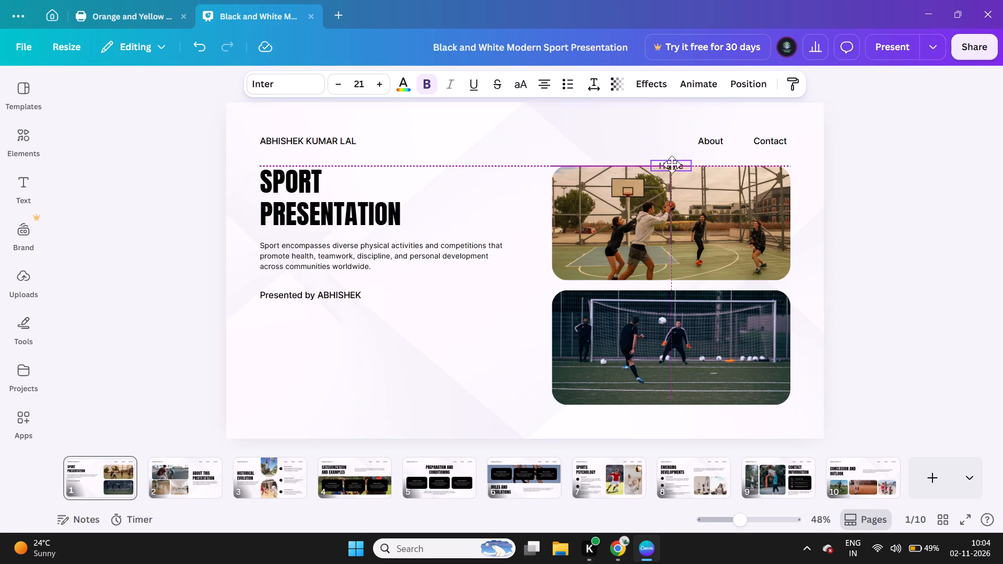
pyautogui.moveTo(672, 164); pyautogui.dragTo(935, 137)
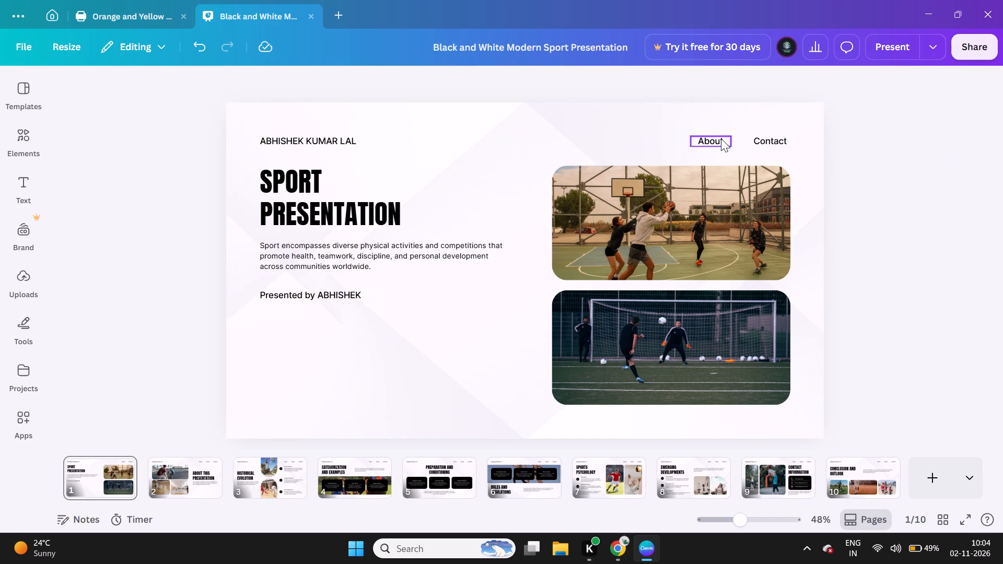
pyautogui.moveTo(721, 138); pyautogui.dragTo(928, 152)
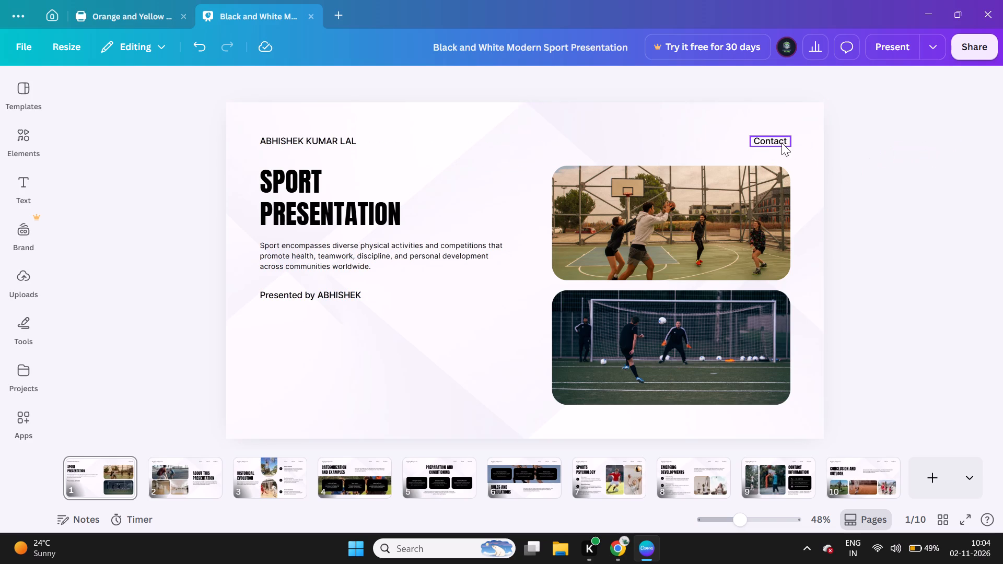
pyautogui.moveTo(782, 143); pyautogui.dragTo(992, 166)
# Add a text box reading "BUNDELKHAND INSTIITUTE OF ENGINEERING AND TECHNOLOGY" to the first slide.
pyautogui.click(11, 186)
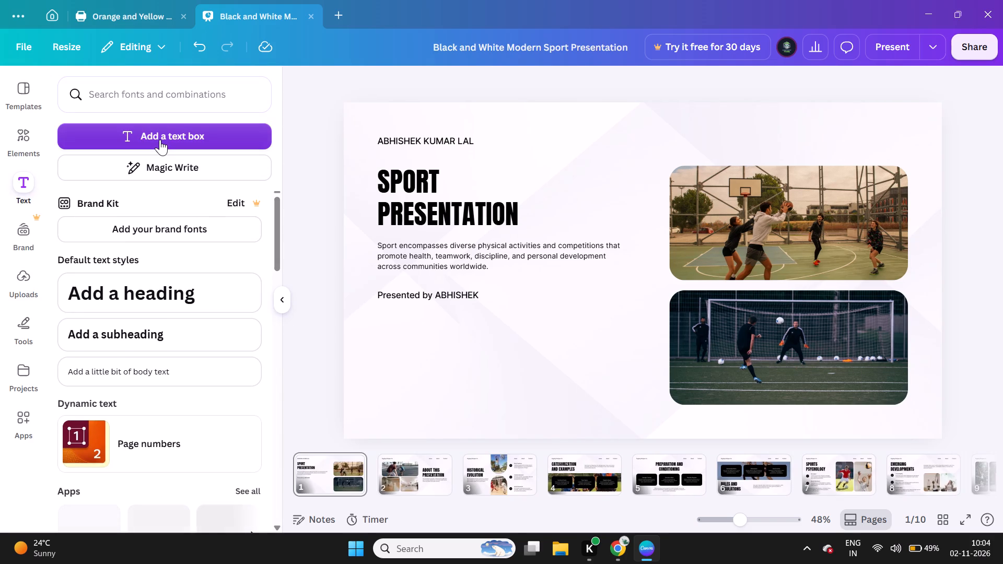
pyautogui.click(160, 139)
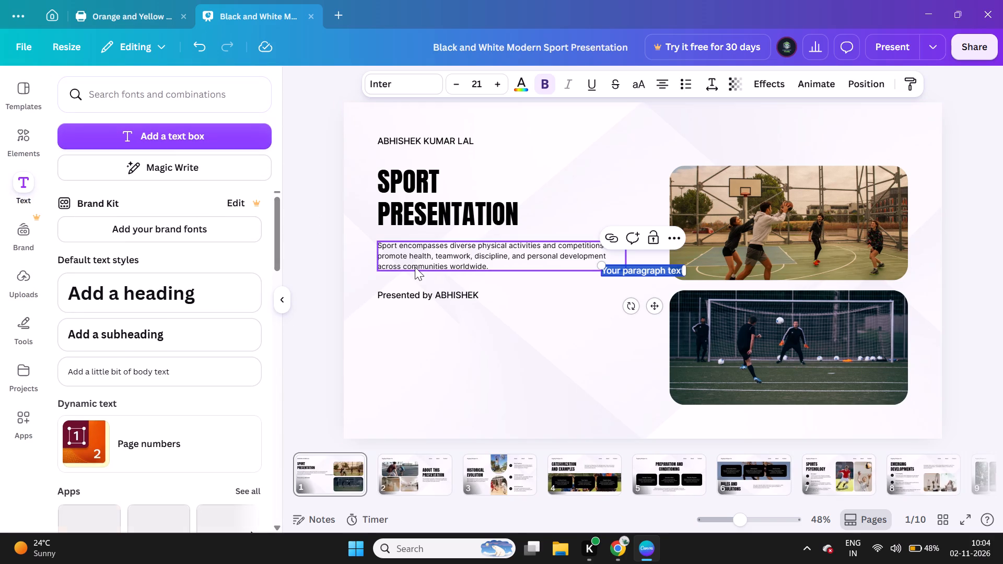
pyautogui.write('BUN')
pyautogui.write('DELKHAND')
pyautogui.press('space')
pyautogui.write('INSTI')
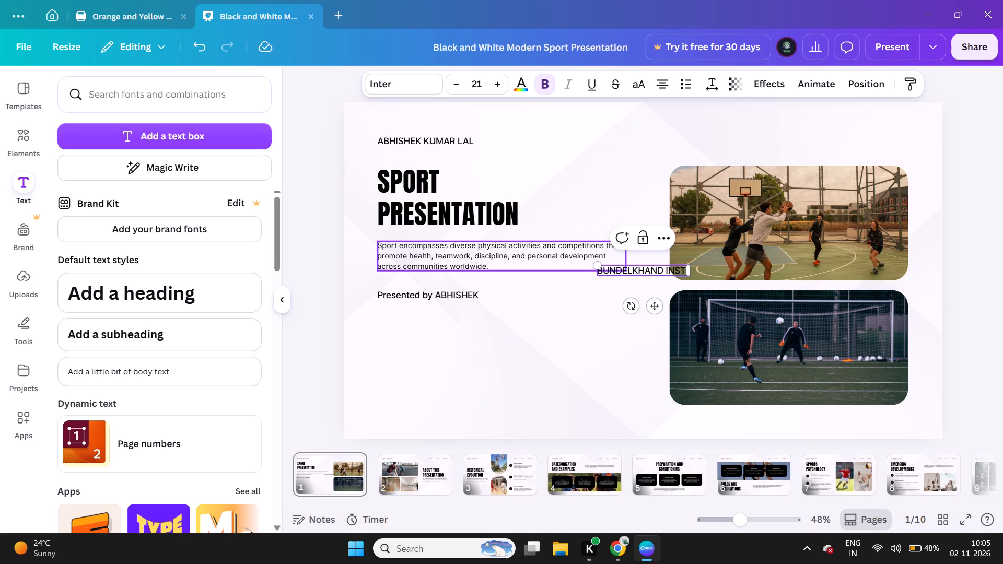
pyautogui.press('i')
pyautogui.write('TUTE OF ENGINN')
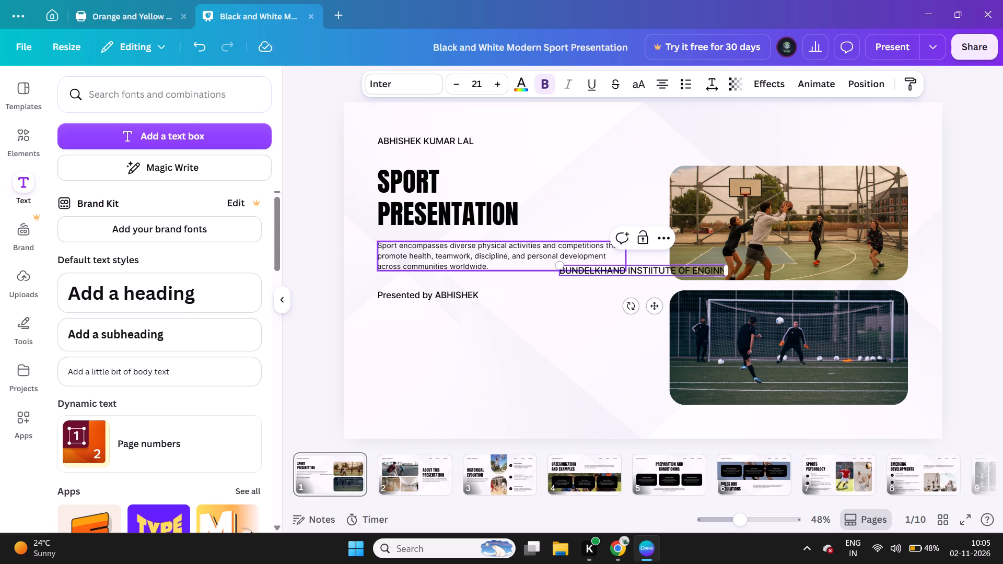
pyautogui.press('BackSpace')
pyautogui.write('EERING AND TECHNOLOGY')
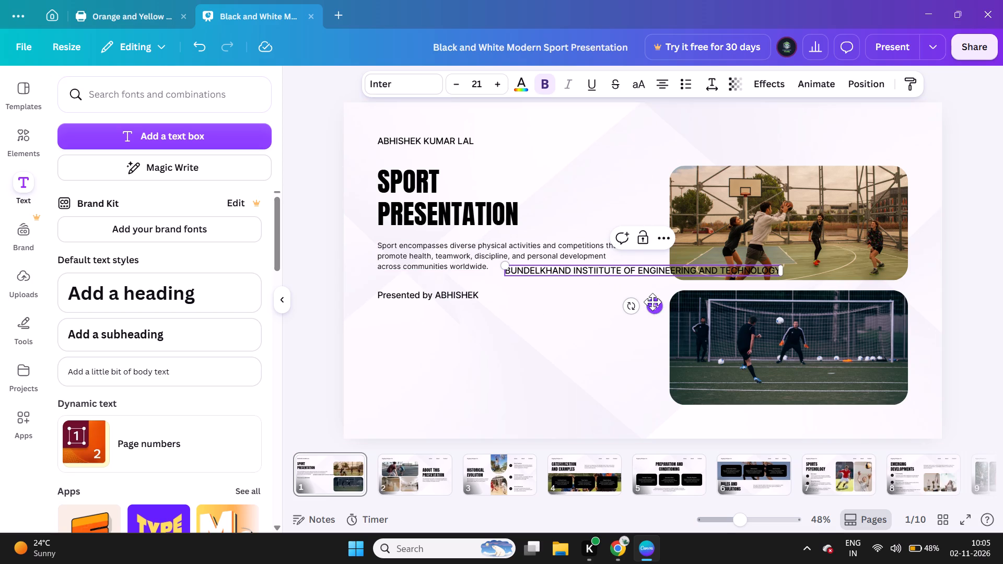
# Move the institute name to the slide's top edge above the photos and widen its text box to the right.
pyautogui.moveTo(652, 301); pyautogui.dragTo(680, 158)
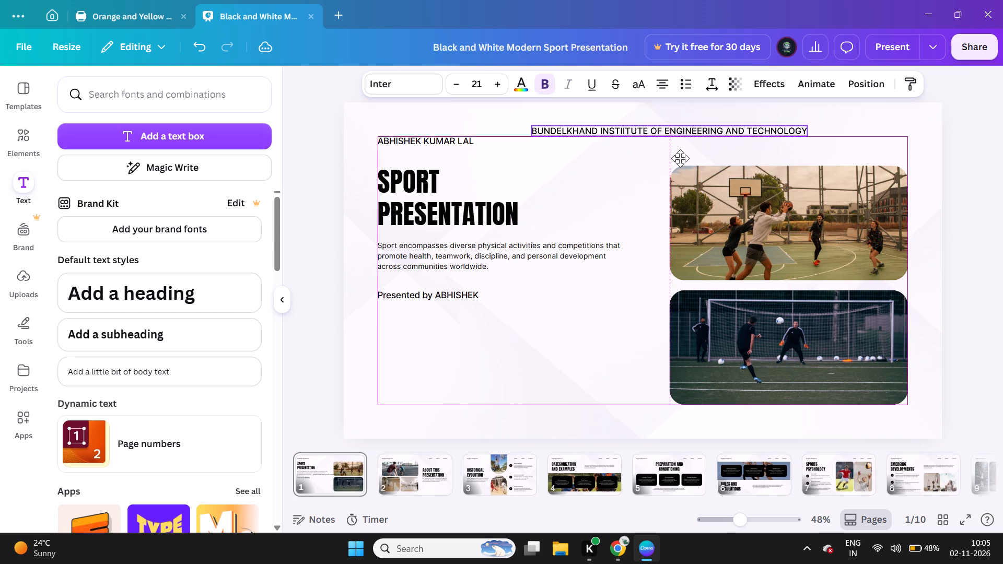
pyautogui.moveTo(680, 158); pyautogui.dragTo(670, 150)
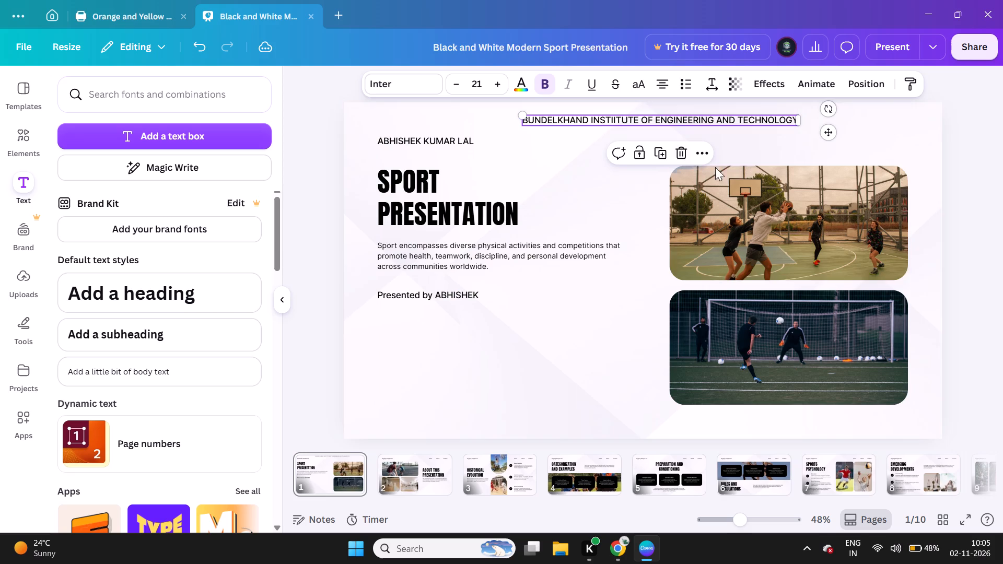
pyautogui.moveTo(798, 121); pyautogui.dragTo(842, 124)
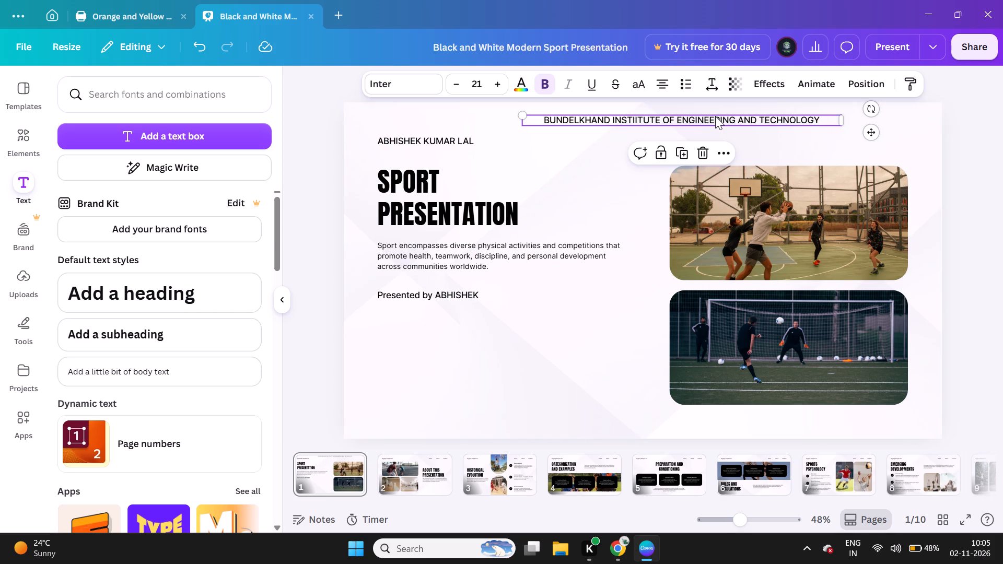
pyautogui.scroll(1, 715, 126)
# Centre the institute name horizontally along the first slide's top edge.
pyautogui.click(747, 140)
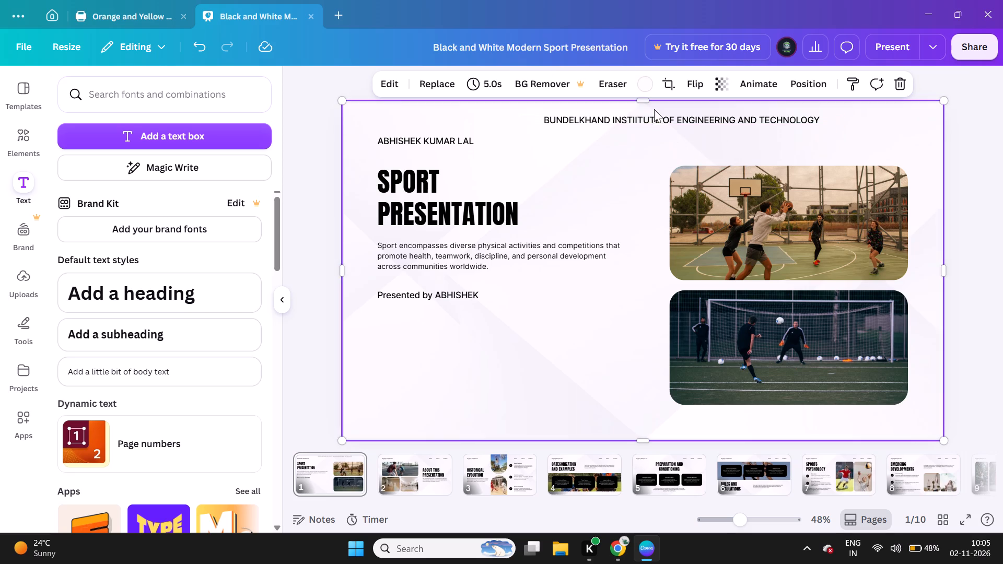
pyautogui.moveTo(645, 118); pyautogui.dragTo(602, 113)
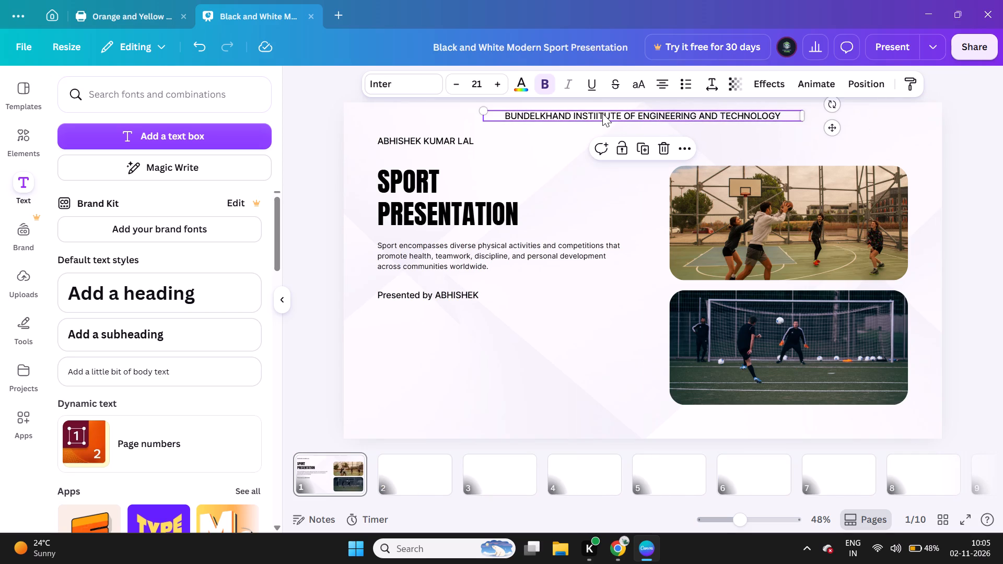
pyautogui.click(619, 223)
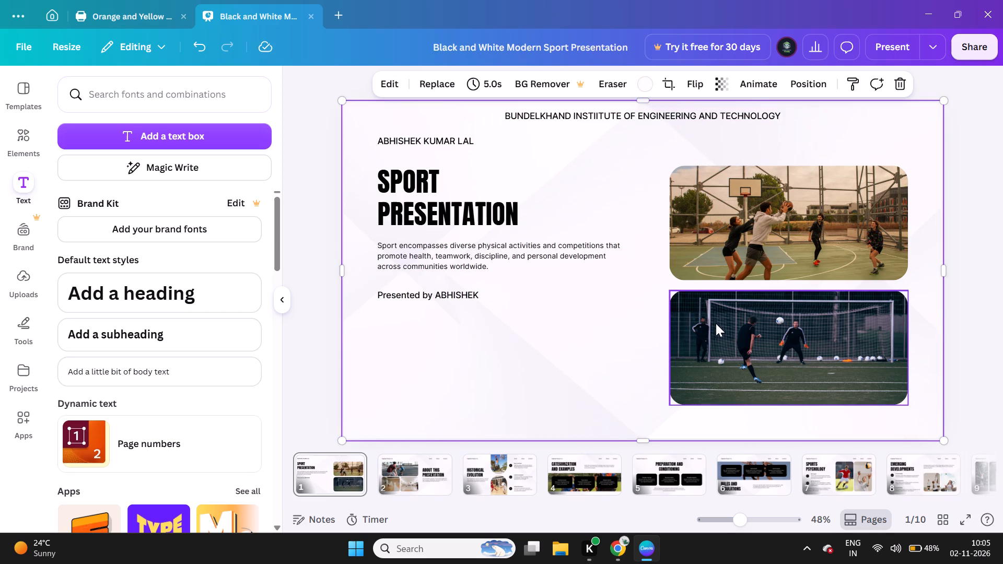
# Move the football photo beneath the "Presented by" line on the first slide and make it slightly narrower.
pyautogui.moveTo(718, 323); pyautogui.dragTo(463, 343)
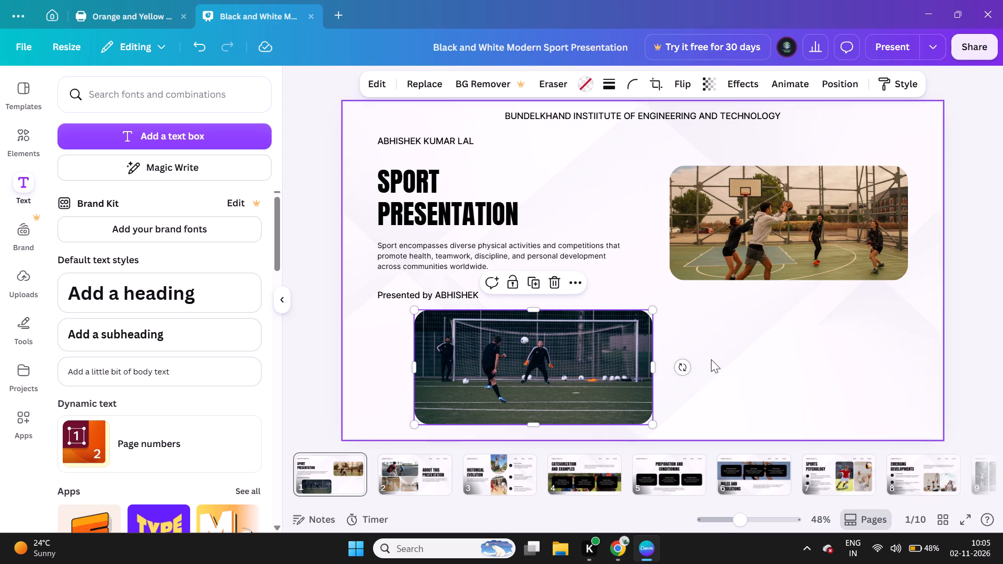
pyautogui.moveTo(648, 369); pyautogui.dragTo(739, 377)
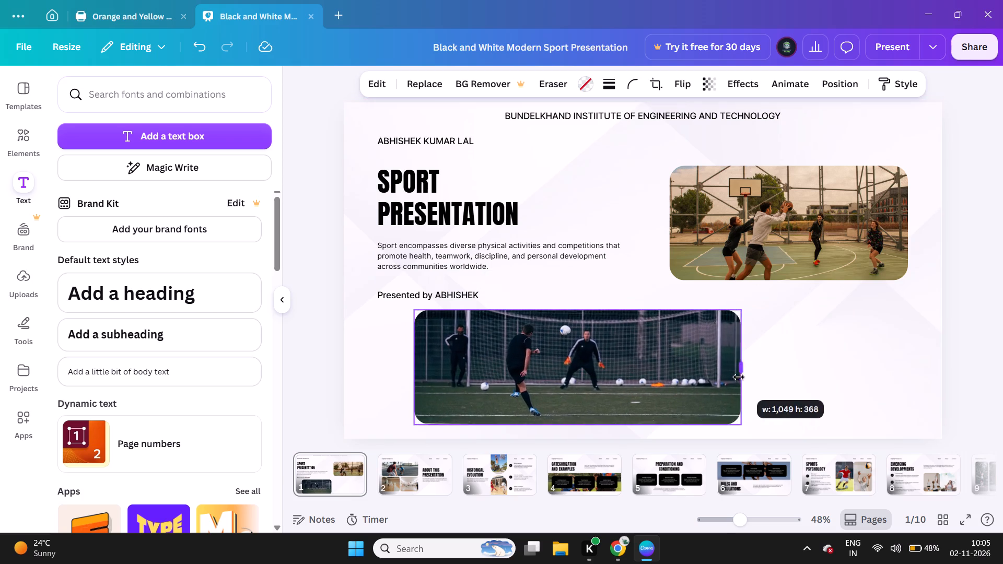
pyautogui.moveTo(739, 377); pyautogui.dragTo(637, 298)
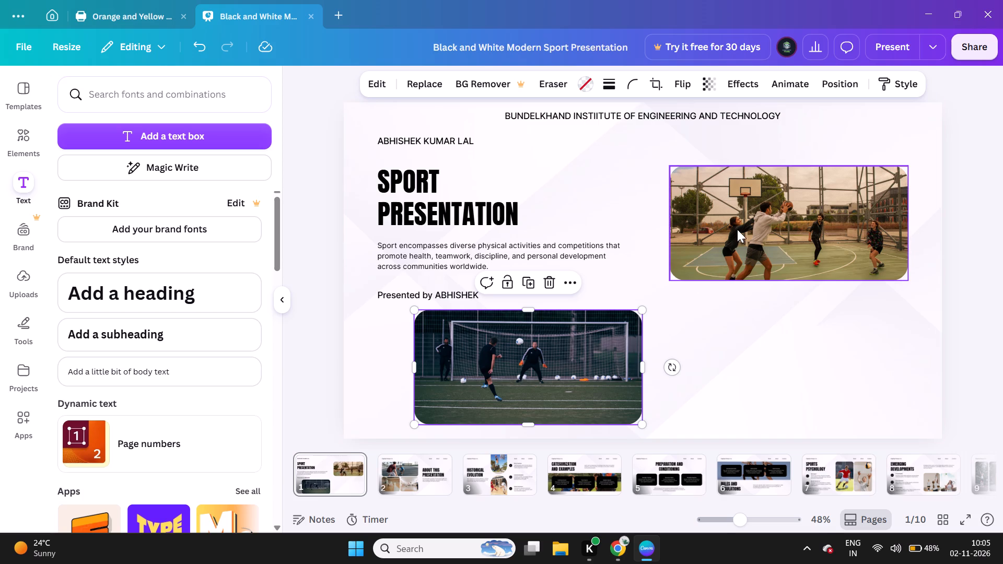
# Move the basketball photo down and enlarge it to about 920 by 838, filling the first slide's right half below the institute name.
pyautogui.moveTo(736, 230); pyautogui.dragTo(737, 287)
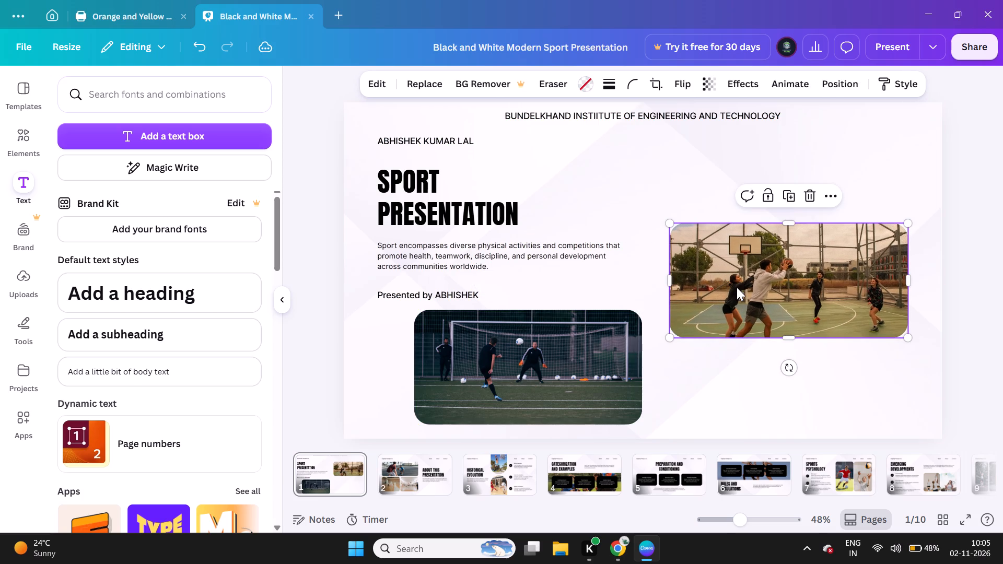
pyautogui.moveTo(796, 221); pyautogui.dragTo(767, 160)
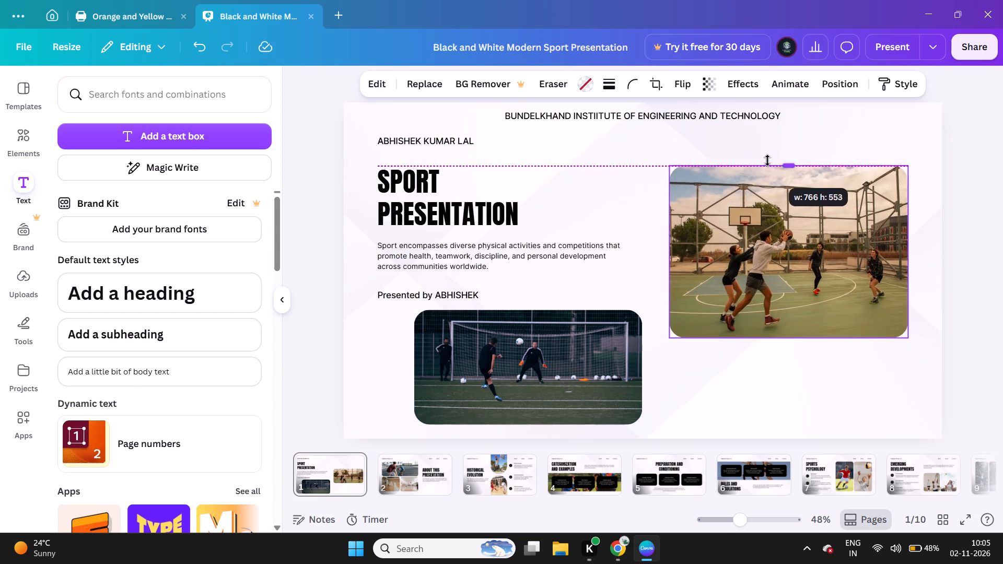
pyautogui.moveTo(767, 160); pyautogui.dragTo(753, 150)
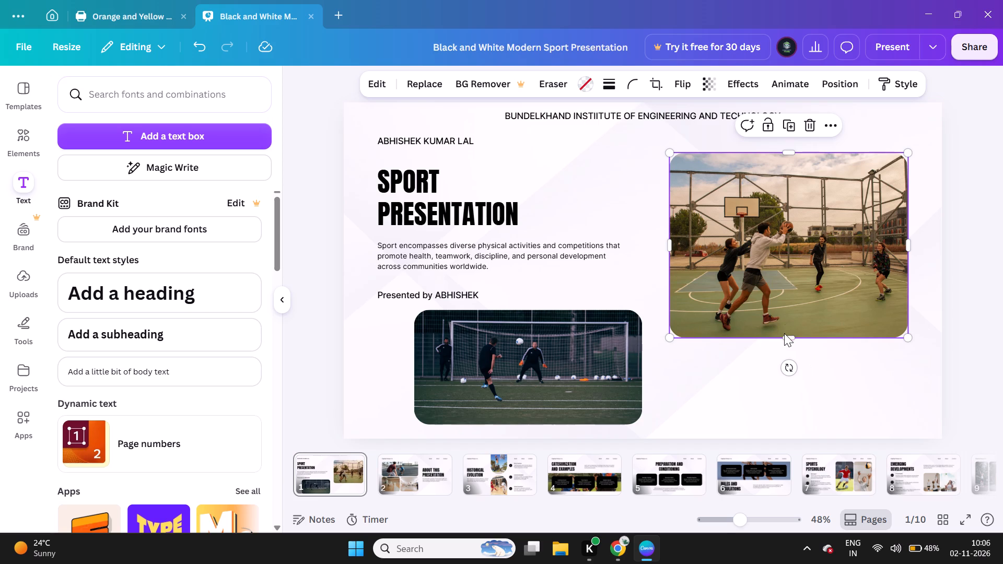
pyautogui.moveTo(786, 337); pyautogui.dragTo(793, 407)
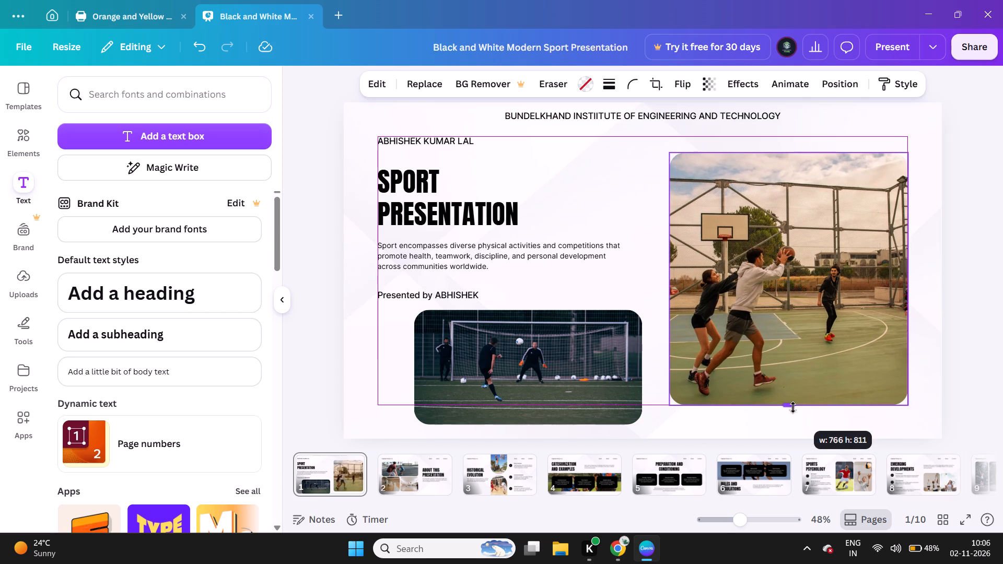
pyautogui.moveTo(793, 407); pyautogui.dragTo(796, 413)
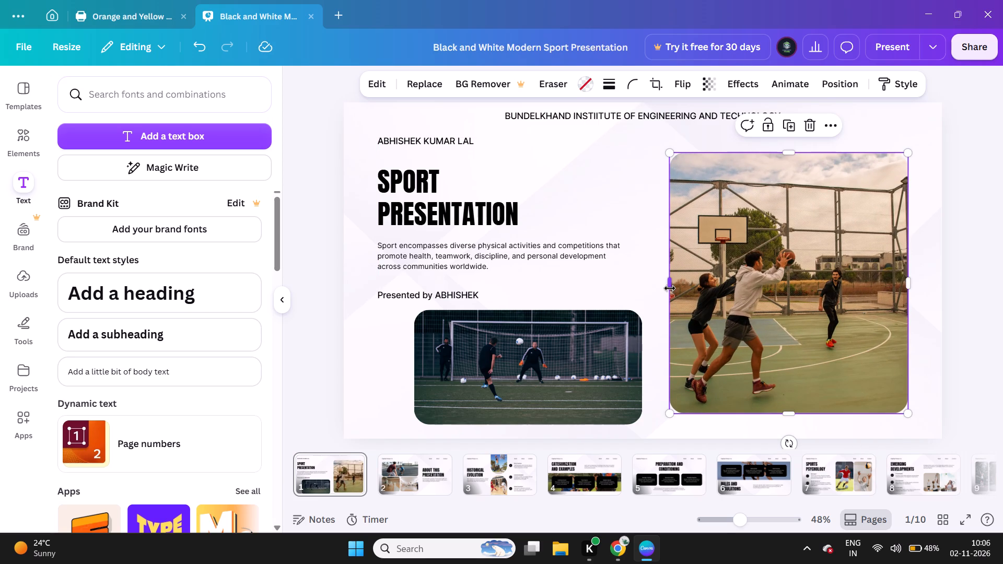
pyautogui.moveTo(670, 288); pyautogui.dragTo(644, 293)
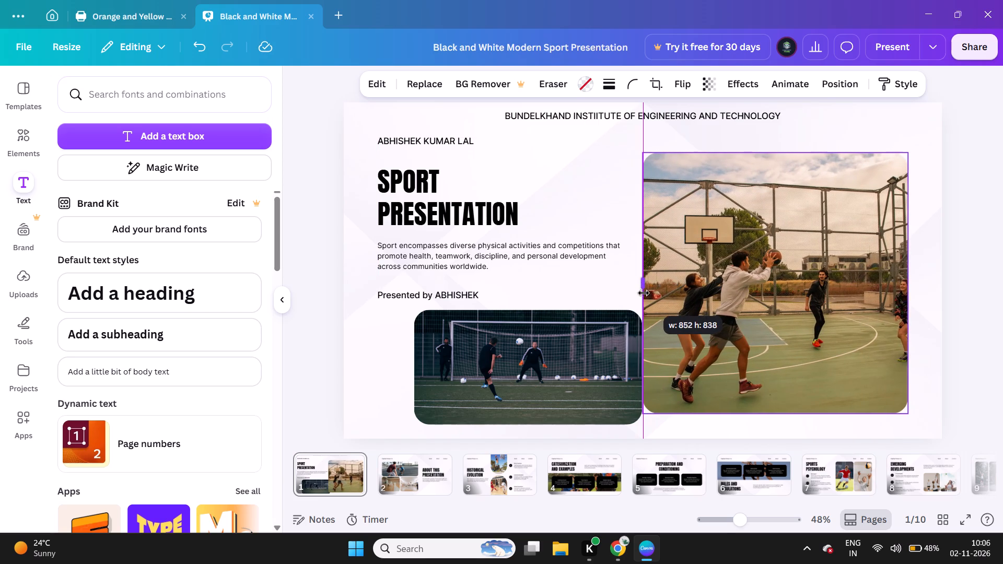
pyautogui.moveTo(644, 293); pyautogui.dragTo(649, 294)
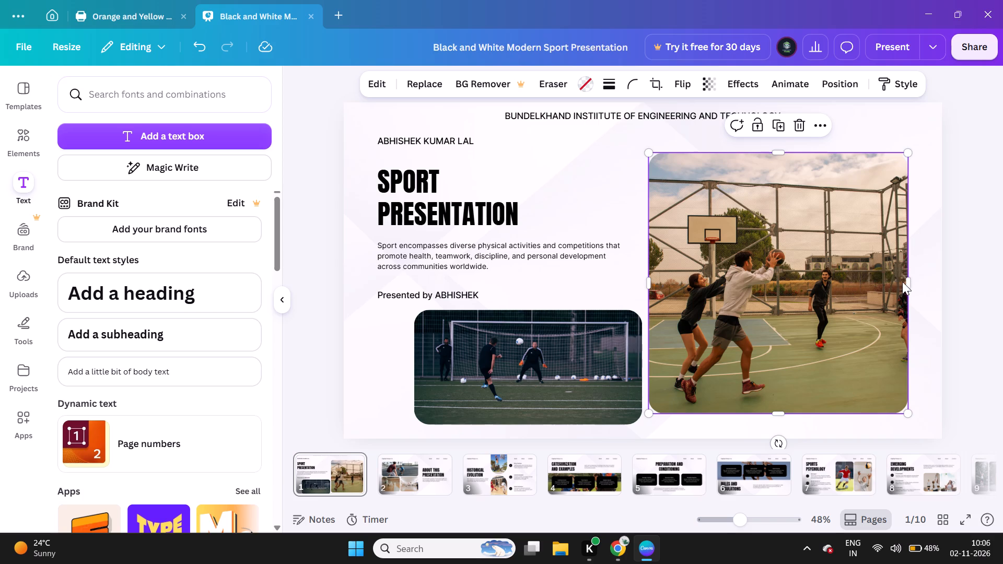
pyautogui.moveTo(903, 287); pyautogui.dragTo(931, 293)
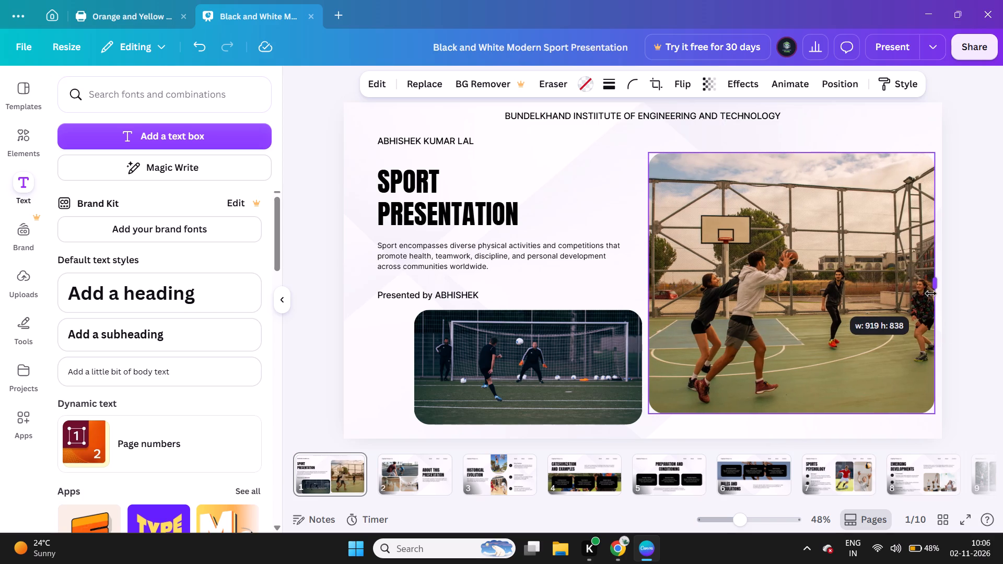
pyautogui.moveTo(931, 293); pyautogui.dragTo(932, 292)
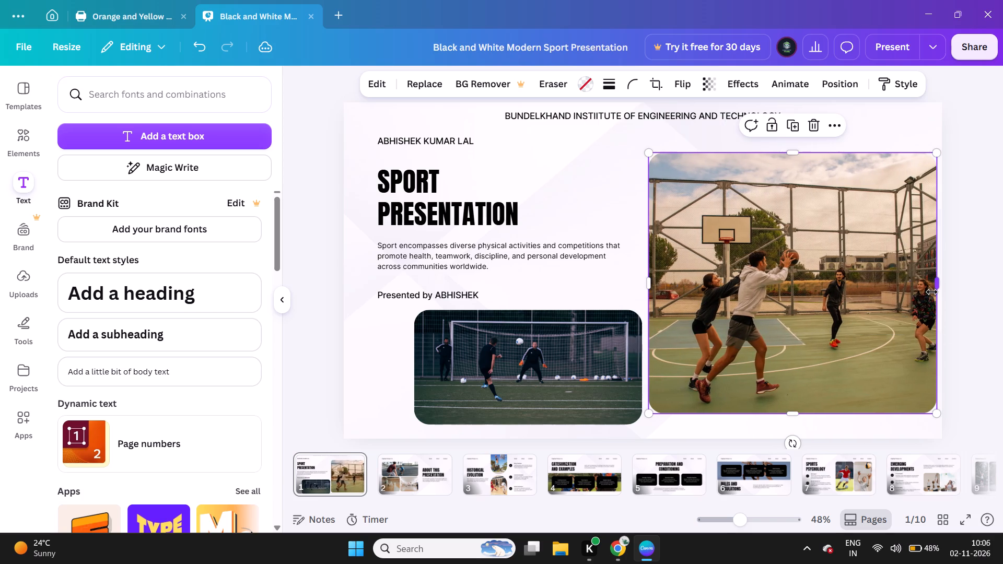
pyautogui.click(856, 135)
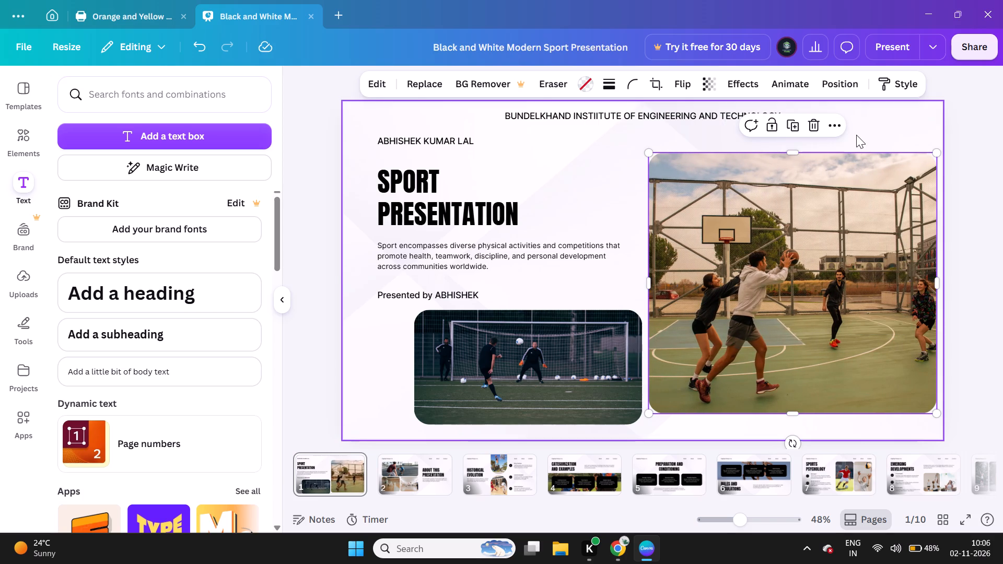
# Remove the Home, About and Contact labels from the second slide by moving each one off the page.
pyautogui.click(399, 473)
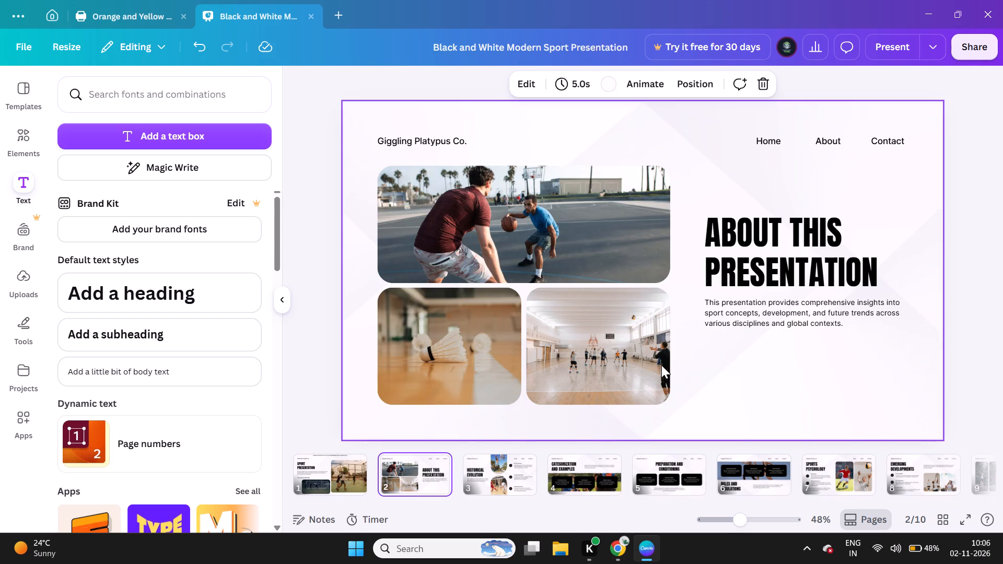
pyautogui.doubleClick(768, 140)
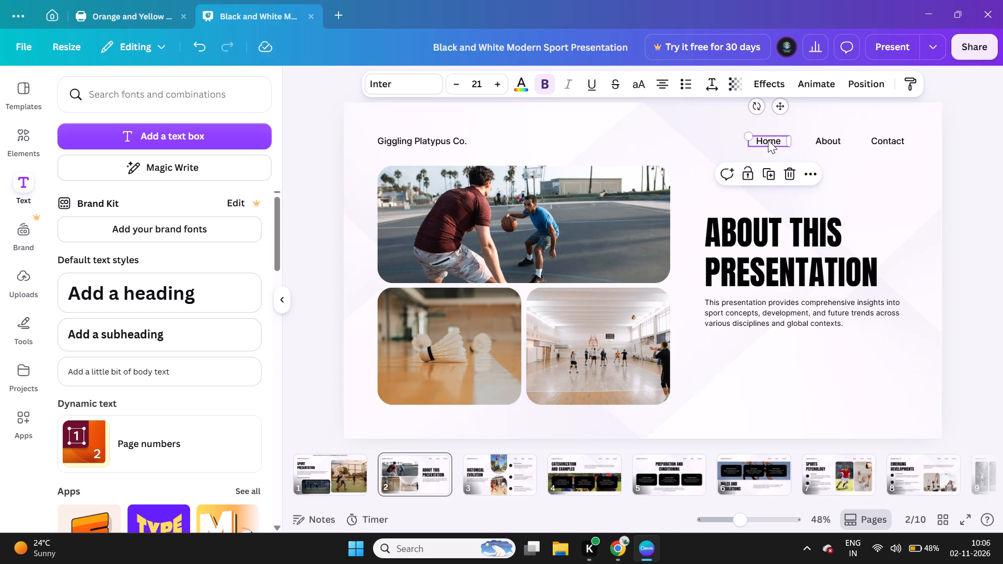
pyautogui.click(851, 159)
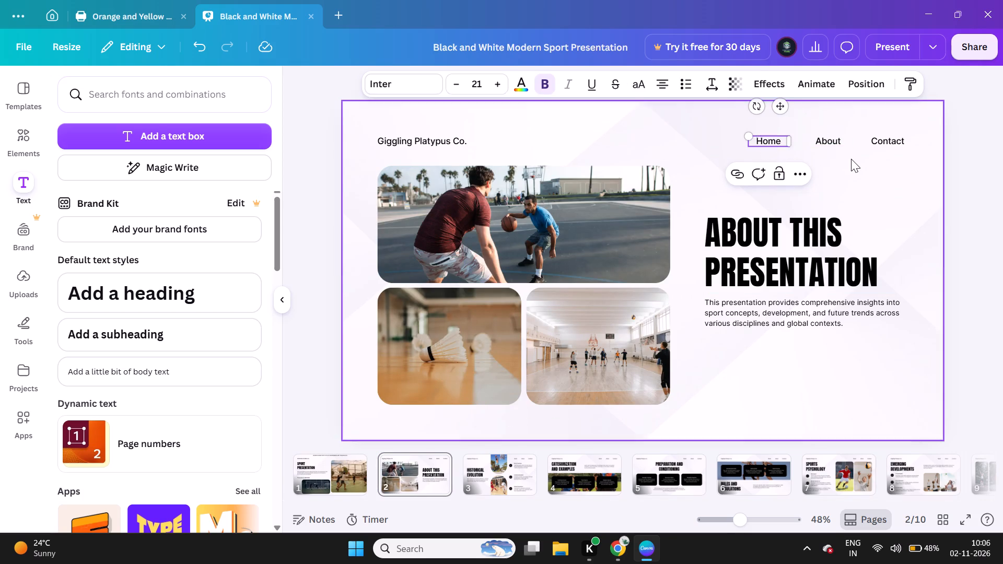
pyautogui.moveTo(834, 133); pyautogui.dragTo(826, 136)
pyautogui.click(826, 136)
pyautogui.moveTo(826, 136); pyautogui.dragTo(1002, 173)
pyautogui.moveTo(892, 140); pyautogui.dragTo(1002, 179)
pyautogui.moveTo(768, 145); pyautogui.dragTo(1002, 175)
# Move the "ABOUT THIS PRESENTATION" heading to the second slide's top right corner and place its description directly beneath it.
pyautogui.moveTo(810, 253); pyautogui.dragTo(803, 220)
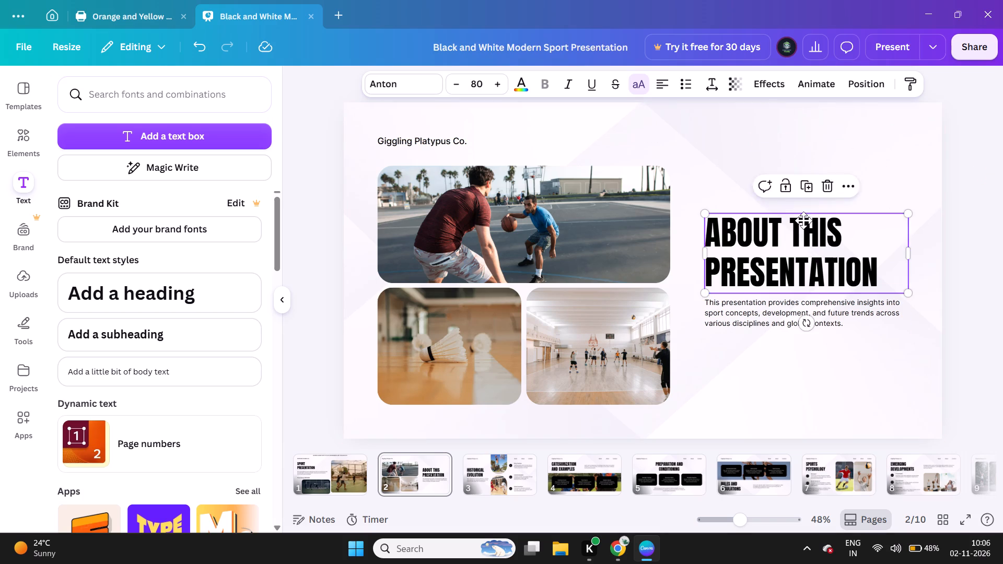
pyautogui.moveTo(803, 220); pyautogui.dragTo(806, 157)
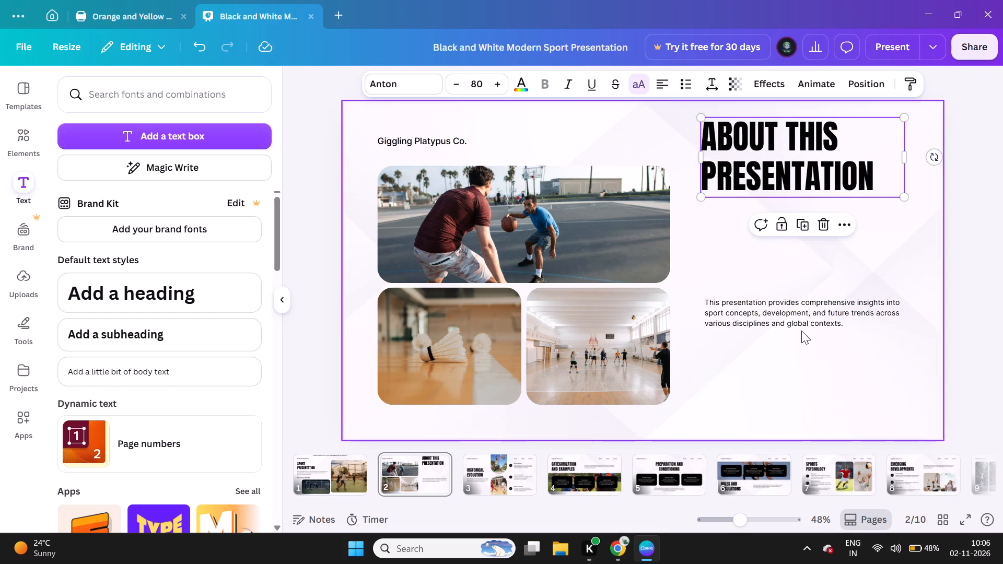
pyautogui.moveTo(792, 302); pyautogui.dragTo(787, 213)
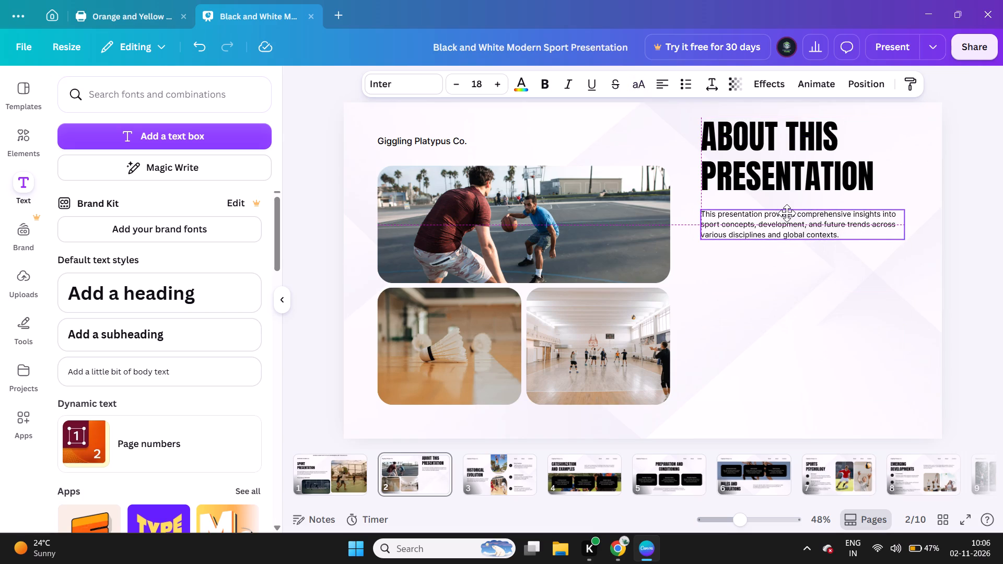
# Rearrange the second slide's small photos, with the shuttlecock photo low right of centre and the gym photo beside it under the description.
pyautogui.moveTo(621, 366); pyautogui.dragTo(773, 324)
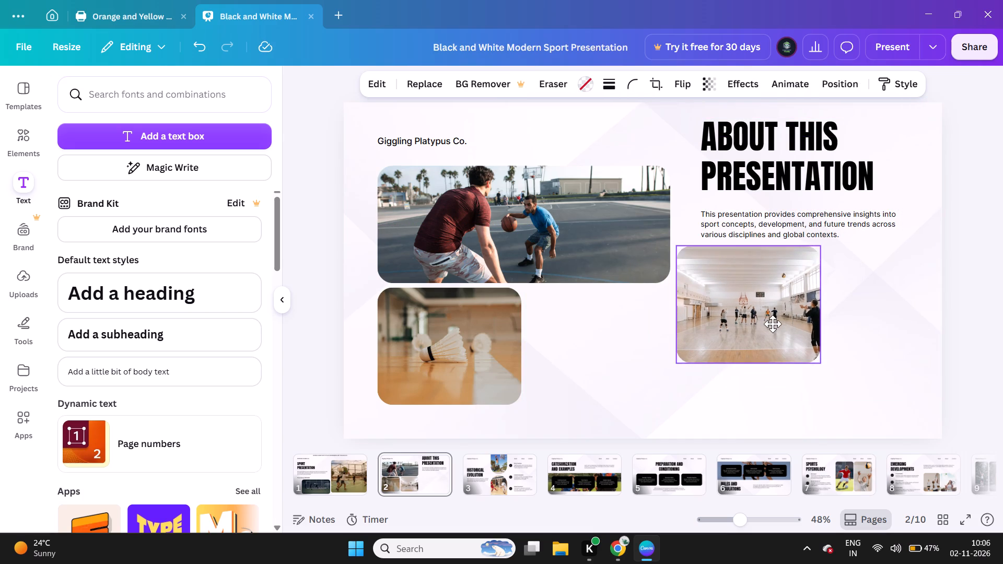
pyautogui.moveTo(773, 324); pyautogui.dragTo(652, 368)
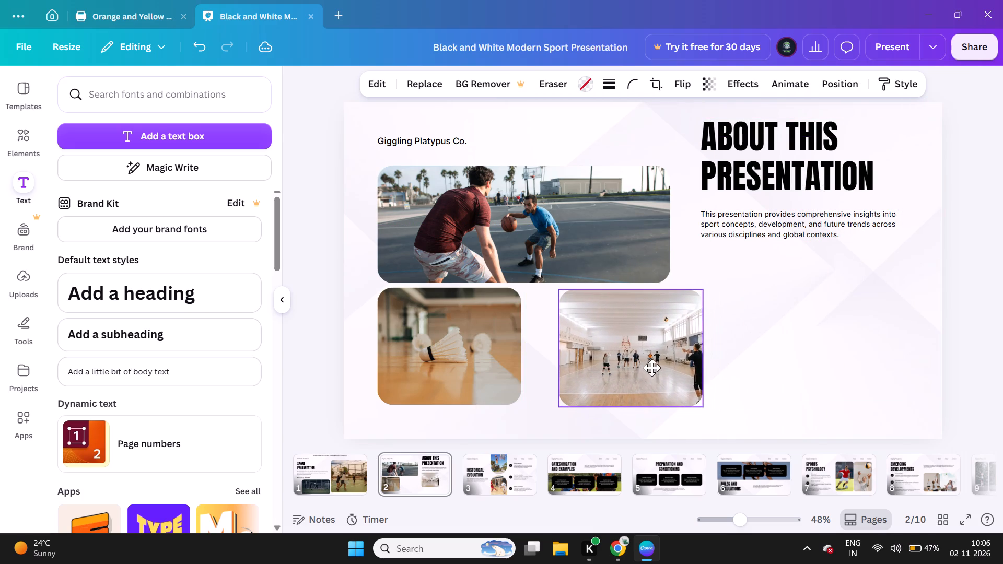
pyautogui.moveTo(652, 368); pyautogui.dragTo(632, 368)
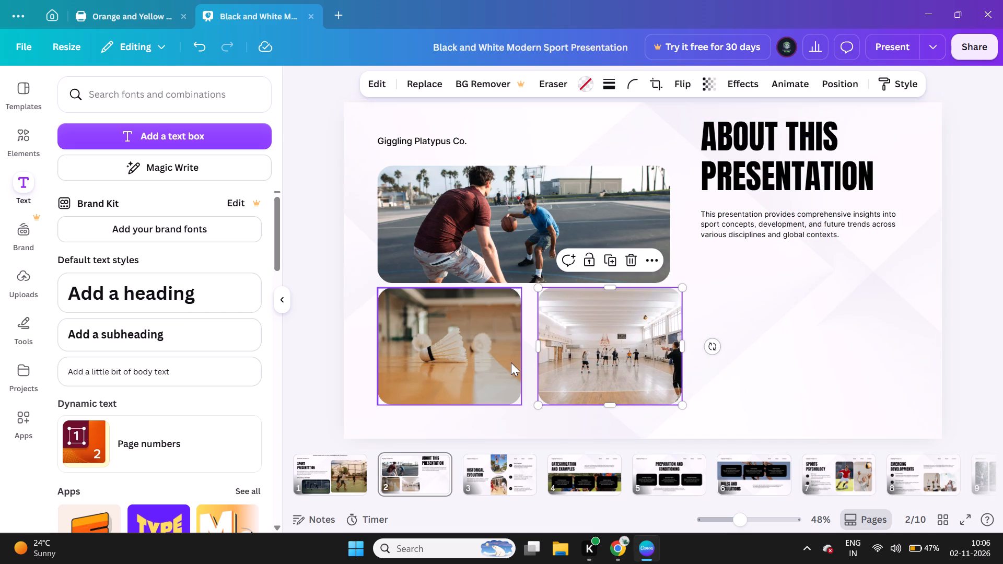
pyautogui.moveTo(504, 362); pyautogui.dragTo(769, 334)
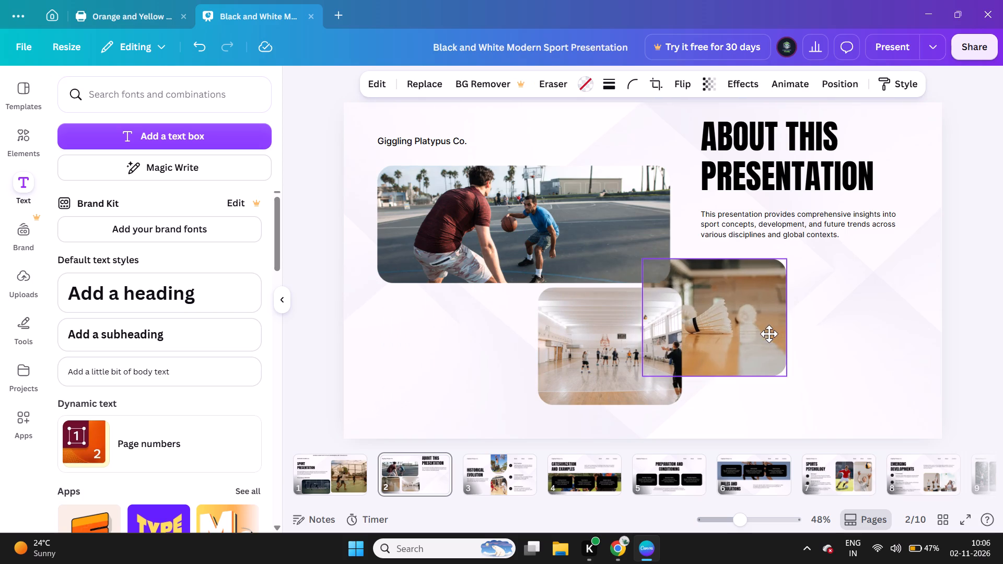
pyautogui.moveTo(769, 334); pyautogui.dragTo(814, 333)
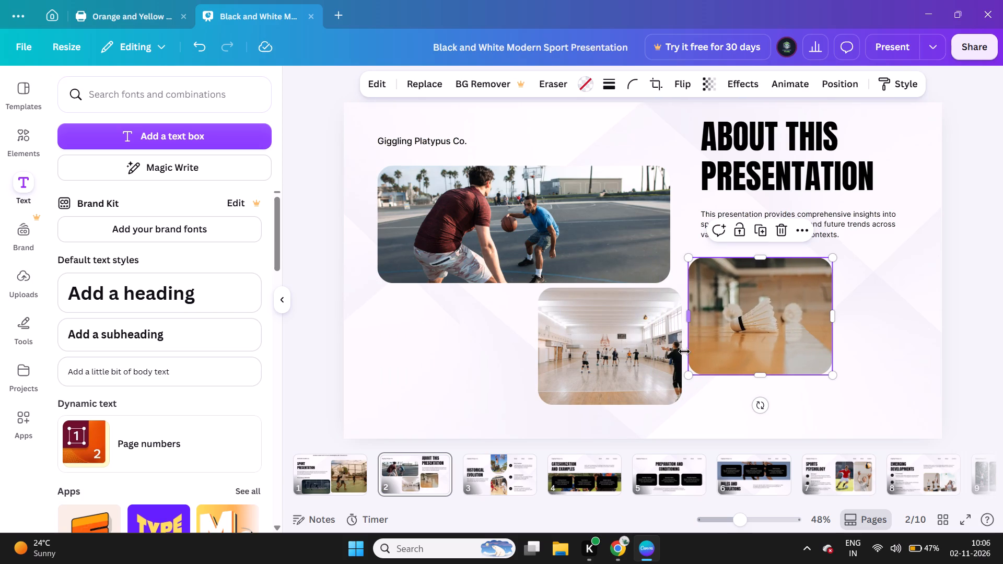
pyautogui.moveTo(666, 352); pyautogui.dragTo(966, 325)
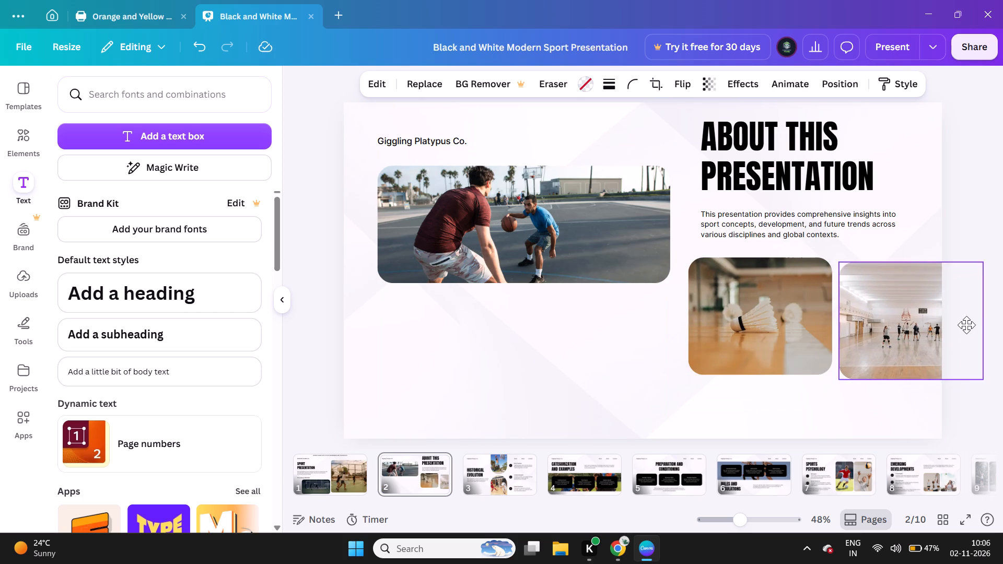
pyautogui.moveTo(966, 325); pyautogui.dragTo(966, 324)
pyautogui.moveTo(795, 358); pyautogui.dragTo(742, 439)
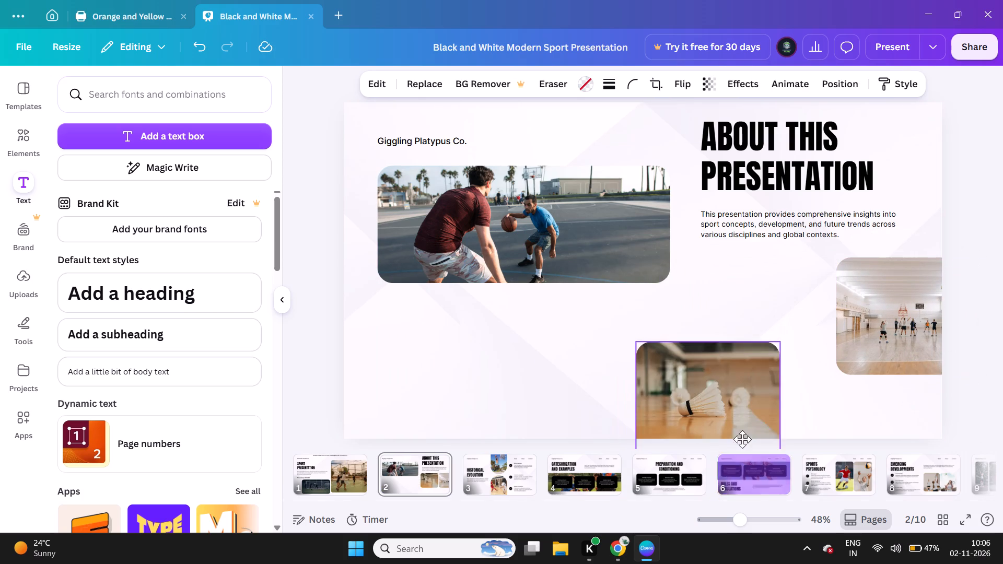
pyautogui.moveTo(742, 439); pyautogui.dragTo(747, 398)
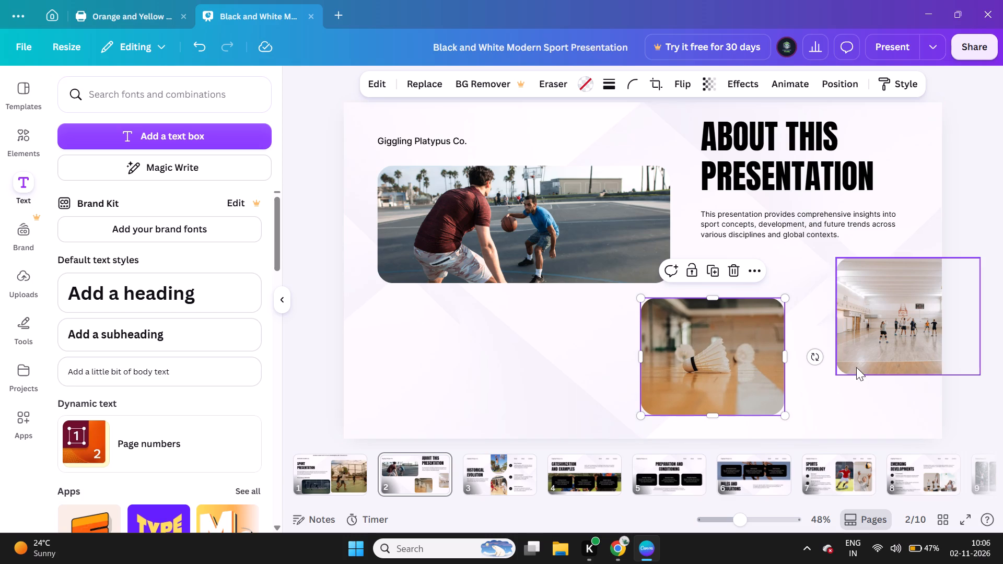
pyautogui.moveTo(857, 367); pyautogui.dragTo(811, 346)
# Select all three photos on the second slide and shift them together slightly left and down, clear of the description.
pyautogui.moveTo(833, 397); pyautogui.dragTo(515, 251)
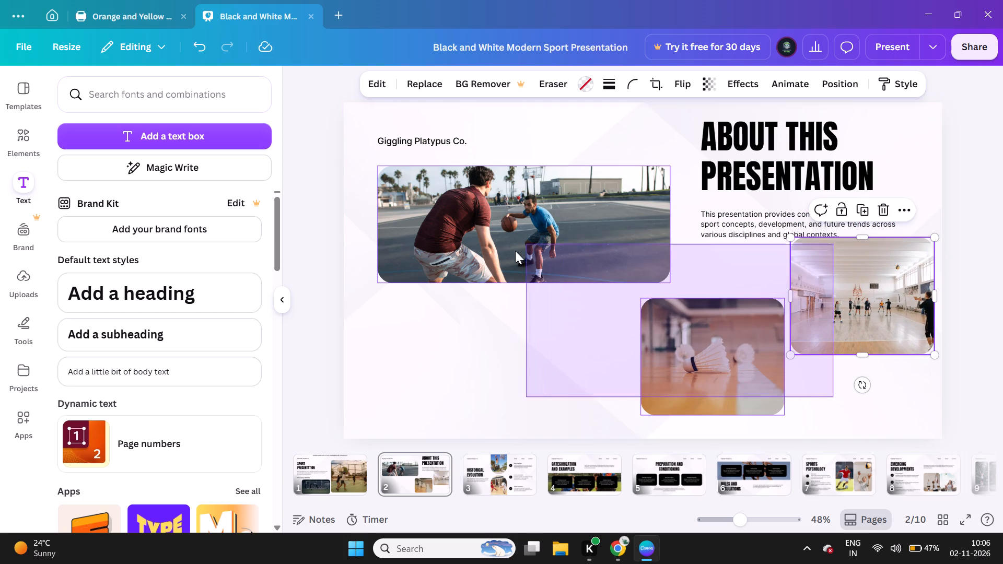
pyautogui.moveTo(515, 251); pyautogui.dragTo(492, 250)
pyautogui.moveTo(492, 250); pyautogui.dragTo(481, 312)
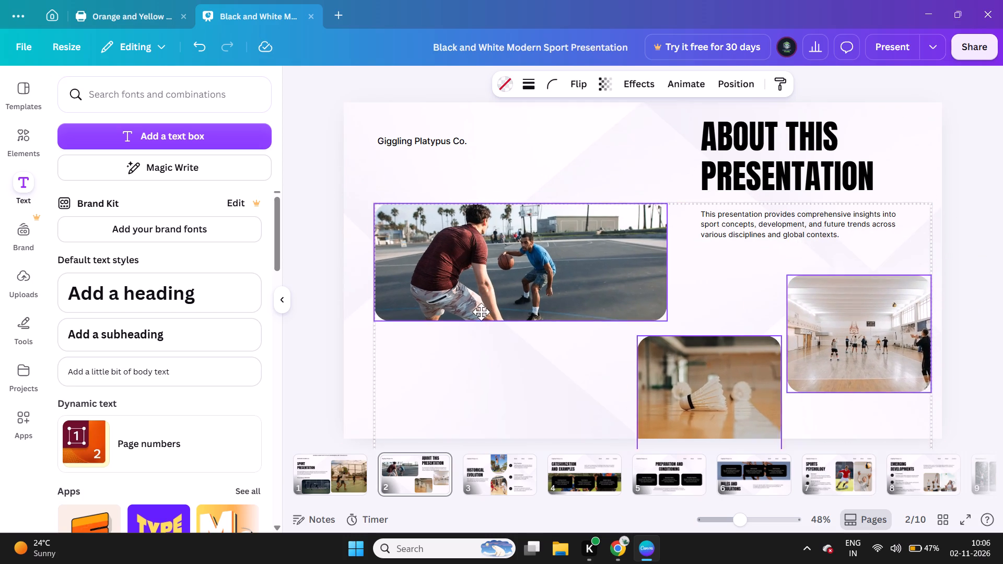
pyautogui.moveTo(481, 312); pyautogui.dragTo(479, 249)
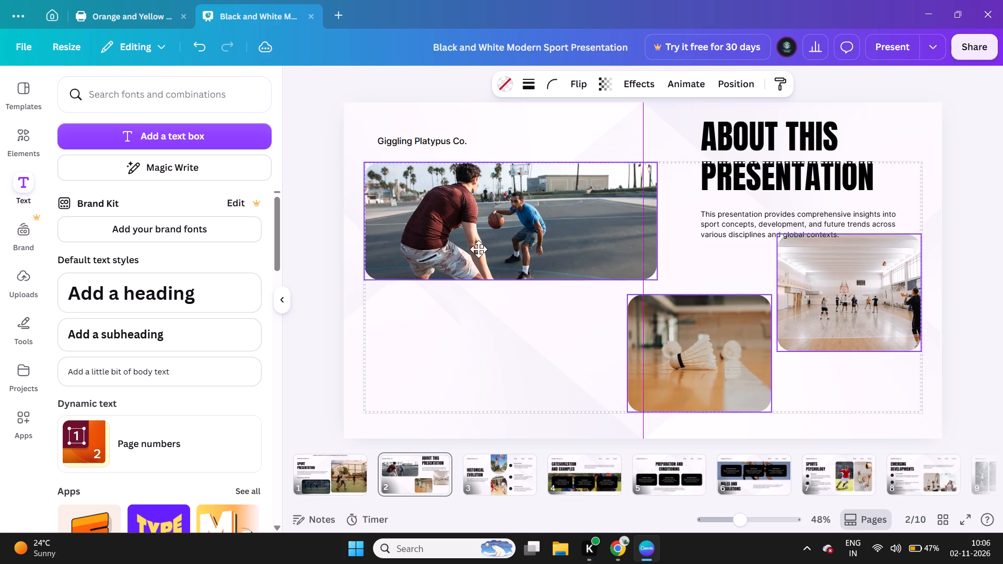
pyautogui.moveTo(479, 249); pyautogui.dragTo(479, 256)
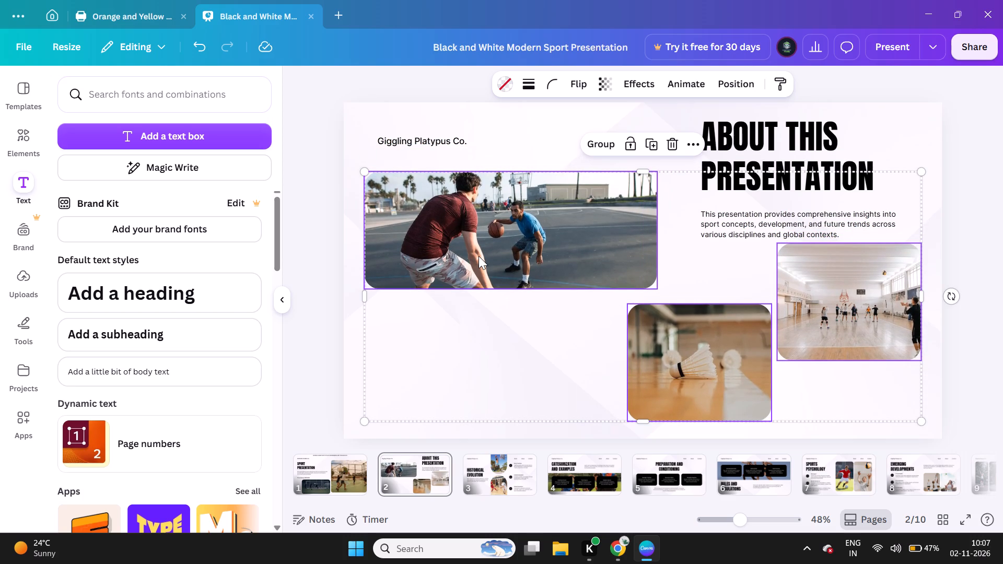
pyautogui.click(707, 217)
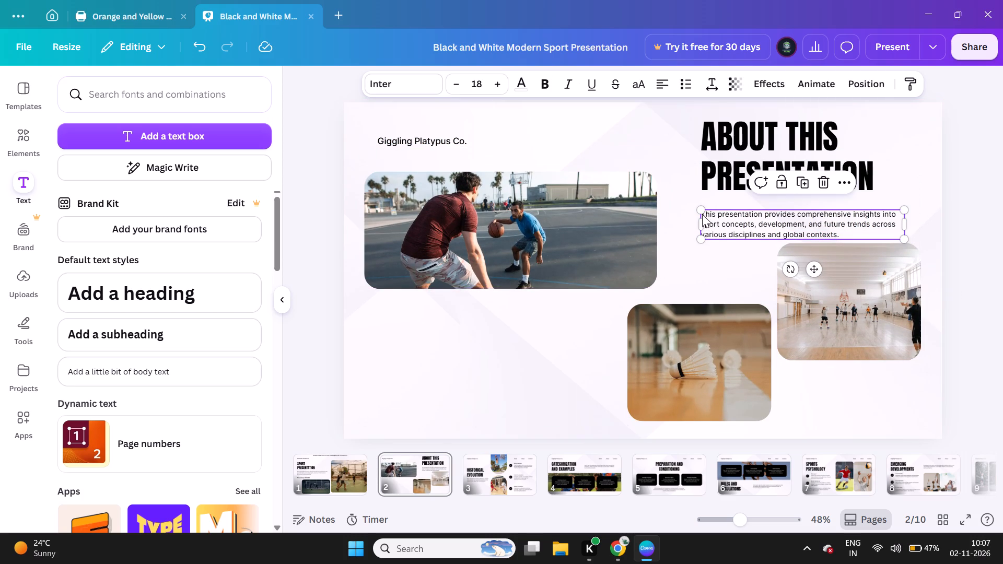
# Replace the "Giggling Platypus Co." text on the second slide with the presenter's name in capitals.
pyautogui.click(666, 154)
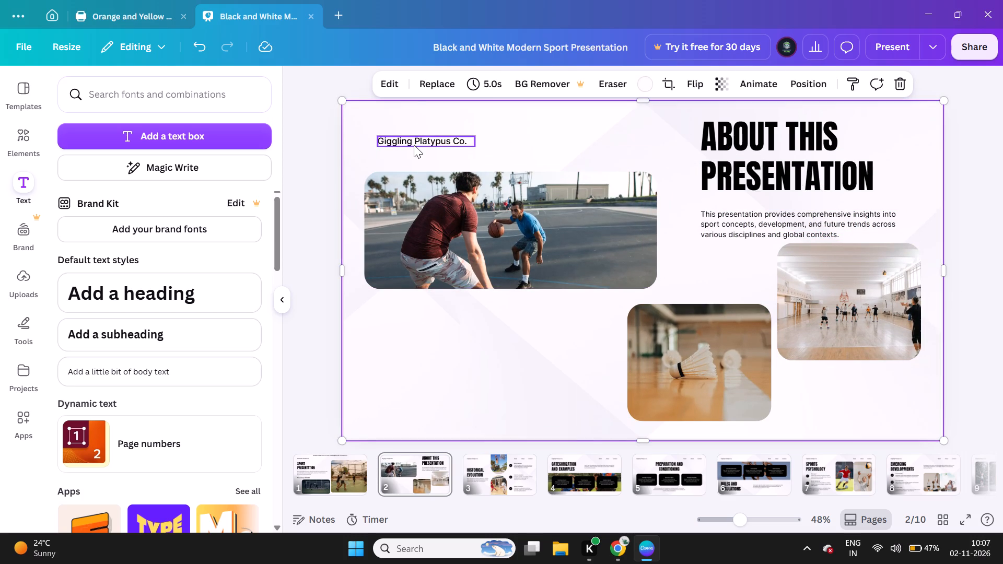
pyautogui.doubleClick(414, 145)
pyautogui.press('BackSpace')
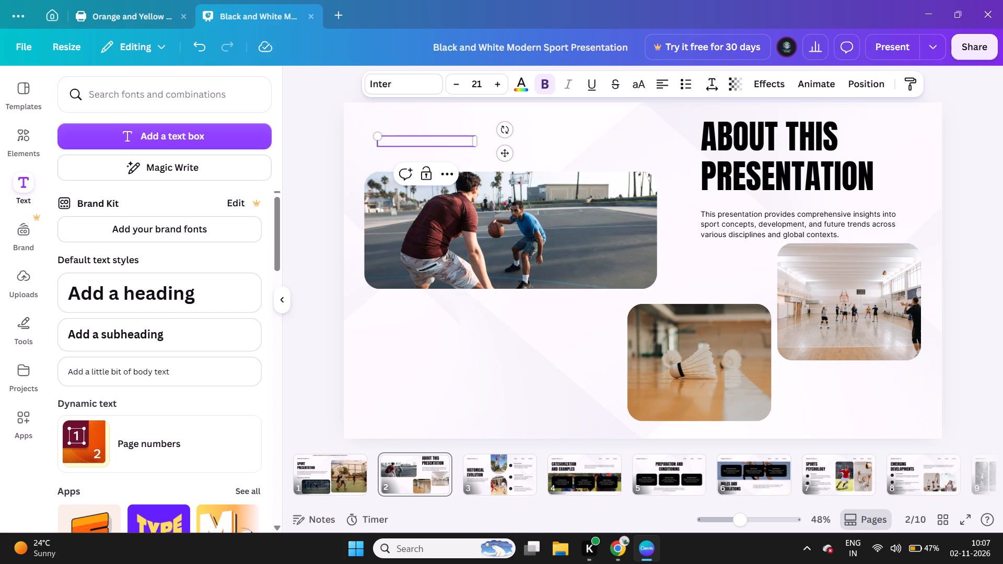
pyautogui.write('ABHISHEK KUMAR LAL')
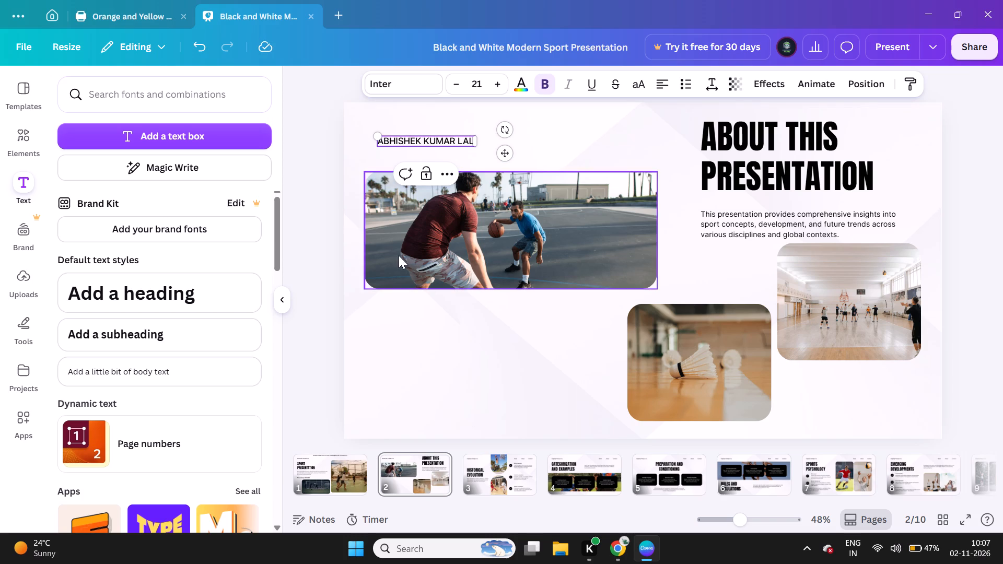
pyautogui.click(418, 318)
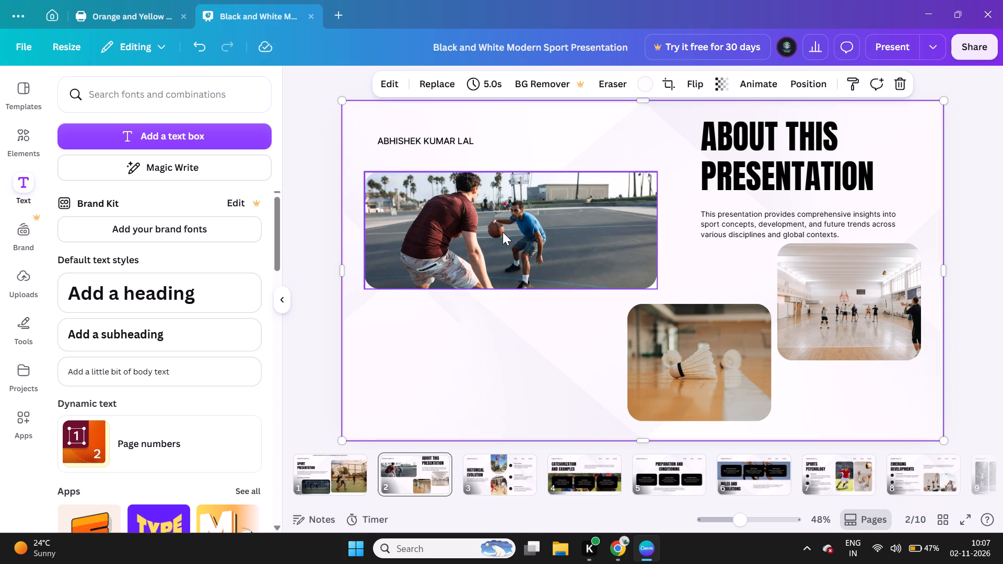
# Crop the basketball photo on the second slide to about 741 by 413 and place it in the slide's lower left corner.
pyautogui.moveTo(503, 232); pyautogui.dragTo(456, 337)
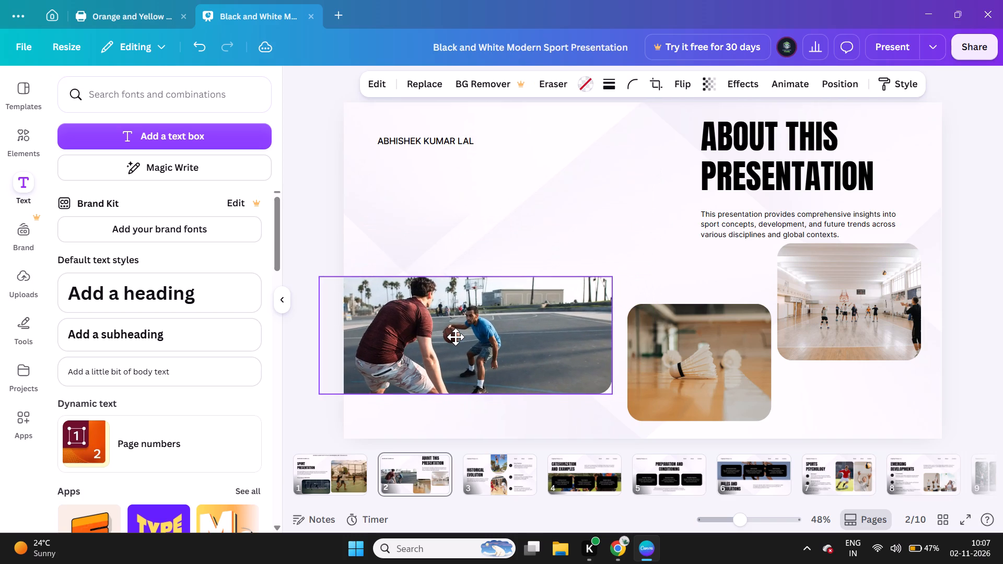
pyautogui.moveTo(456, 337); pyautogui.dragTo(501, 224)
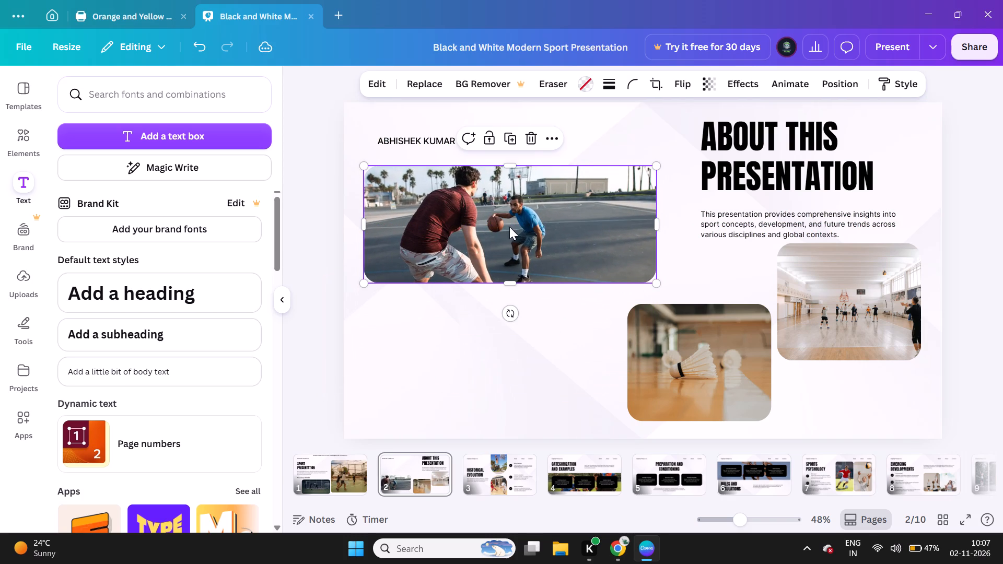
pyautogui.moveTo(652, 227); pyautogui.dragTo(625, 224)
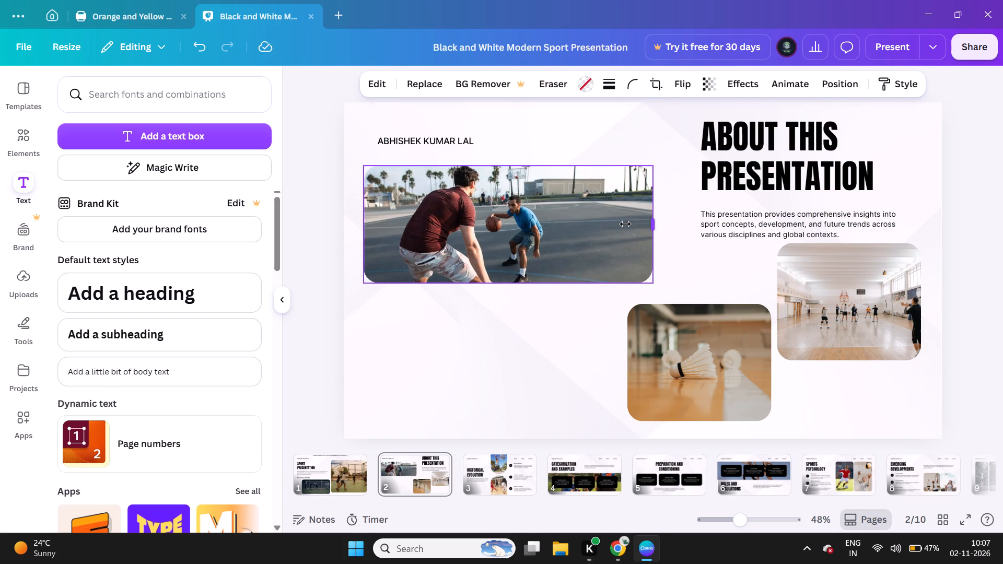
pyautogui.moveTo(625, 224); pyautogui.dragTo(590, 220)
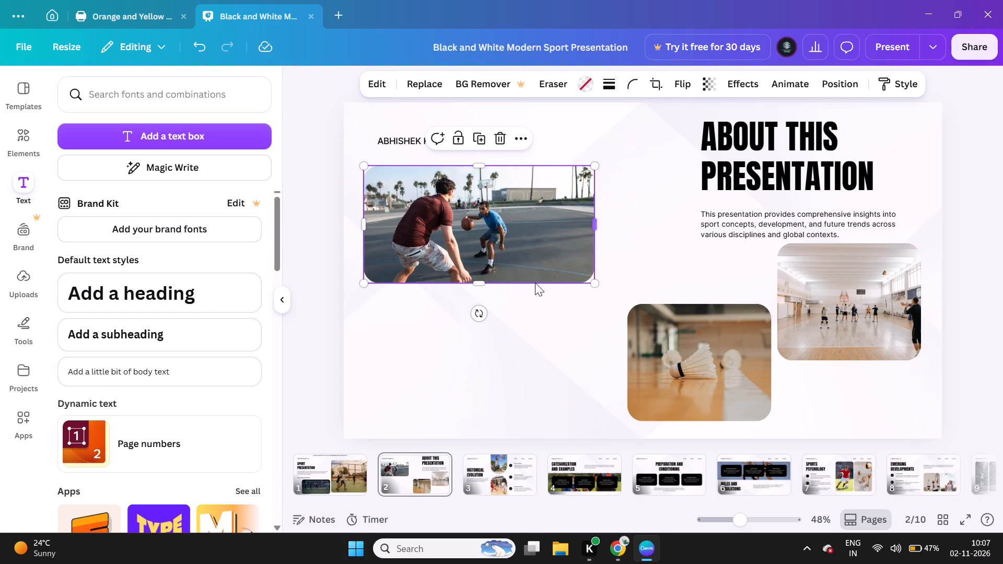
pyautogui.moveTo(479, 283); pyautogui.dragTo(479, 377)
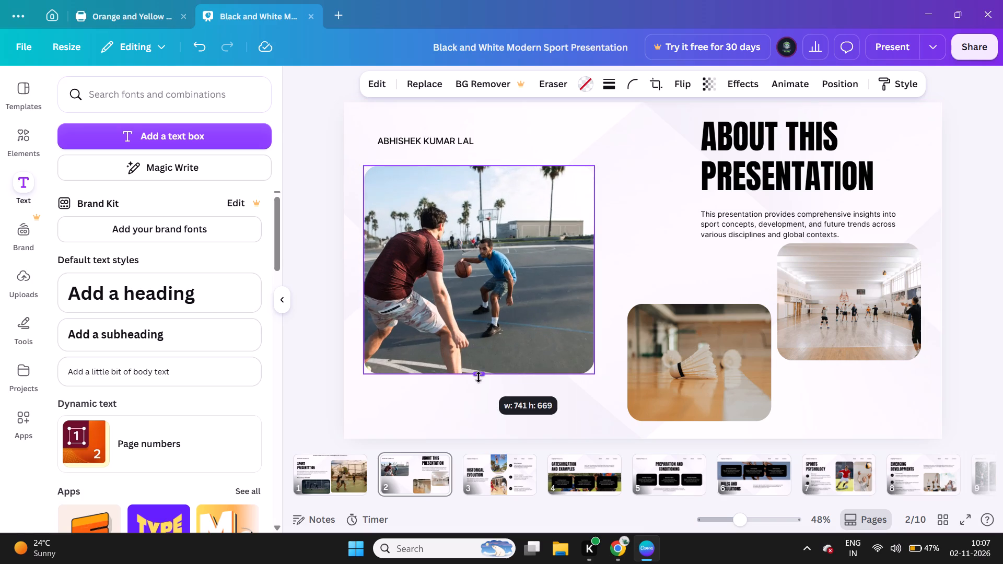
pyautogui.moveTo(479, 377); pyautogui.dragTo(504, 320)
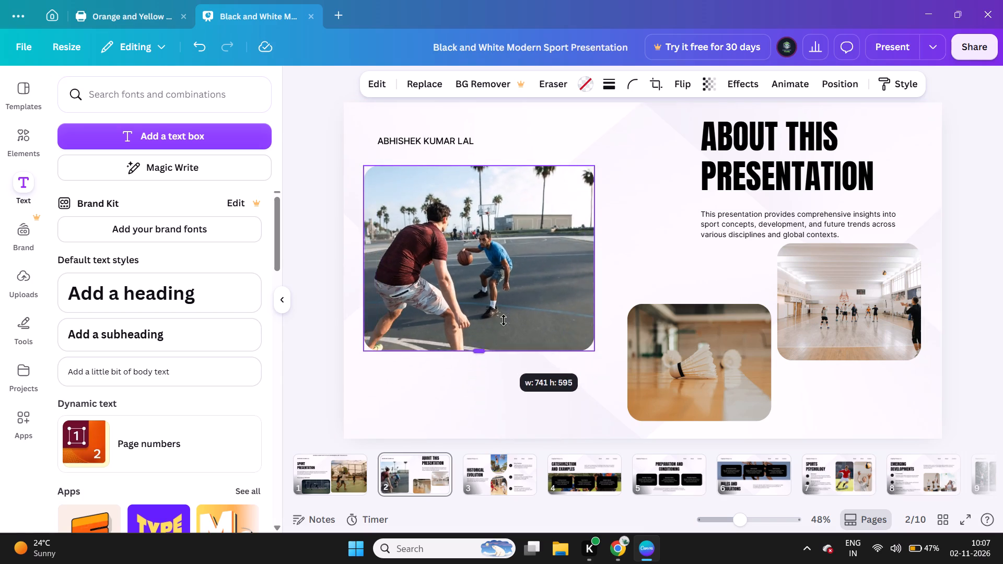
pyautogui.moveTo(504, 320); pyautogui.dragTo(508, 293)
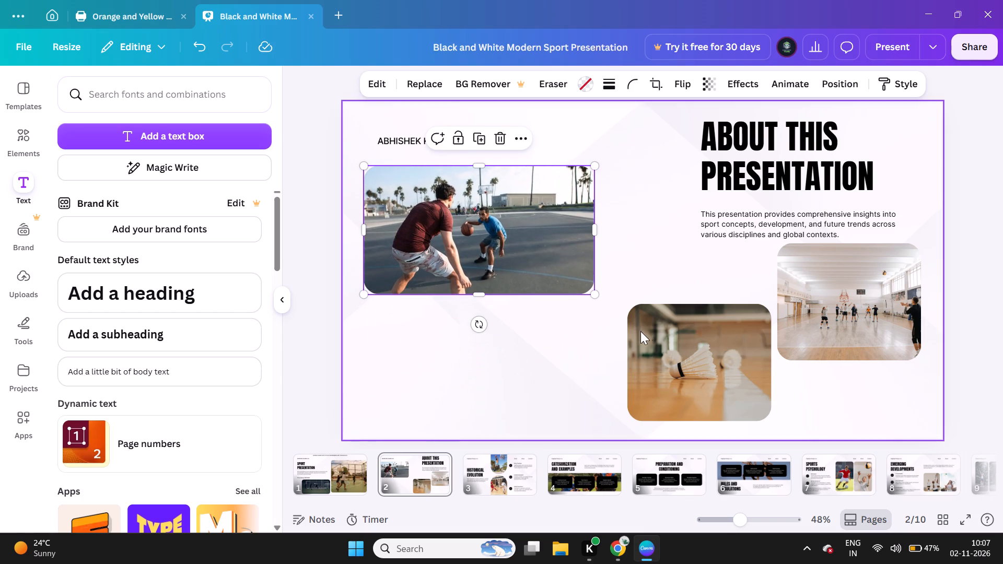
pyautogui.doubleClick(645, 331)
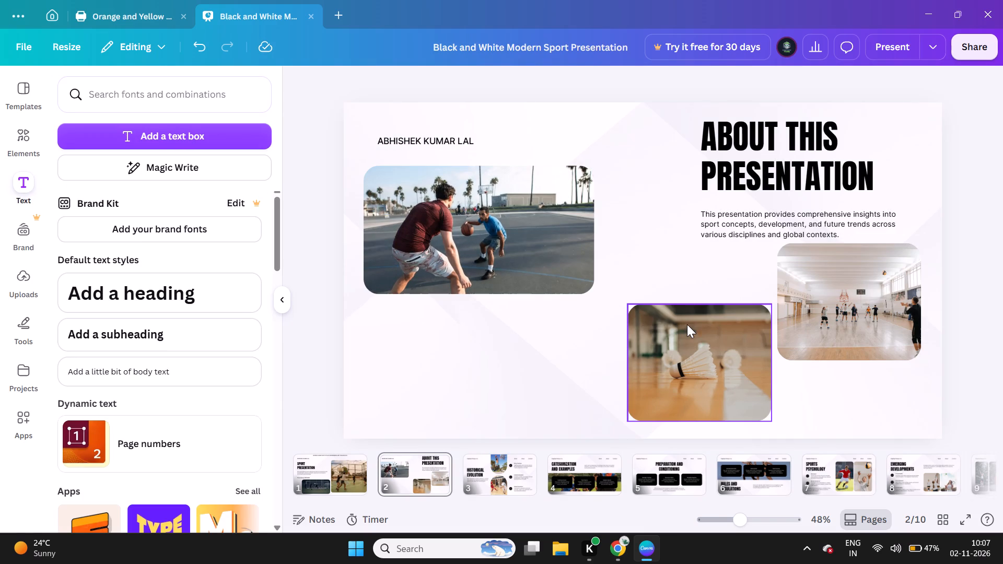
pyautogui.click(667, 227)
pyautogui.moveTo(535, 250); pyautogui.dragTo(535, 382)
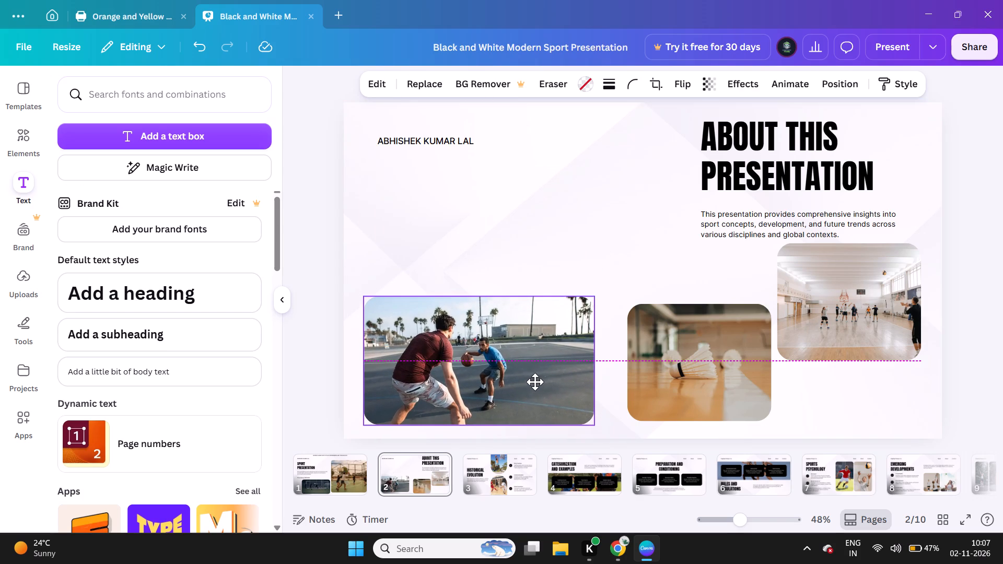
pyautogui.moveTo(535, 382); pyautogui.dragTo(535, 381)
# Place the shuttlecock photo beneath the presenter's name and align the gym photo beside it, midway between the shuttlecock photo and the heading.
pyautogui.moveTo(659, 360); pyautogui.dragTo(485, 244)
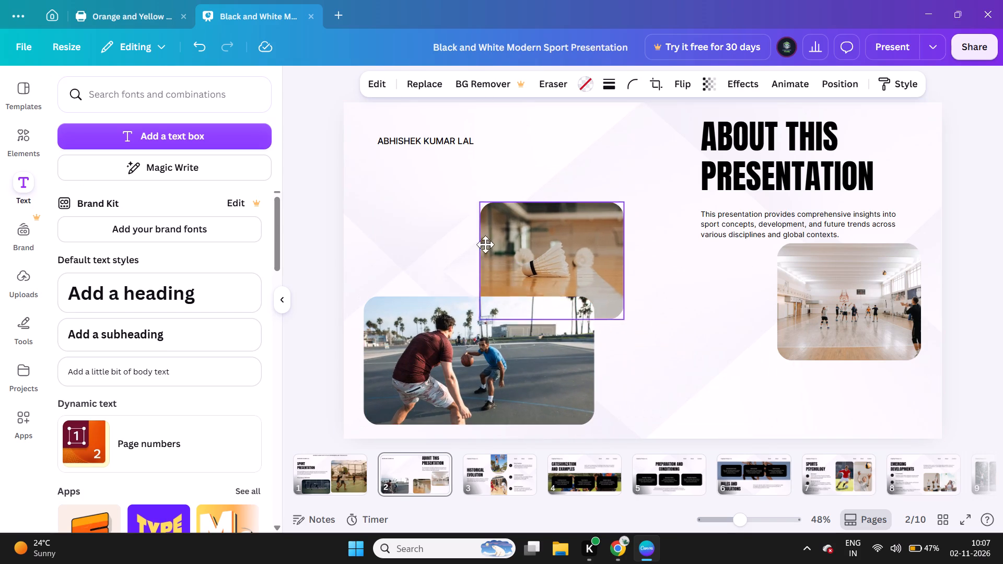
pyautogui.moveTo(485, 244); pyautogui.dragTo(425, 216)
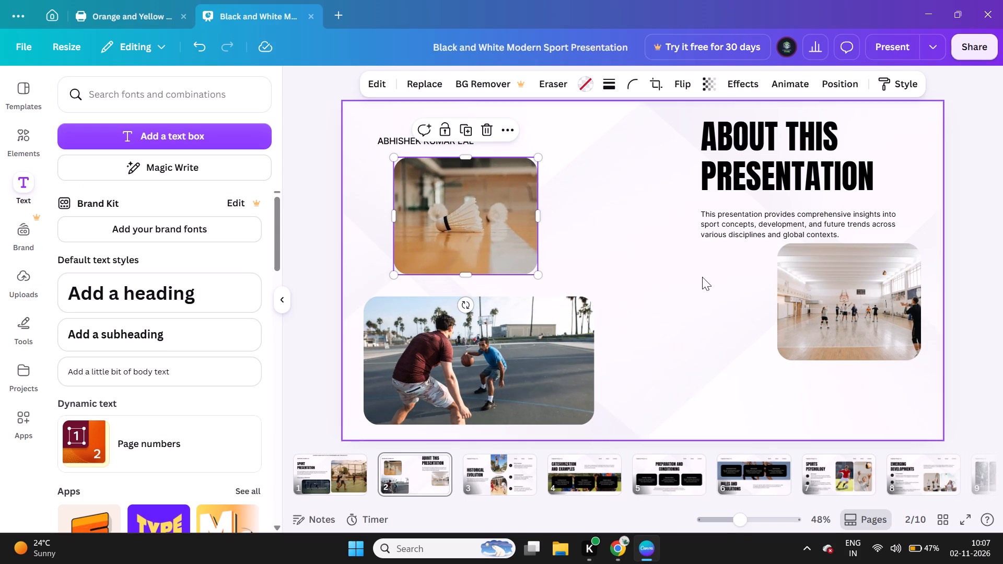
pyautogui.moveTo(826, 312); pyautogui.dragTo(616, 227)
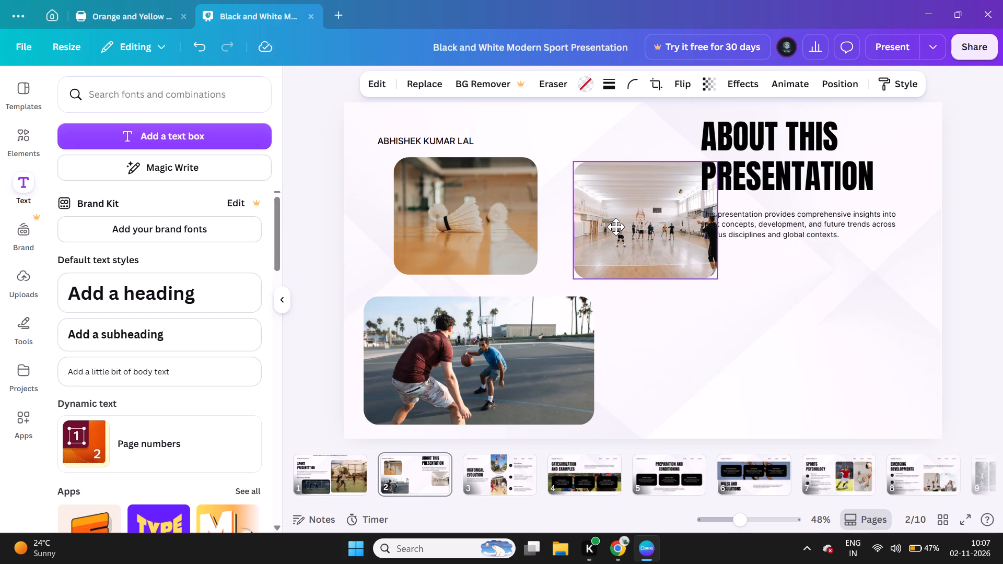
pyautogui.moveTo(616, 227); pyautogui.dragTo(599, 218)
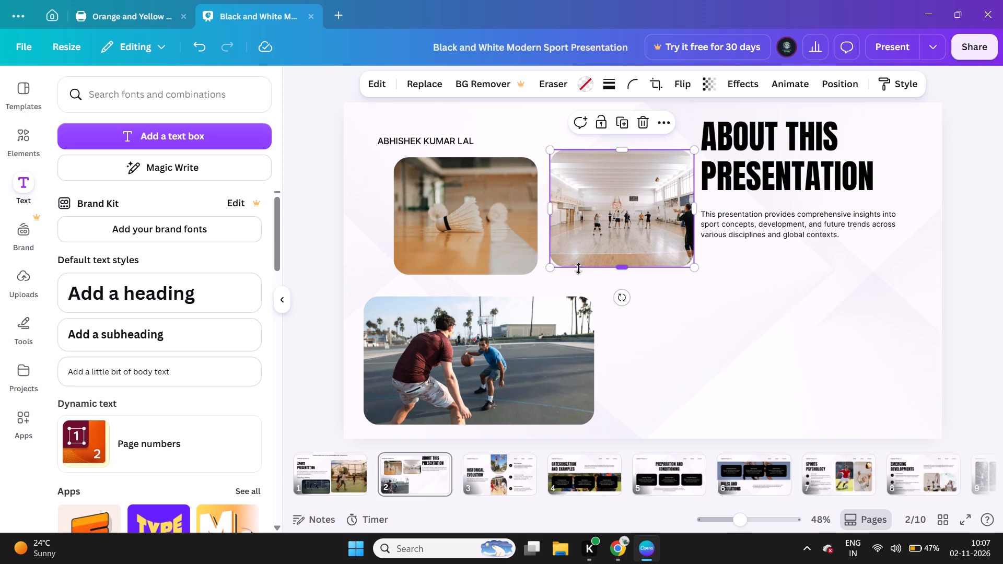
pyautogui.moveTo(594, 247); pyautogui.dragTo(592, 256)
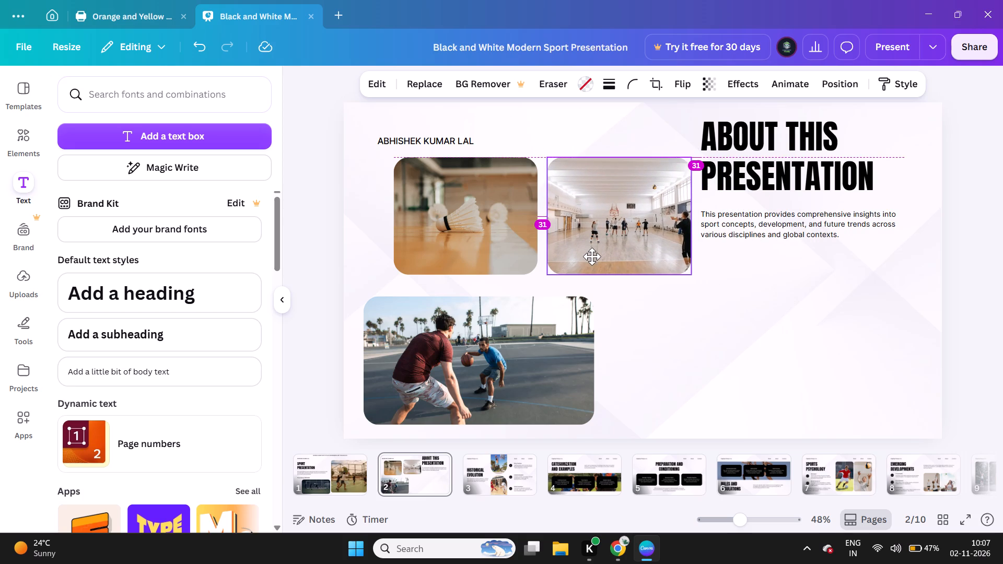
pyautogui.moveTo(592, 256); pyautogui.dragTo(589, 255)
pyautogui.click(679, 355)
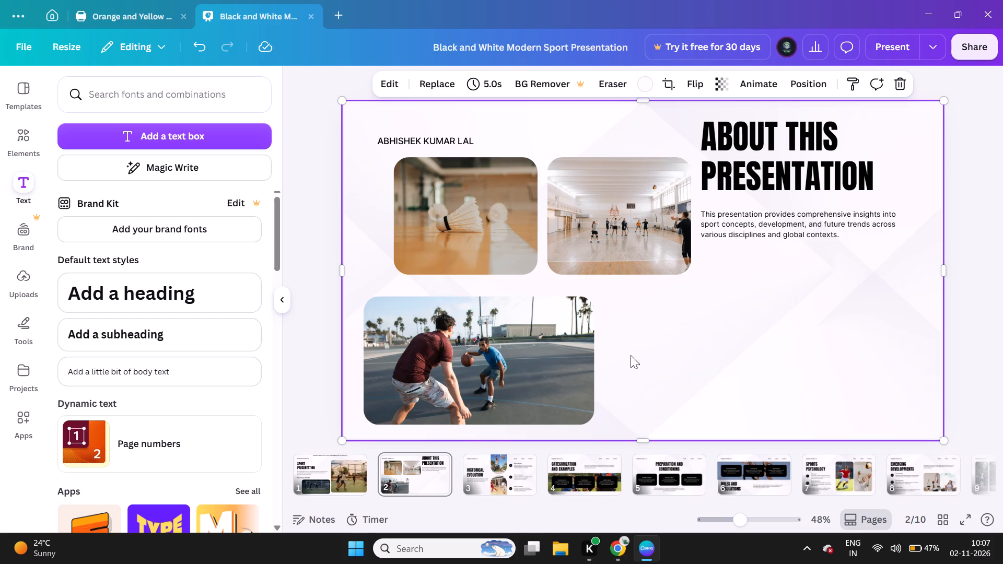
# Enlarge the basketball photo to about 857 by 437 and move it to the second slide's lower right corner.
pyautogui.moveTo(554, 359); pyautogui.dragTo(707, 357)
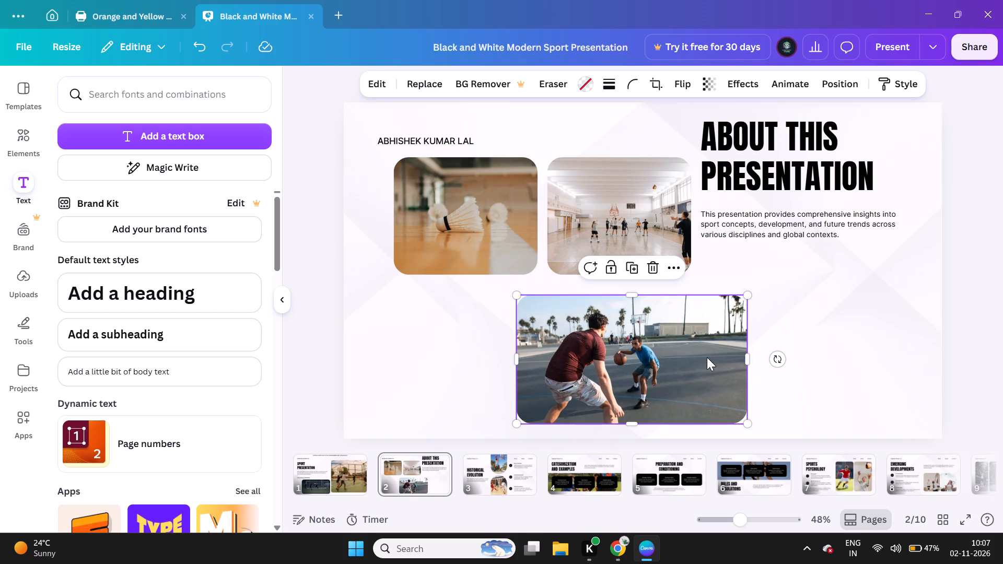
pyautogui.moveTo(743, 357); pyautogui.dragTo(825, 348)
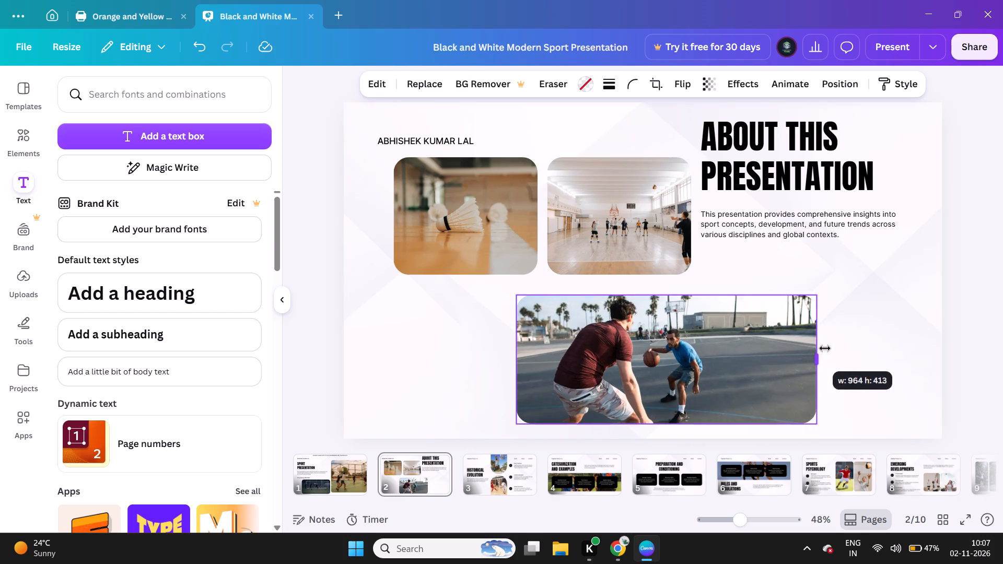
pyautogui.moveTo(825, 348); pyautogui.dragTo(778, 314)
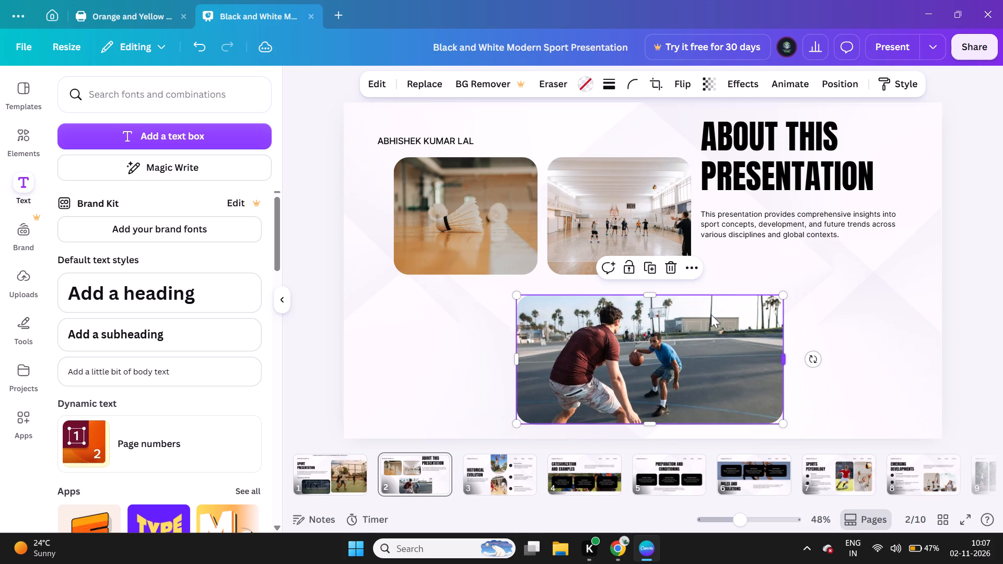
pyautogui.moveTo(646, 292); pyautogui.dragTo(640, 285)
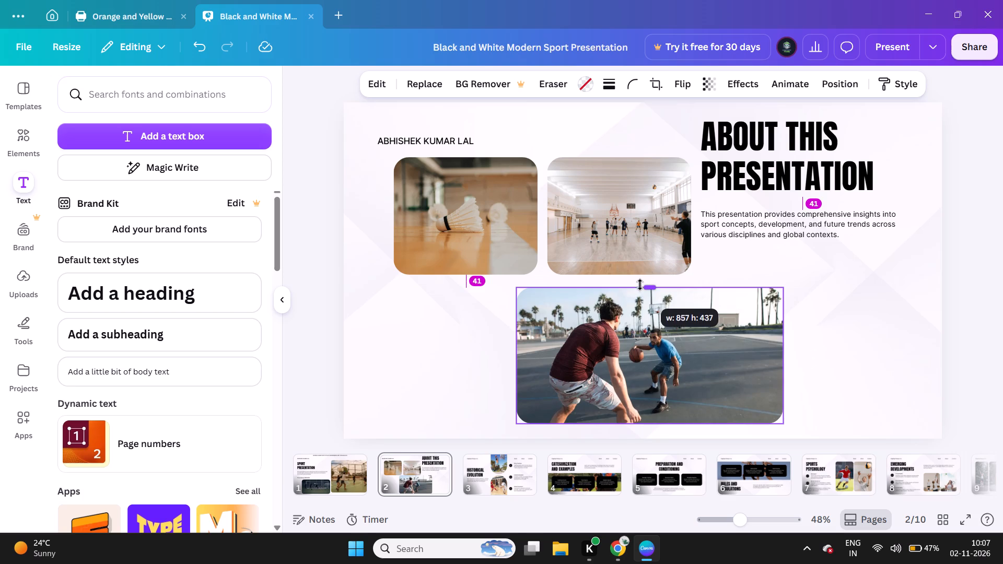
pyautogui.moveTo(640, 285); pyautogui.dragTo(640, 281)
pyautogui.moveTo(677, 319); pyautogui.dragTo(792, 312)
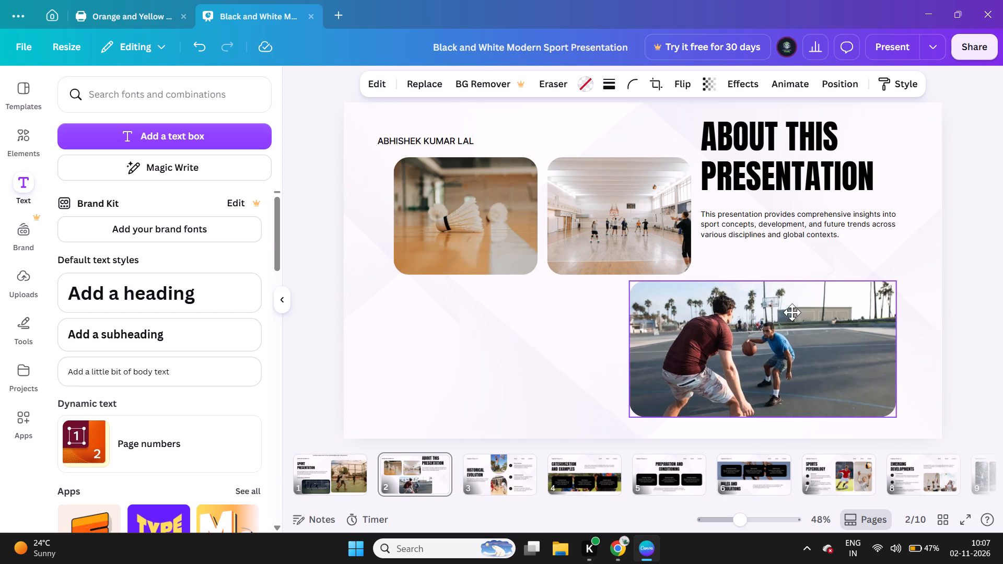
pyautogui.moveTo(792, 312); pyautogui.dragTo(814, 323)
pyautogui.click(558, 367)
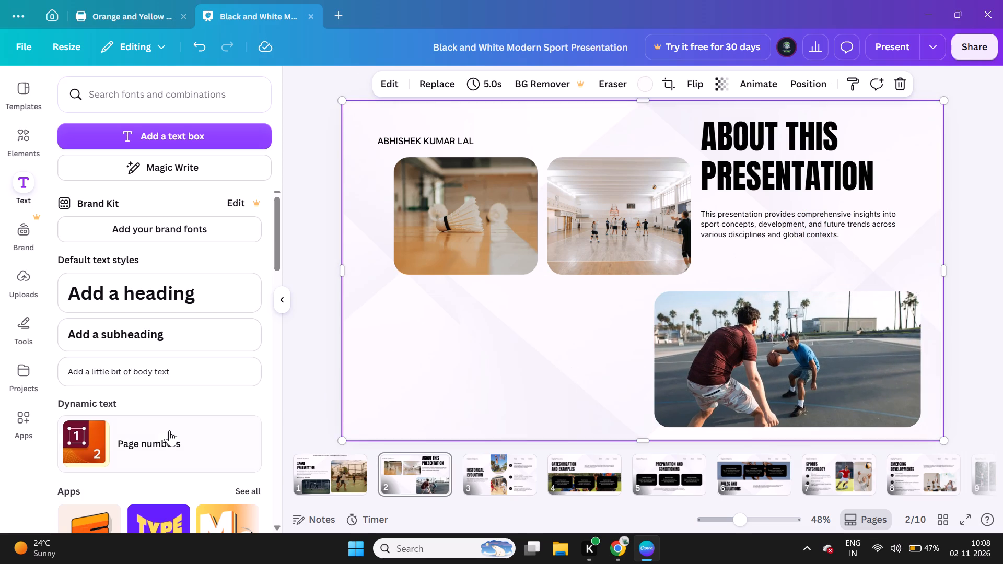
# Browse the available text styles and font combinations for something to add to the second slide.
pyautogui.scroll(-5, 149, 419)
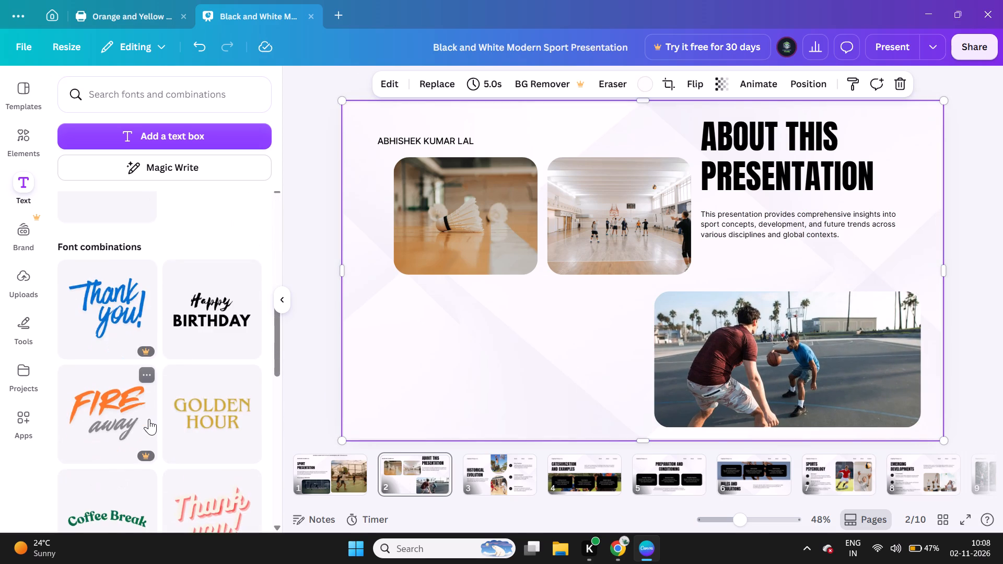
pyautogui.scroll(-6, 149, 419)
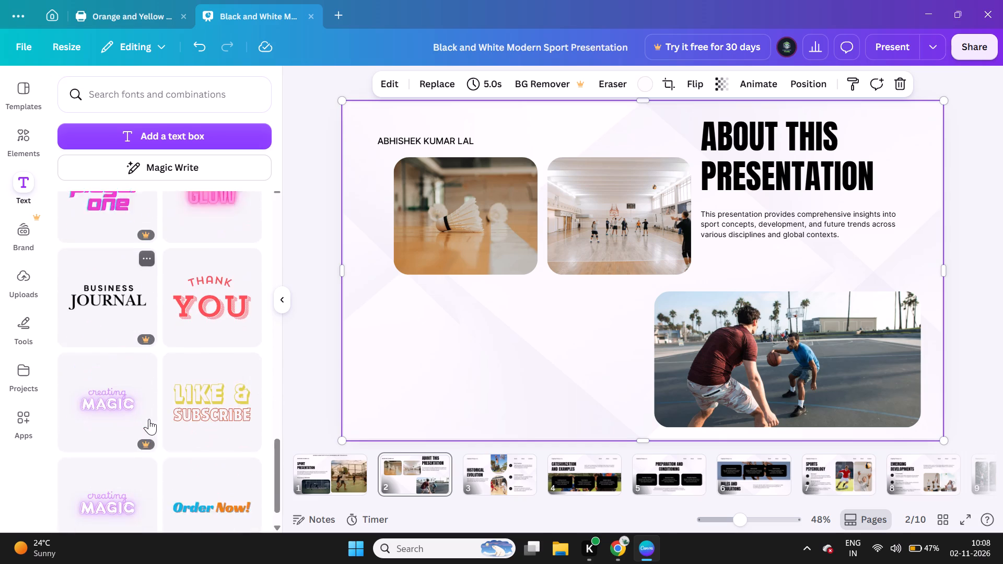
pyautogui.scroll(-1, 149, 419)
pyautogui.scroll(10, 149, 419)
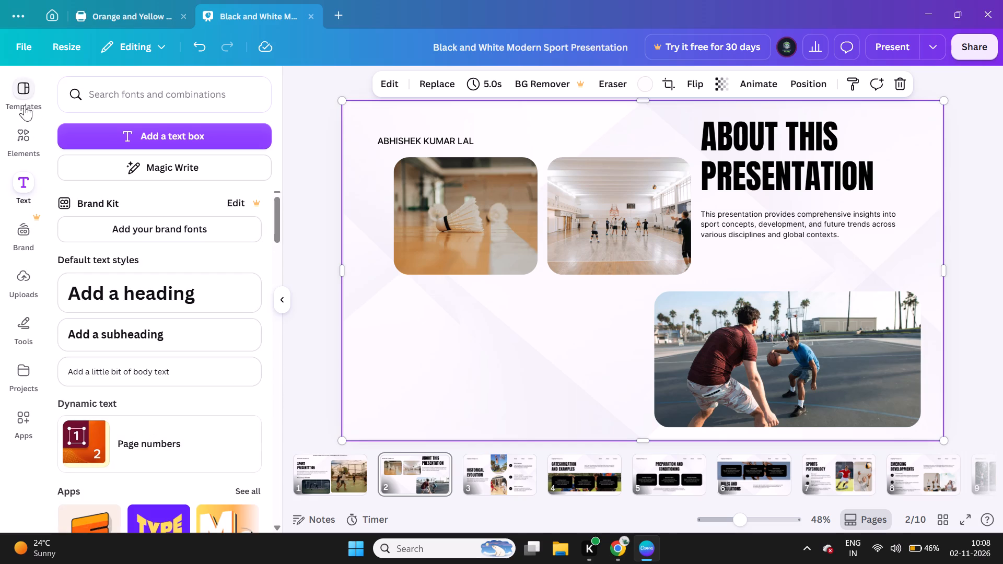
# Add the orange basketball graphic to the second slide, shrink it, and place it just after "About This" in the heading.
pyautogui.click(17, 157)
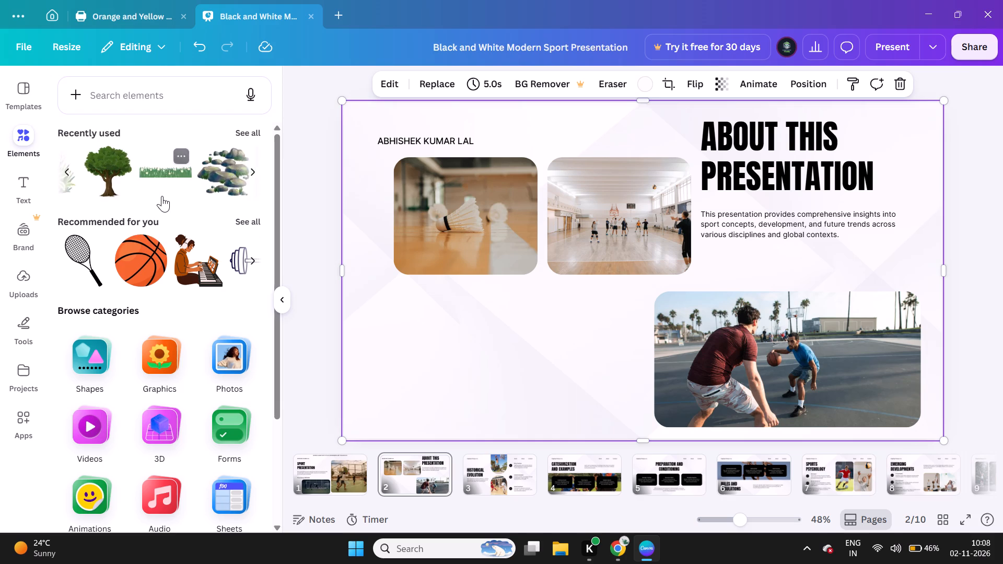
pyautogui.click(131, 276)
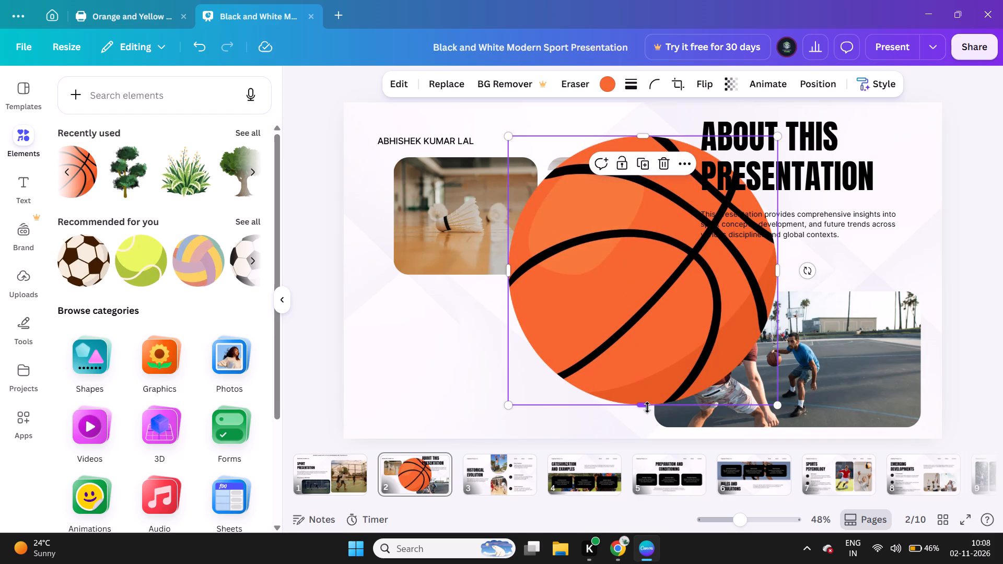
pyautogui.moveTo(646, 407); pyautogui.dragTo(640, 416)
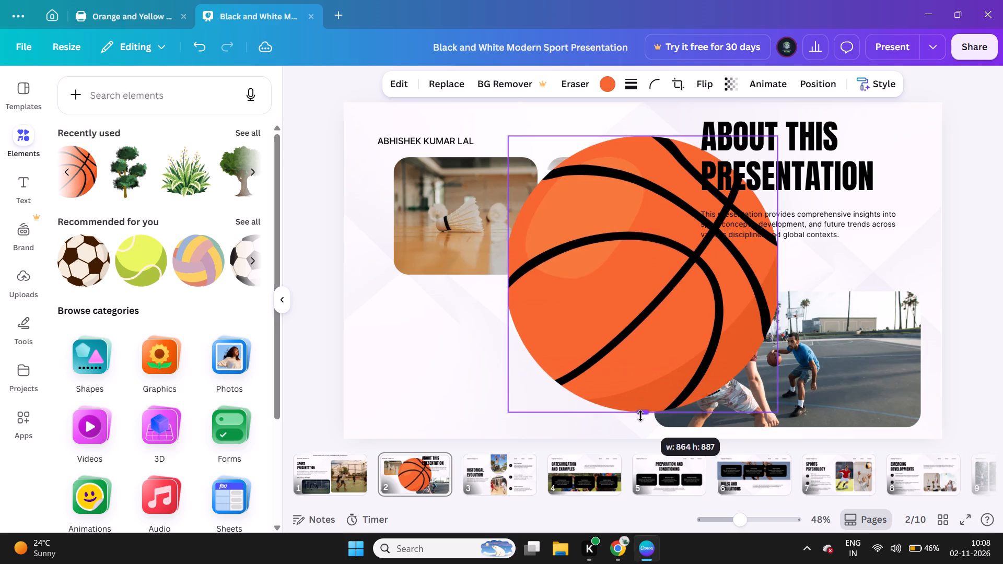
pyautogui.moveTo(640, 416); pyautogui.dragTo(642, 415)
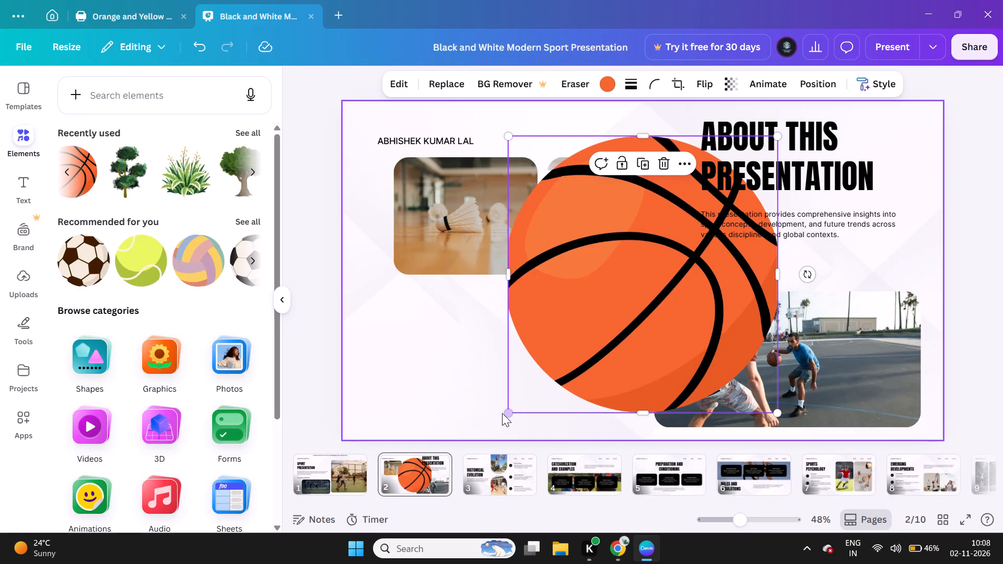
pyautogui.moveTo(506, 413); pyautogui.dragTo(612, 300)
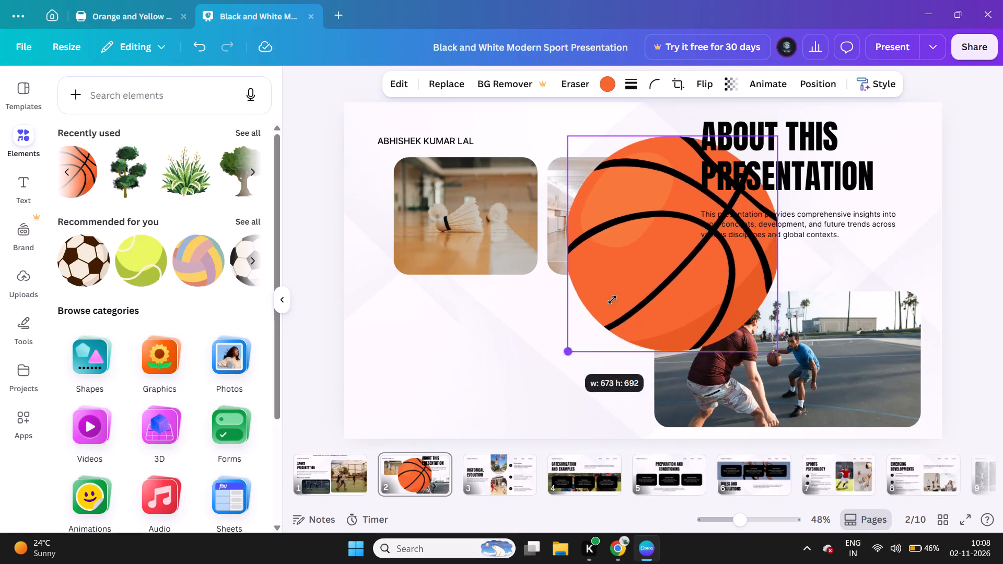
pyautogui.moveTo(612, 300); pyautogui.dragTo(695, 249)
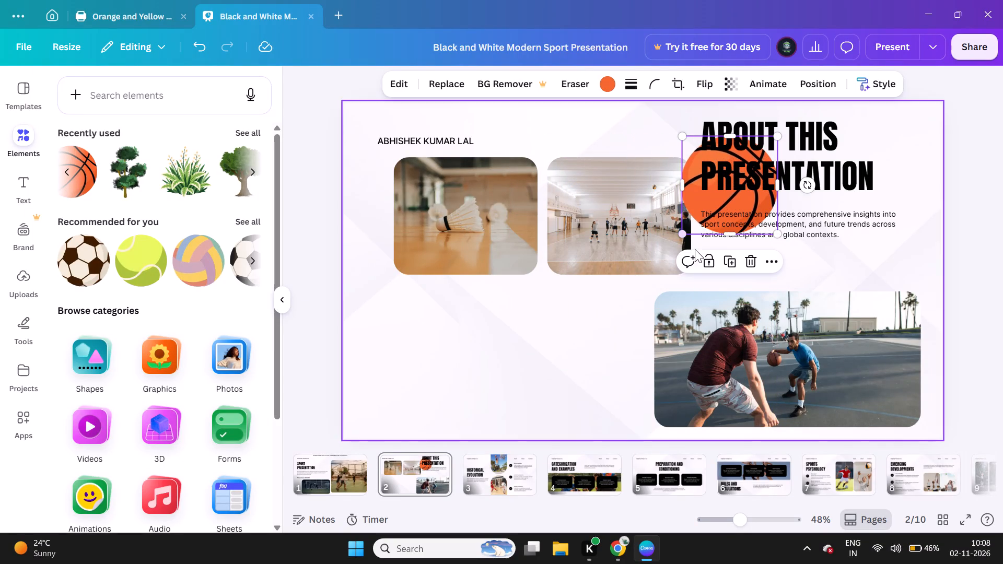
pyautogui.moveTo(741, 196); pyautogui.dragTo(833, 166)
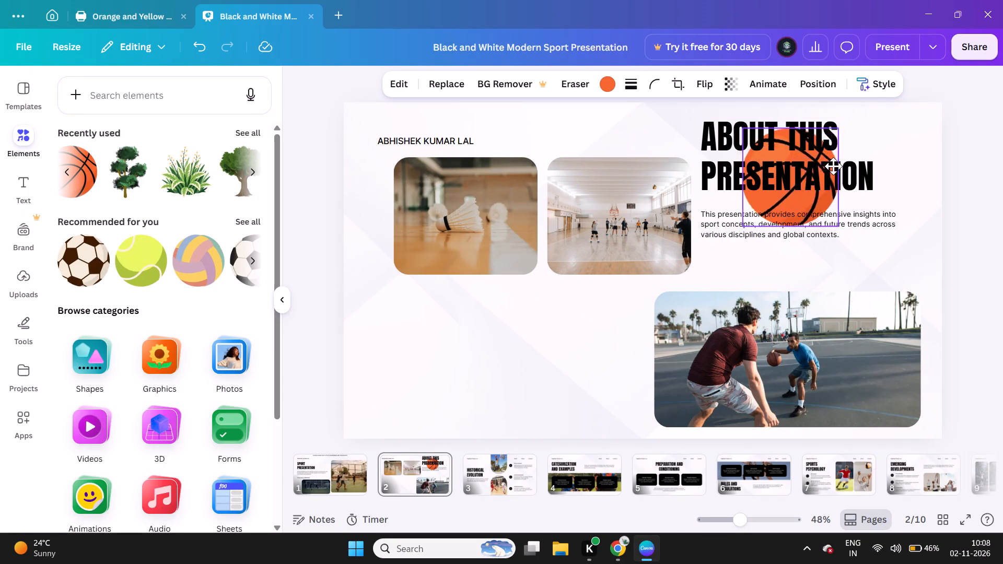
pyautogui.moveTo(833, 166); pyautogui.dragTo(841, 173)
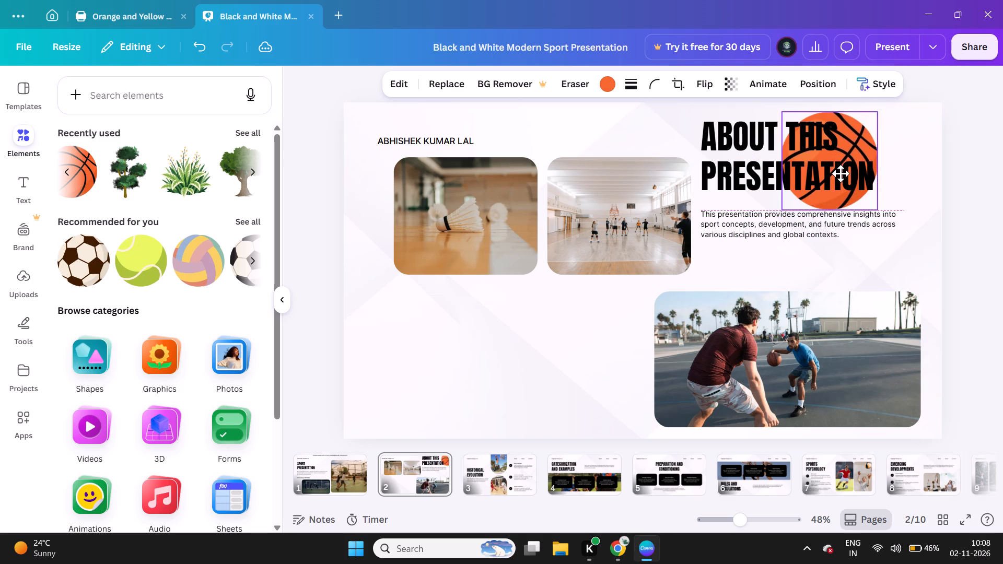
pyautogui.moveTo(841, 173); pyautogui.dragTo(892, 172)
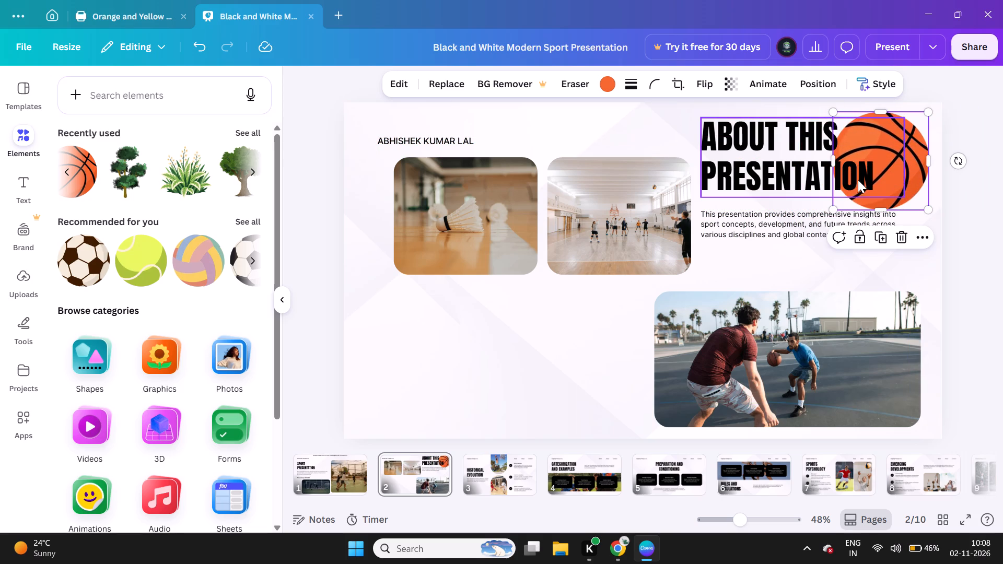
pyautogui.moveTo(833, 208); pyautogui.dragTo(875, 162)
pyautogui.moveTo(892, 151); pyautogui.dragTo(860, 157)
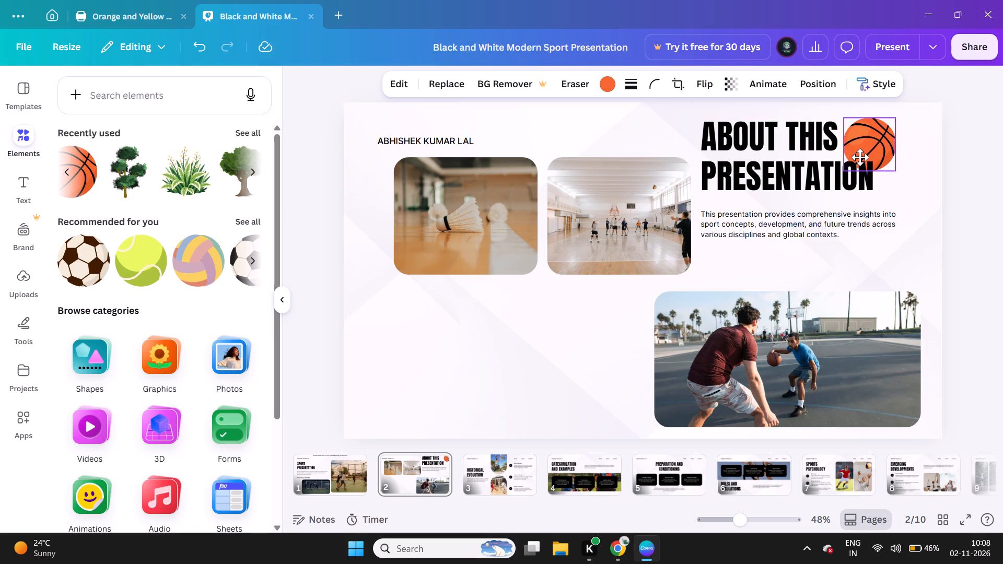
pyautogui.moveTo(860, 157); pyautogui.dragTo(863, 145)
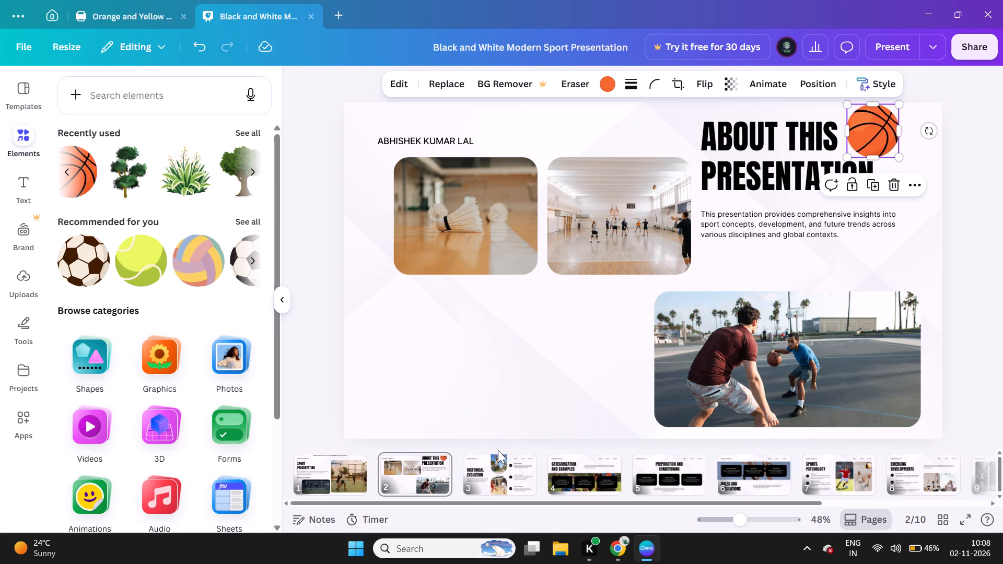
pyautogui.click(498, 450)
pyautogui.click(524, 325)
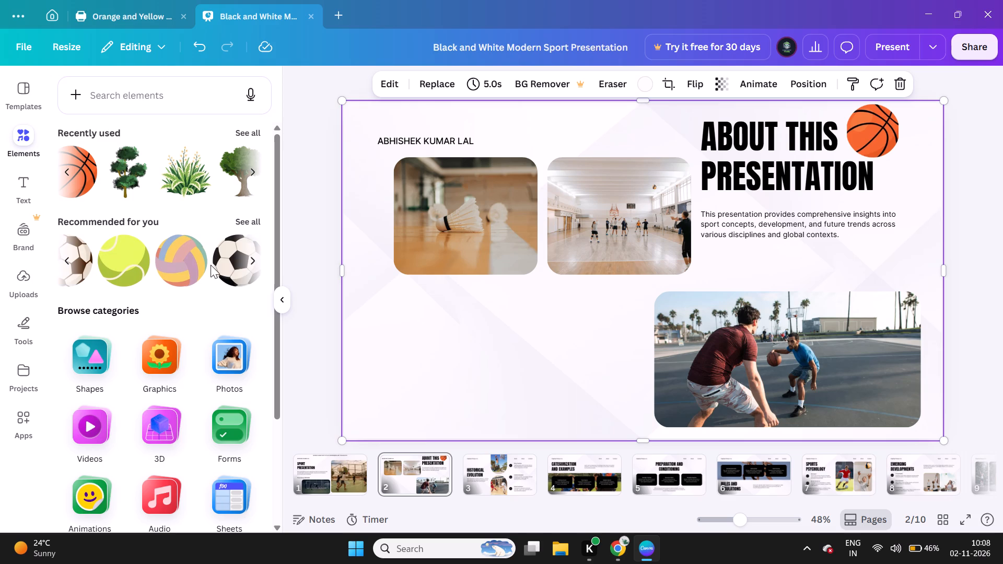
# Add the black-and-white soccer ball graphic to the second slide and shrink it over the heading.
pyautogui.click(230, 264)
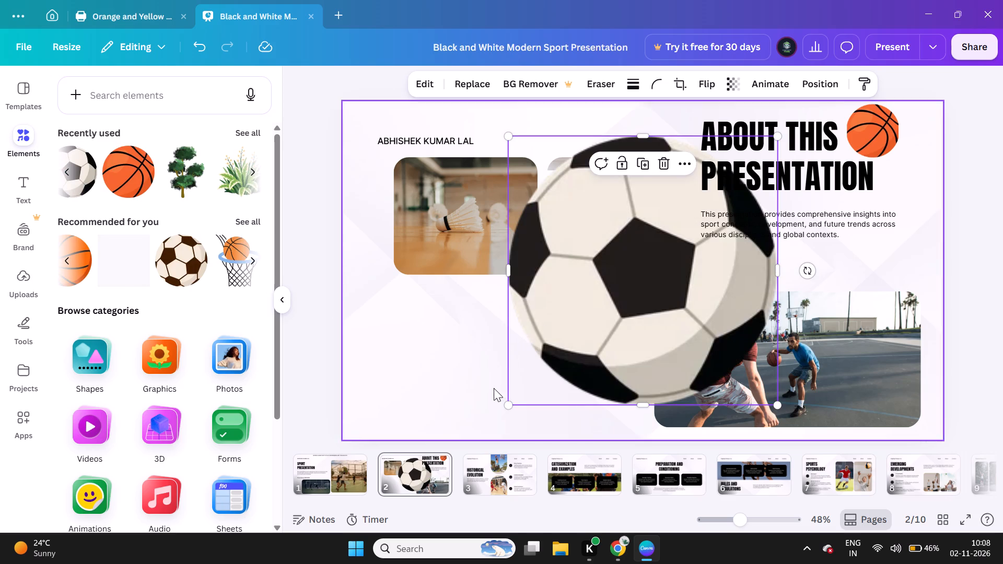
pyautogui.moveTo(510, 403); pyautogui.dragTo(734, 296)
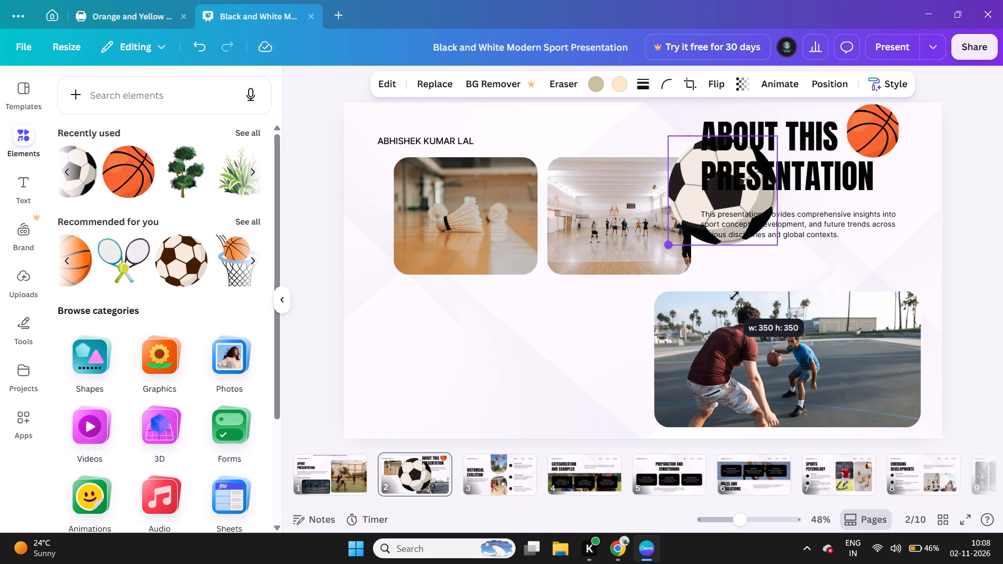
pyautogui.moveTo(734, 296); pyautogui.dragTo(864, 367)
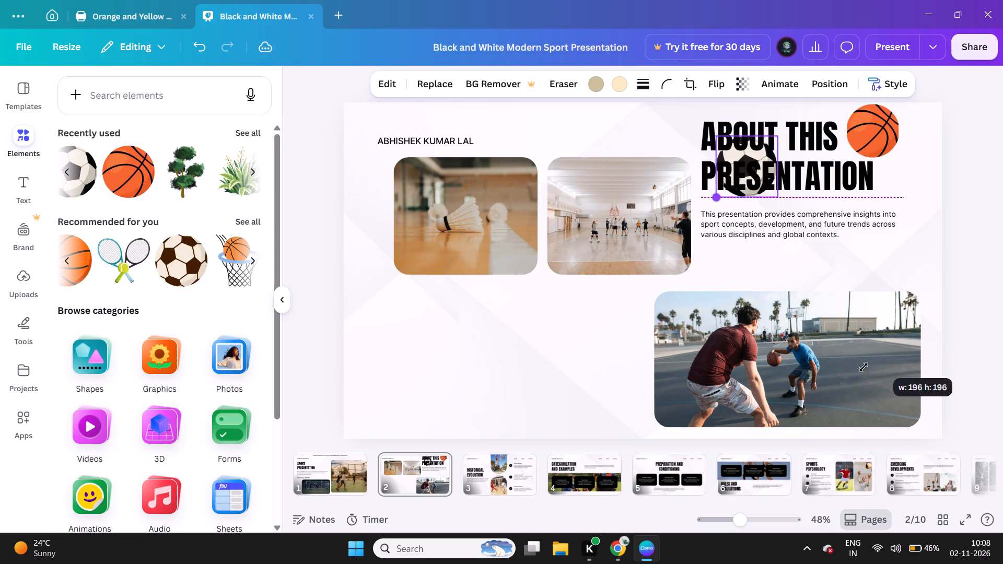
# Nudge the basketball court photo slightly upward on the second slide.
pyautogui.moveTo(818, 401); pyautogui.dragTo(826, 383)
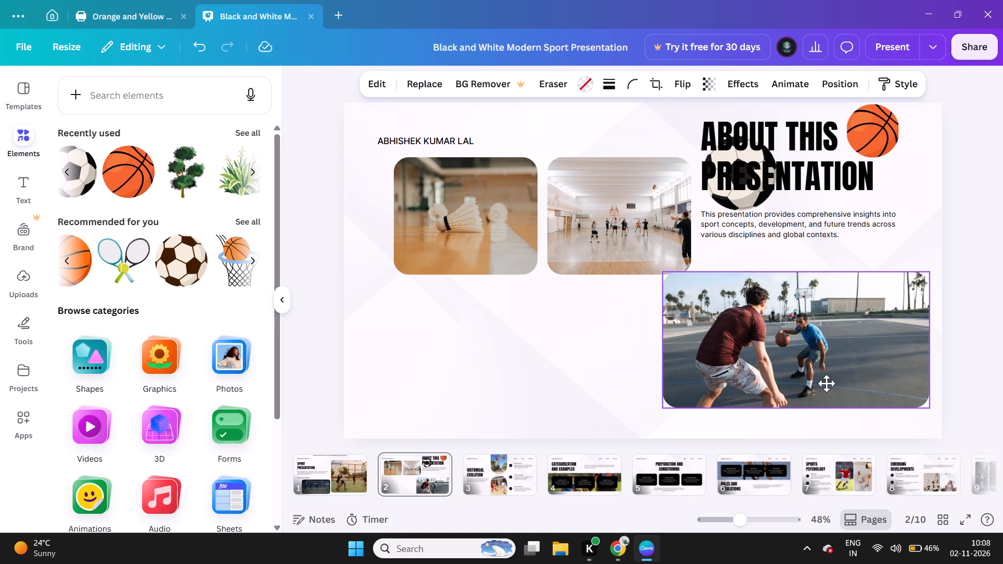
pyautogui.moveTo(826, 383); pyautogui.dragTo(818, 394)
pyautogui.doubleClick(747, 197)
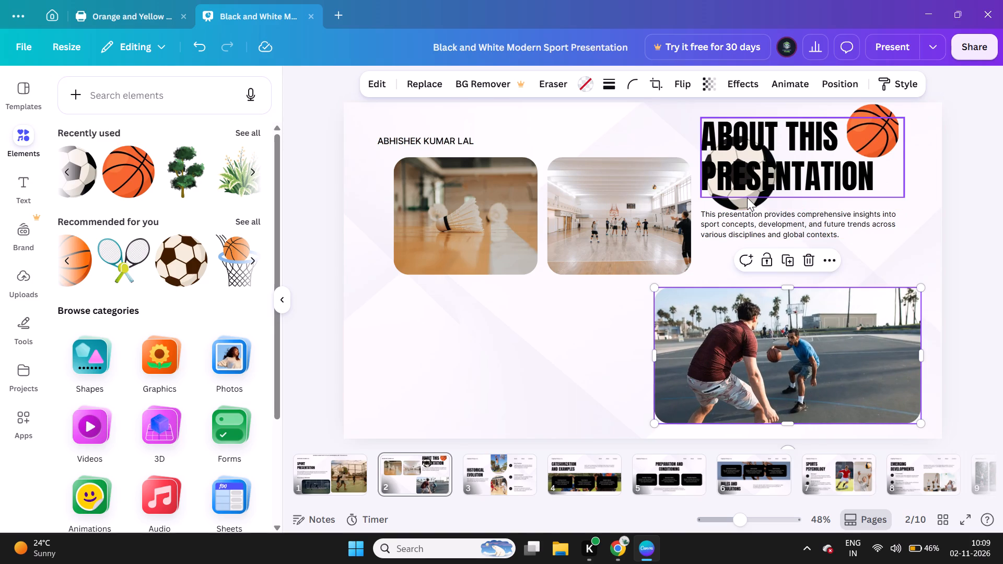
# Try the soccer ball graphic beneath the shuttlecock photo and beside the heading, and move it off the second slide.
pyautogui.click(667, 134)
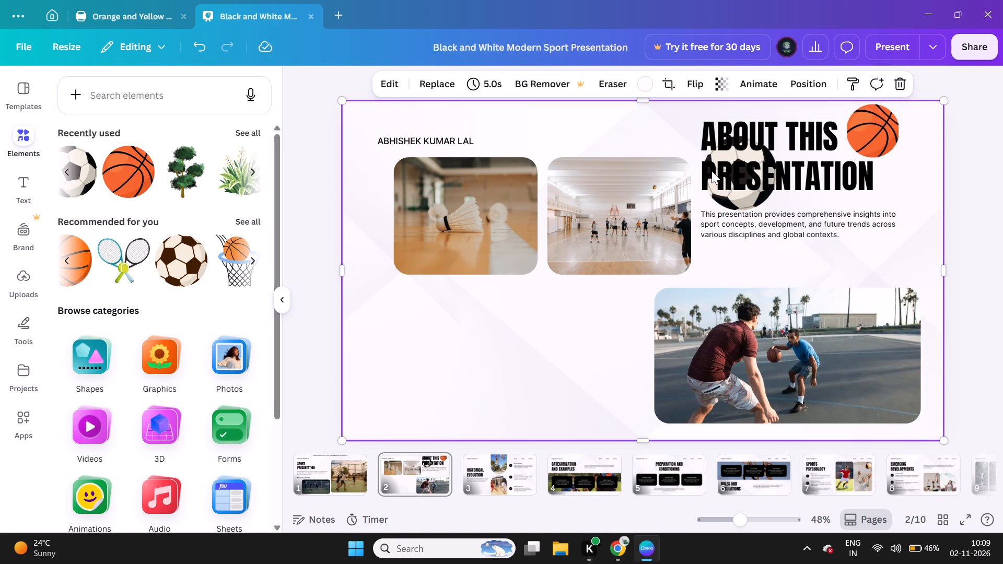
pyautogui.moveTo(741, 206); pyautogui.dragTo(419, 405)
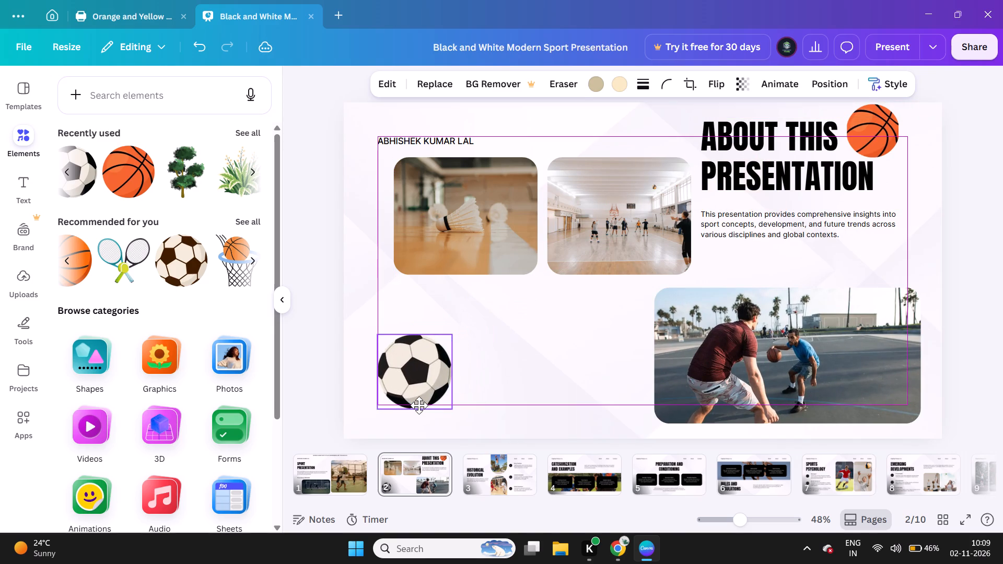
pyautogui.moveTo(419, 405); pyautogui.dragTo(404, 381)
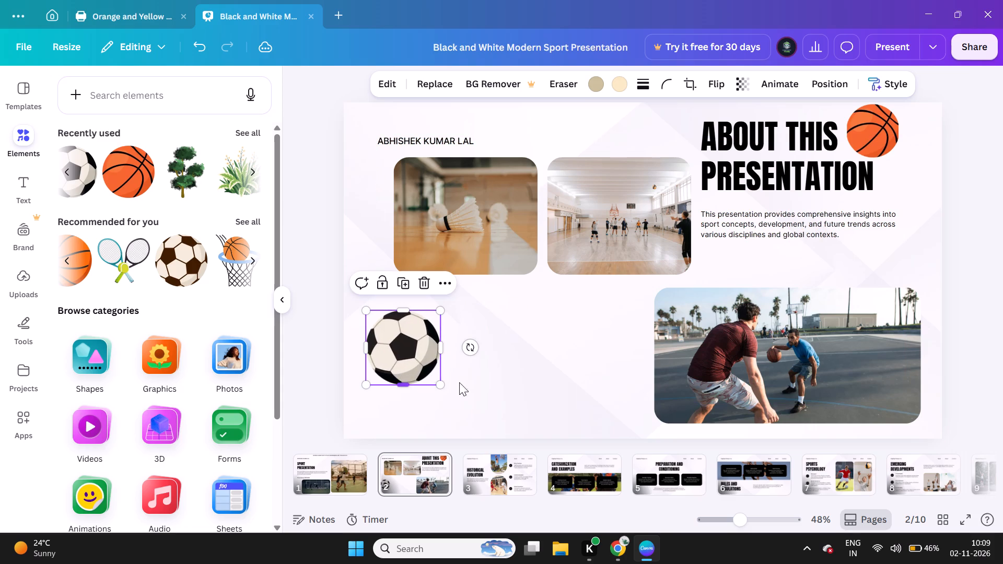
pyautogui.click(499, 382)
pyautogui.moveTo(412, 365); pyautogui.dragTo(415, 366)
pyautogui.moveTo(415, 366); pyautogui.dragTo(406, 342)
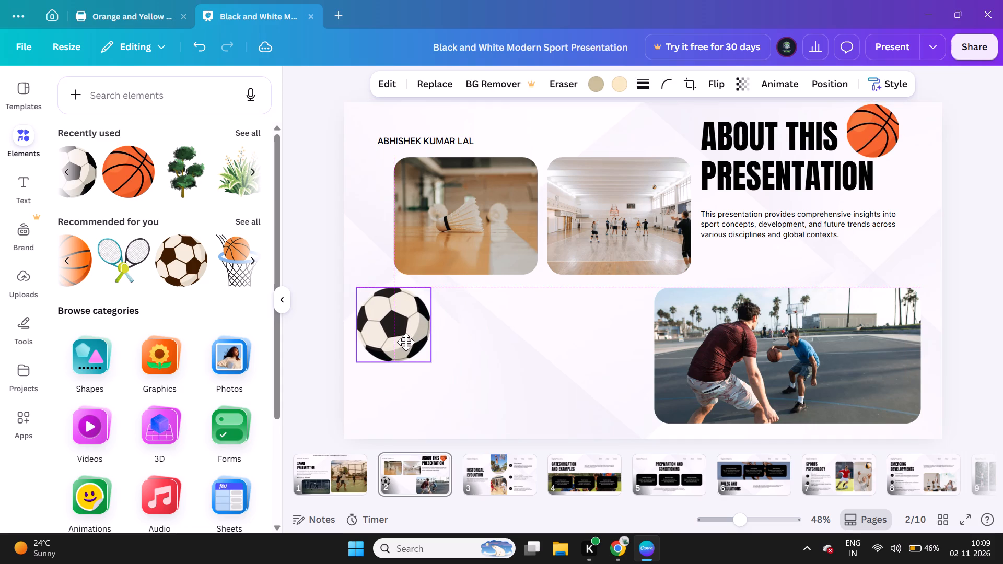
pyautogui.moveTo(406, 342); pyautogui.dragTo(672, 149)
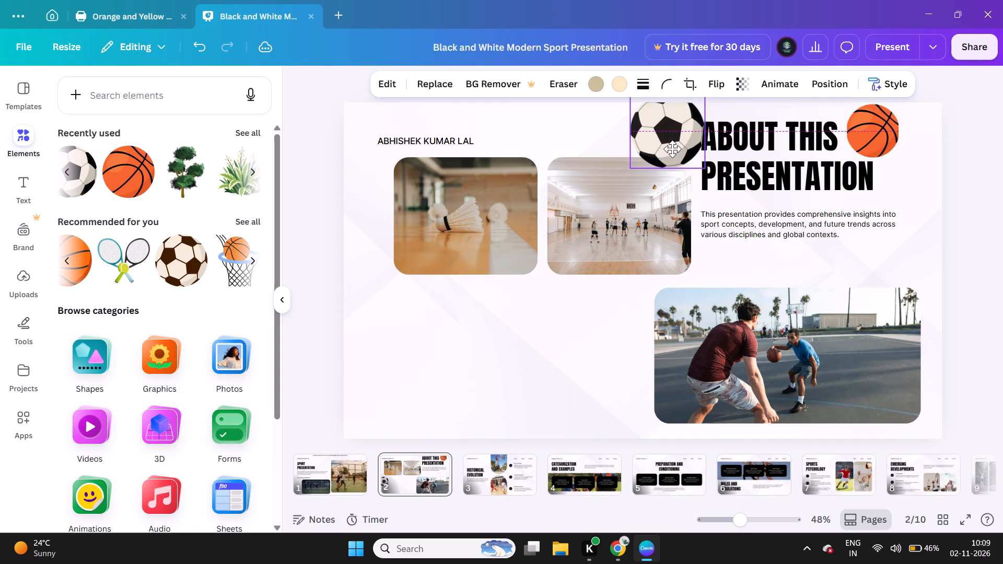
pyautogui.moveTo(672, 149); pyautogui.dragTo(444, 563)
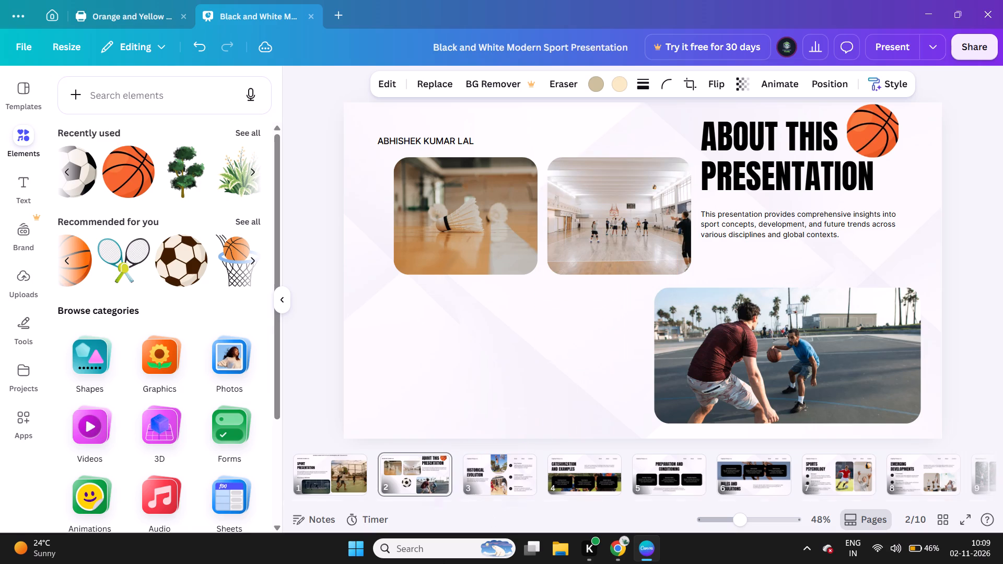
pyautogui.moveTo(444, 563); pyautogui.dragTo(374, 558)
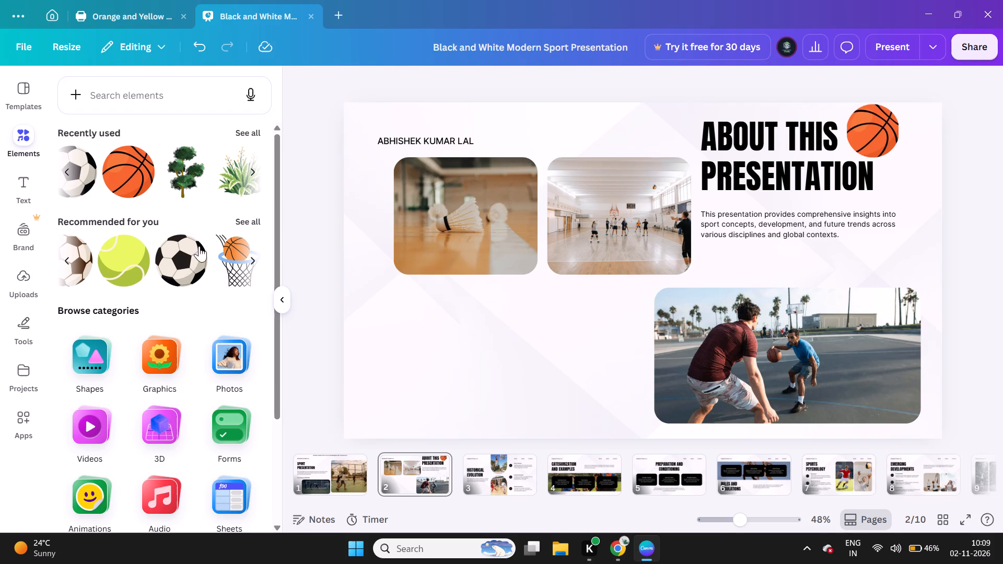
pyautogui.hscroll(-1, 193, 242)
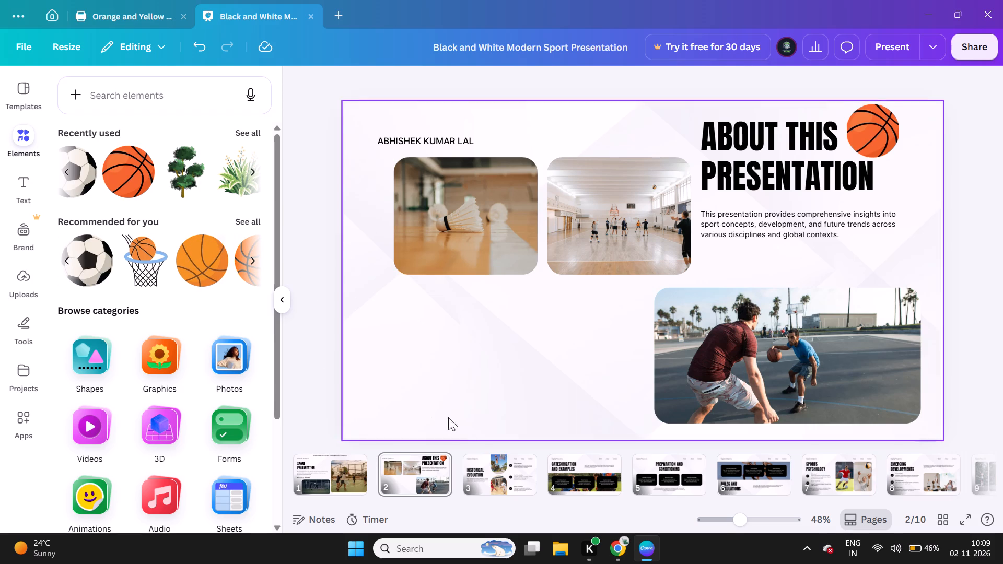
# Remove the Home, About and Contact navigation labels from the third slide.
pyautogui.click(488, 475)
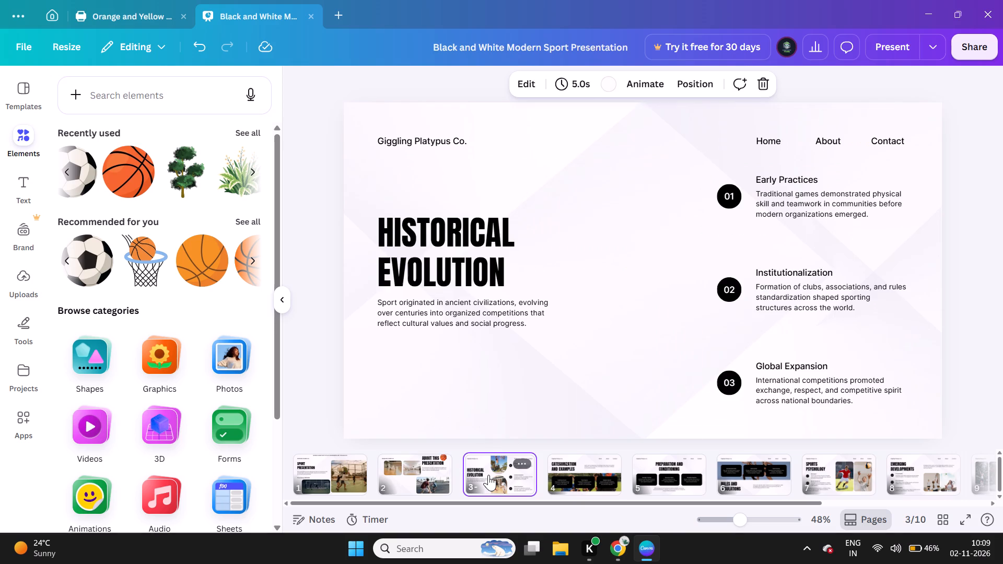
pyautogui.click(770, 138)
pyautogui.moveTo(791, 175); pyautogui.dragTo(834, 139)
pyautogui.moveTo(834, 139); pyautogui.dragTo(852, 169)
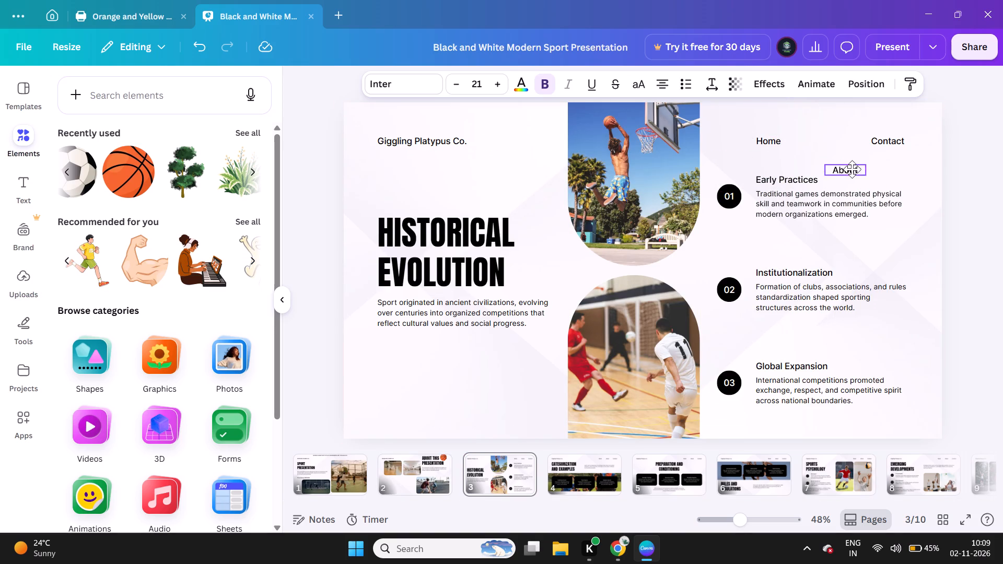
pyautogui.moveTo(852, 169); pyautogui.dragTo(972, 159)
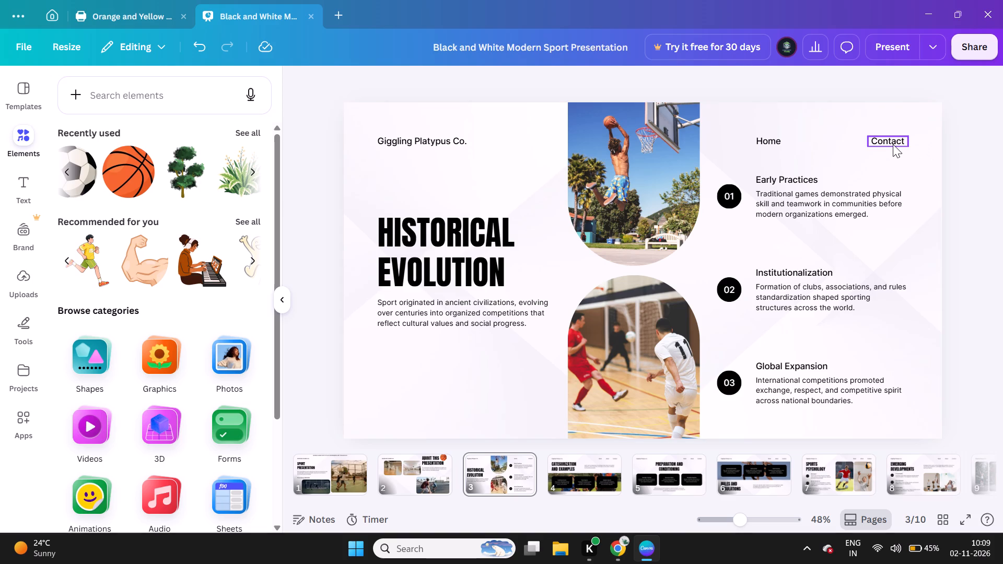
pyautogui.click(893, 144)
pyautogui.click(910, 173)
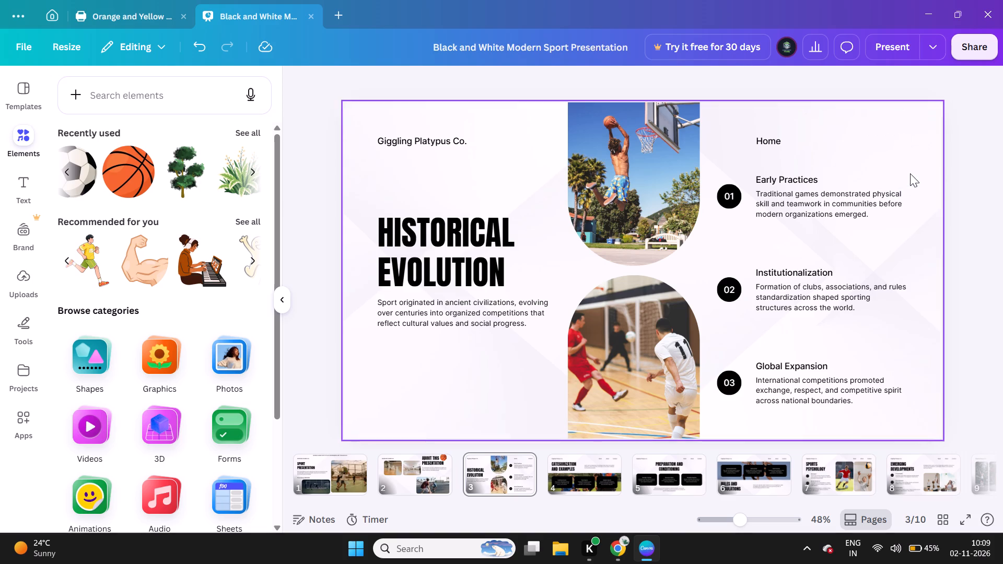
pyautogui.click(772, 144)
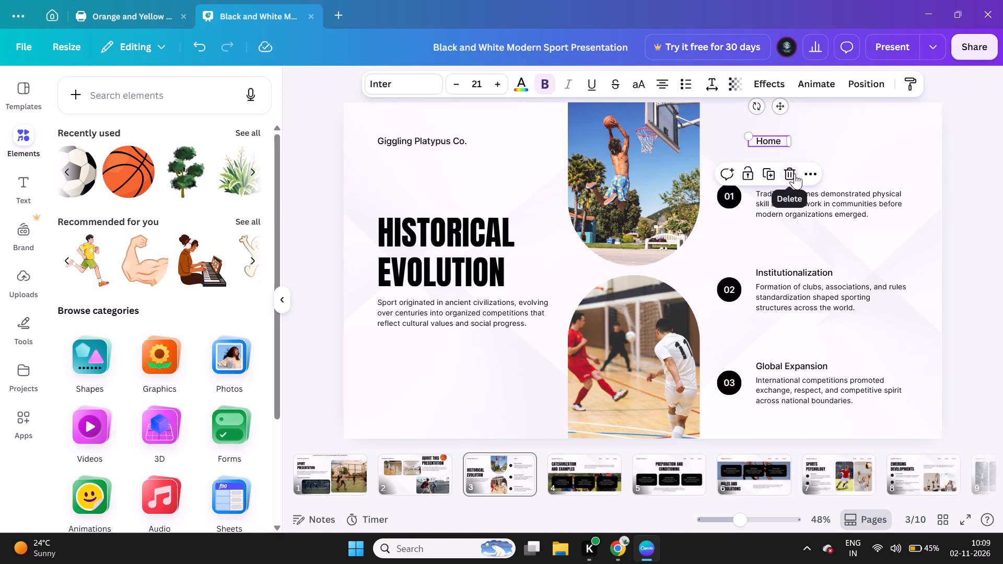
pyautogui.click(795, 173)
pyautogui.click(803, 124)
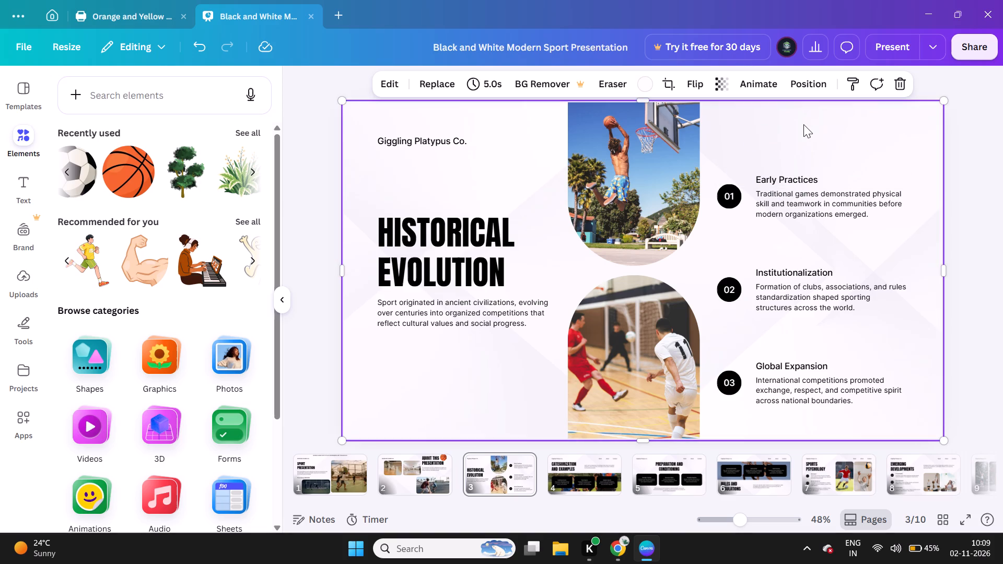
# Move the "Historical Evolution" heading slightly up, leaving a wider gap above its paragraph.
pyautogui.moveTo(483, 231); pyautogui.dragTo(668, 161)
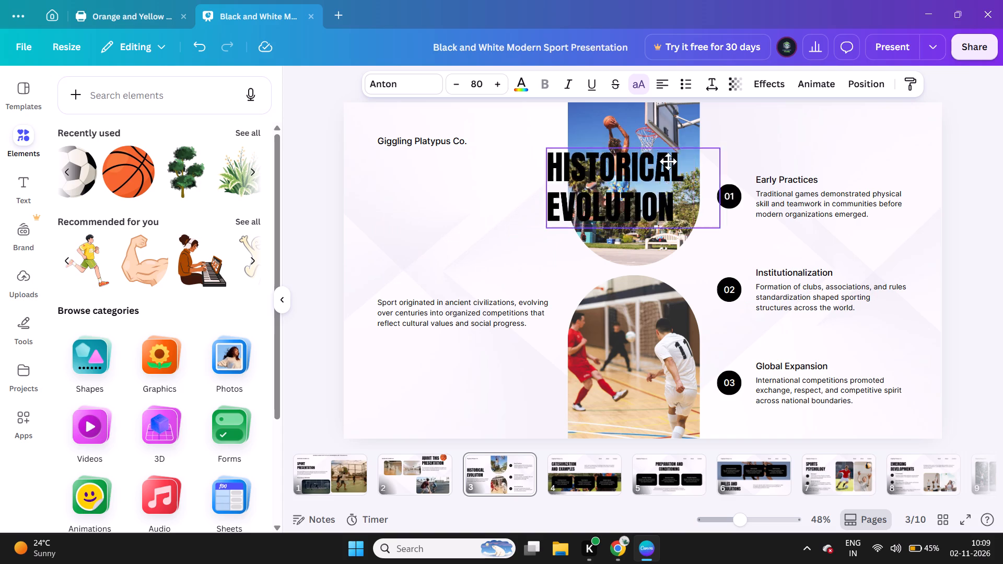
pyautogui.moveTo(668, 161); pyautogui.dragTo(527, 214)
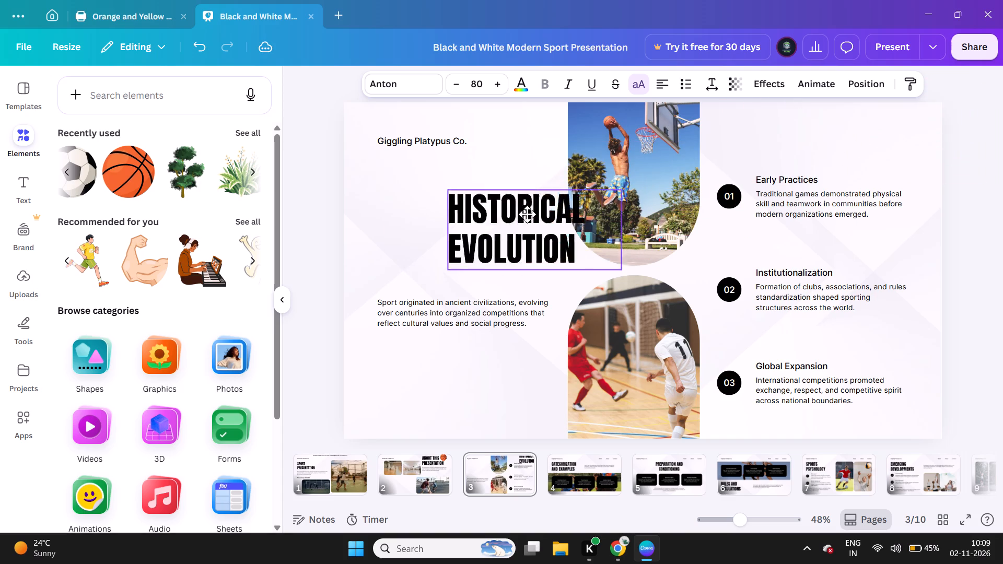
pyautogui.moveTo(527, 214); pyautogui.dragTo(475, 216)
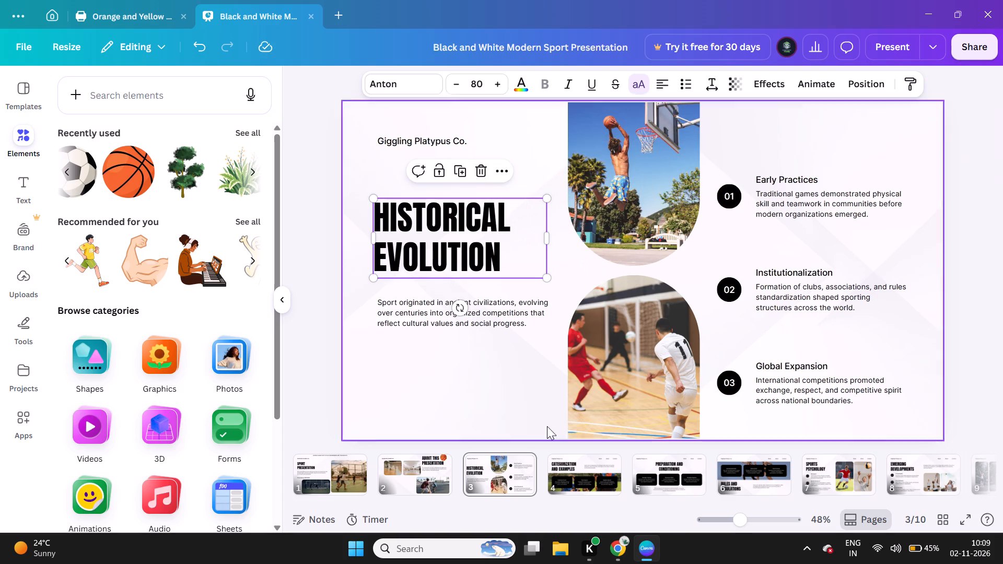
# Switch to Chrome, to the YouTube "Music of Asia" mix.
pyautogui.click(609, 545)
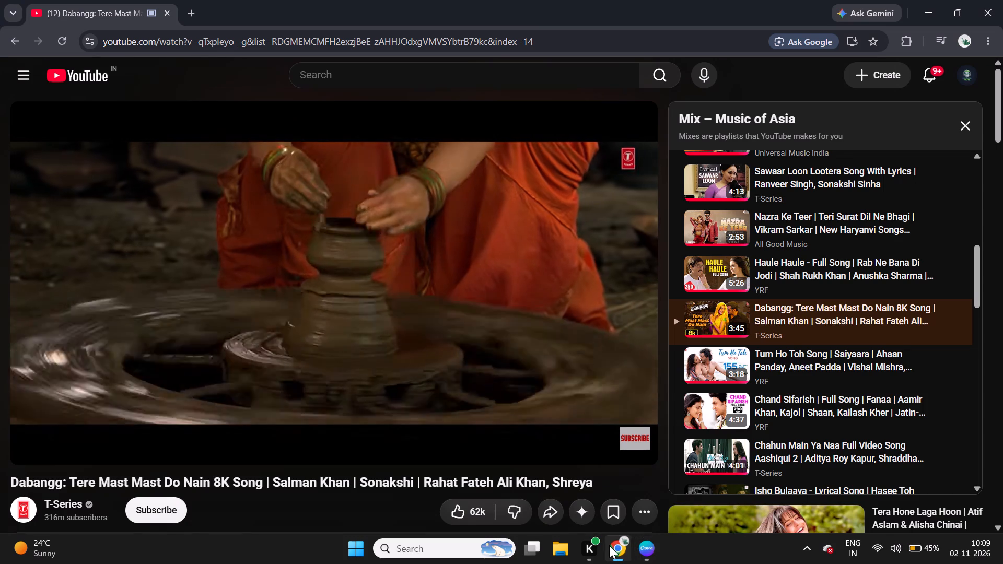
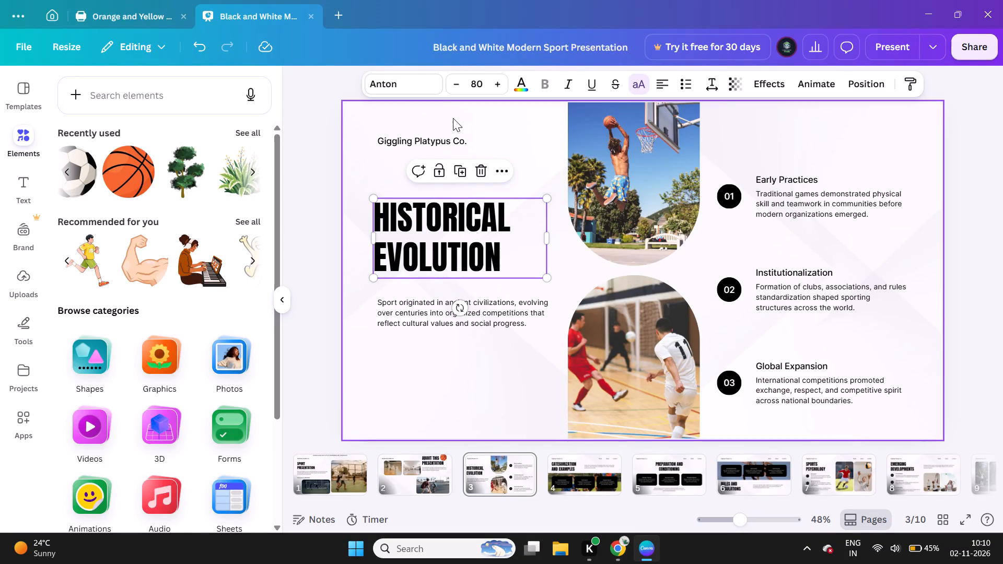
# Replace the "Giggling Platypus Co." label on the third slide with the presenter's name in capitals.
pyautogui.doubleClick(439, 144)
pyautogui.press('BackSpace')
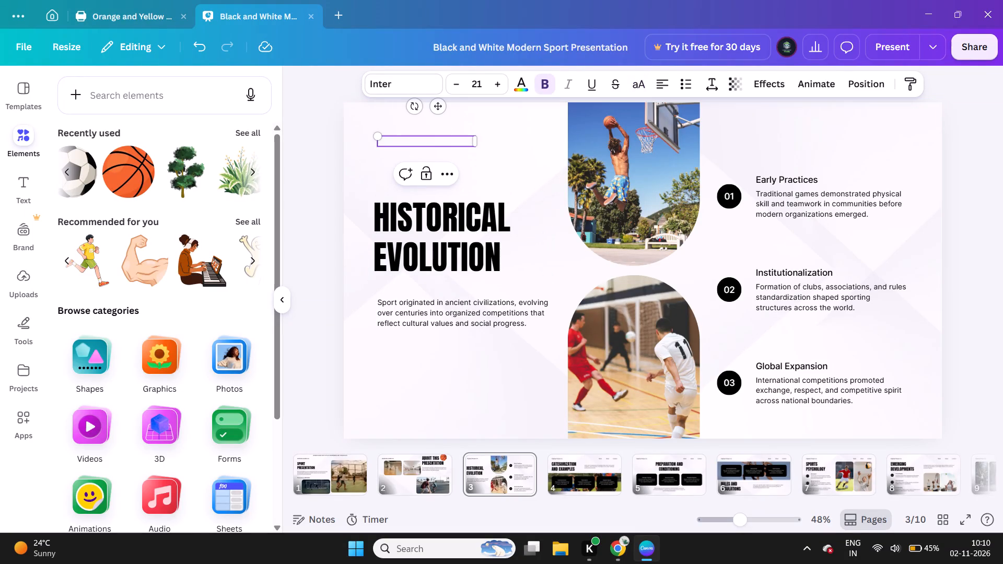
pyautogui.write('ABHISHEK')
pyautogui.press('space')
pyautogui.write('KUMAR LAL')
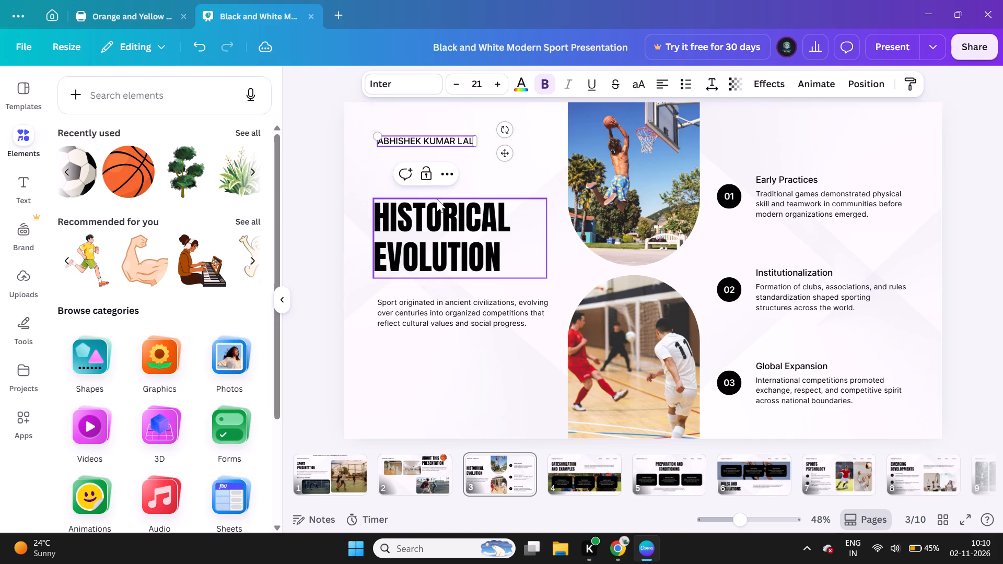
pyautogui.moveTo(474, 144); pyautogui.dragTo(499, 143)
pyautogui.click(485, 161)
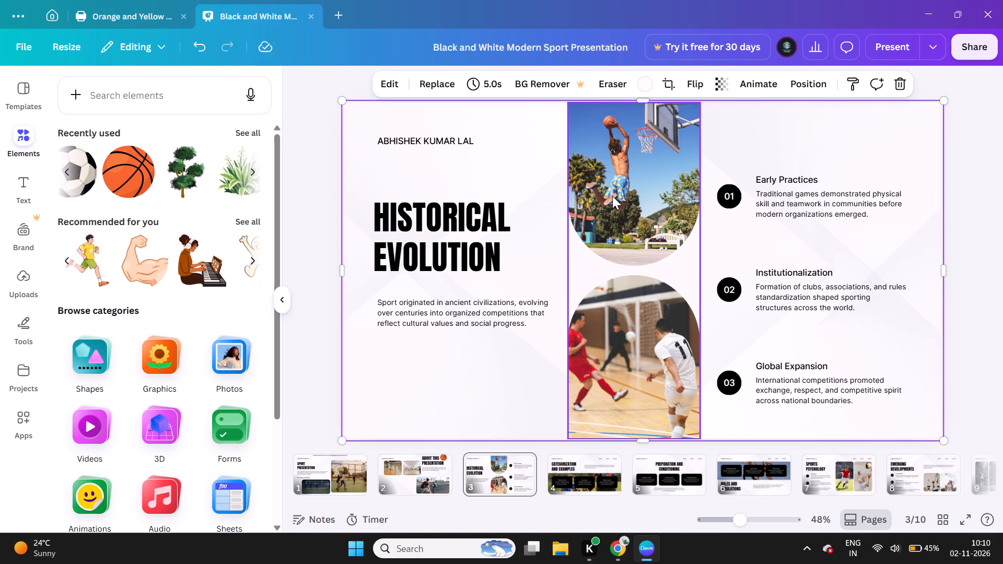
# Move the two-photo column on the third slide slightly down, leaving a small gap at the slide's top edge.
pyautogui.moveTo(601, 201); pyautogui.dragTo(599, 206)
pyautogui.click(496, 353)
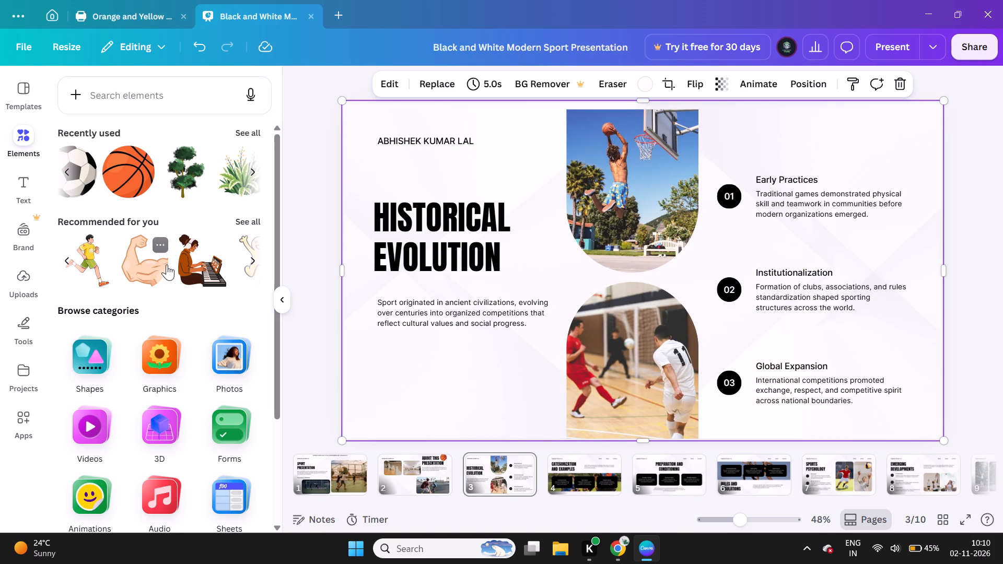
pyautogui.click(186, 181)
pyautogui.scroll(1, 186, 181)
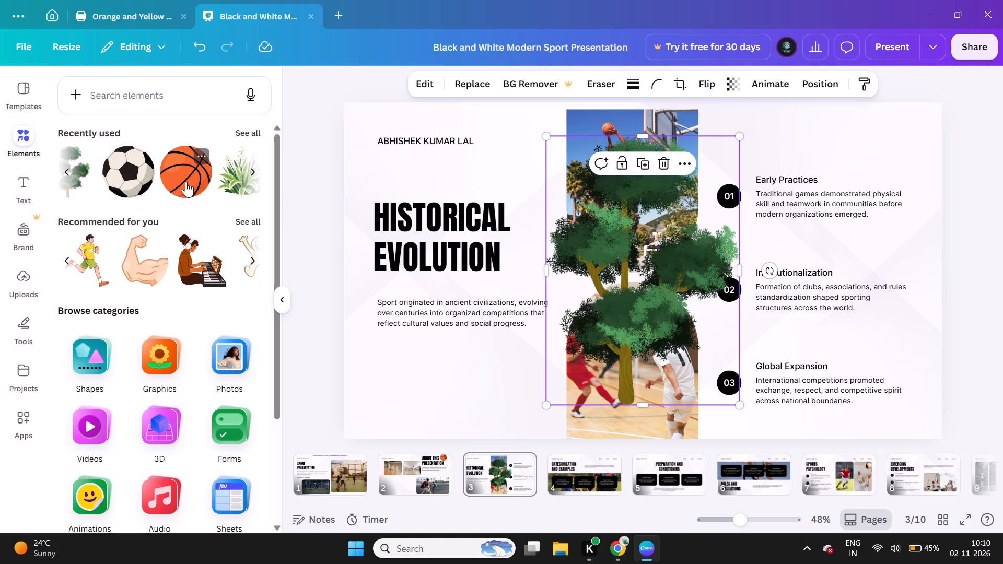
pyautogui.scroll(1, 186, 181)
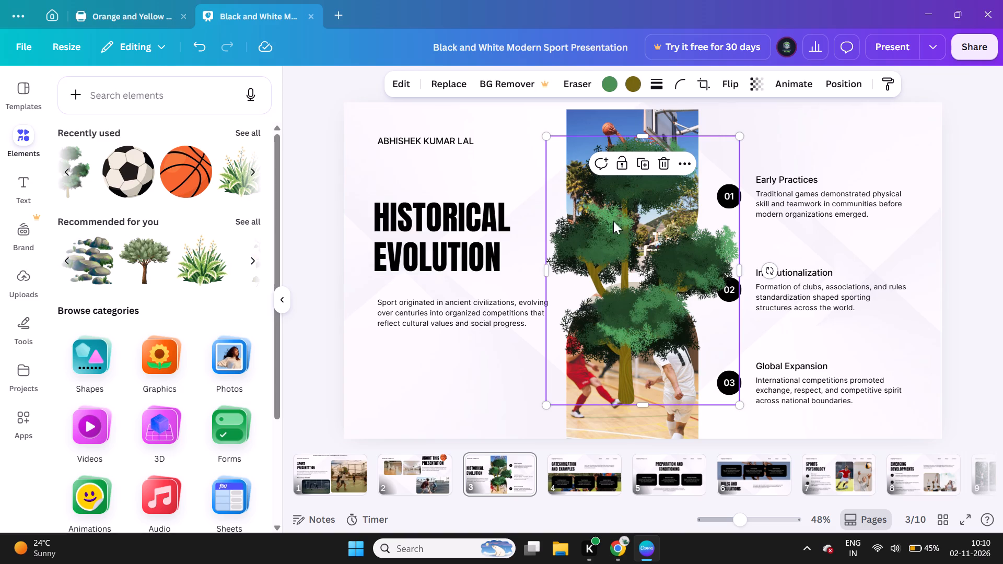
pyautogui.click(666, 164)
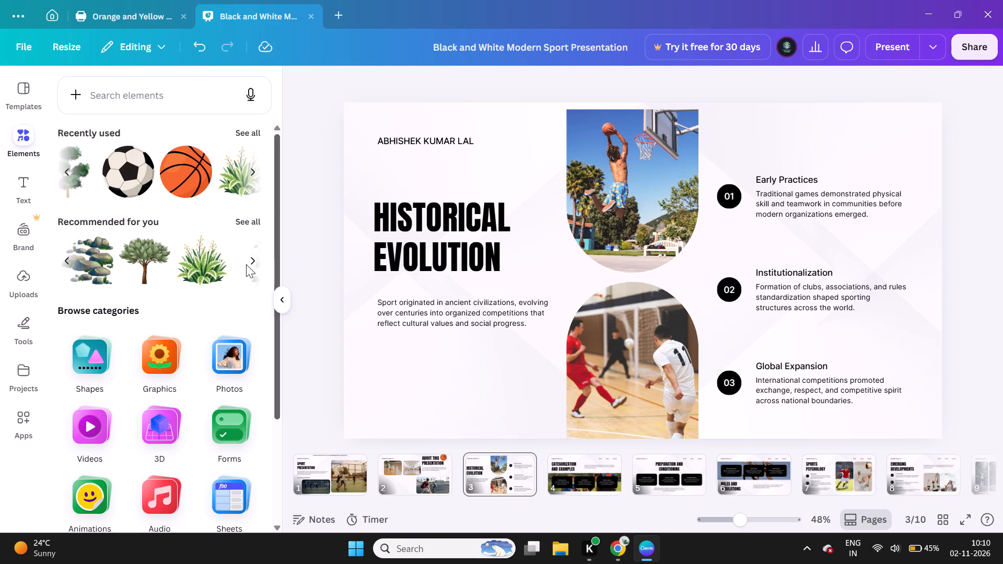
# Add the black silhouette of a jumping ball player, shrink it and place it above the "Early Practices" text.
pyautogui.hscroll(6, 181, 265)
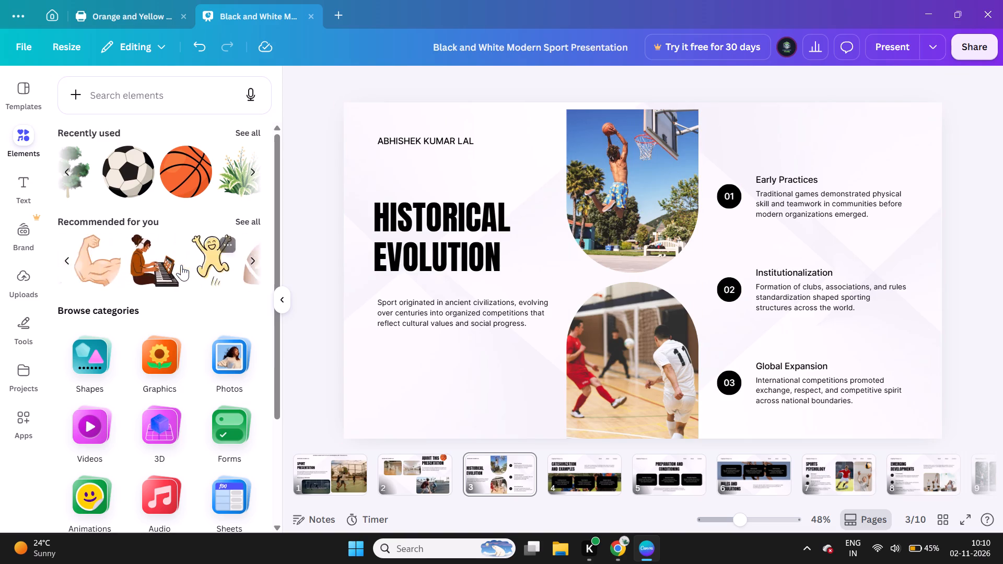
pyautogui.hscroll(2, 181, 265)
pyautogui.hscroll(-5, 181, 265)
pyautogui.hscroll(1, 181, 265)
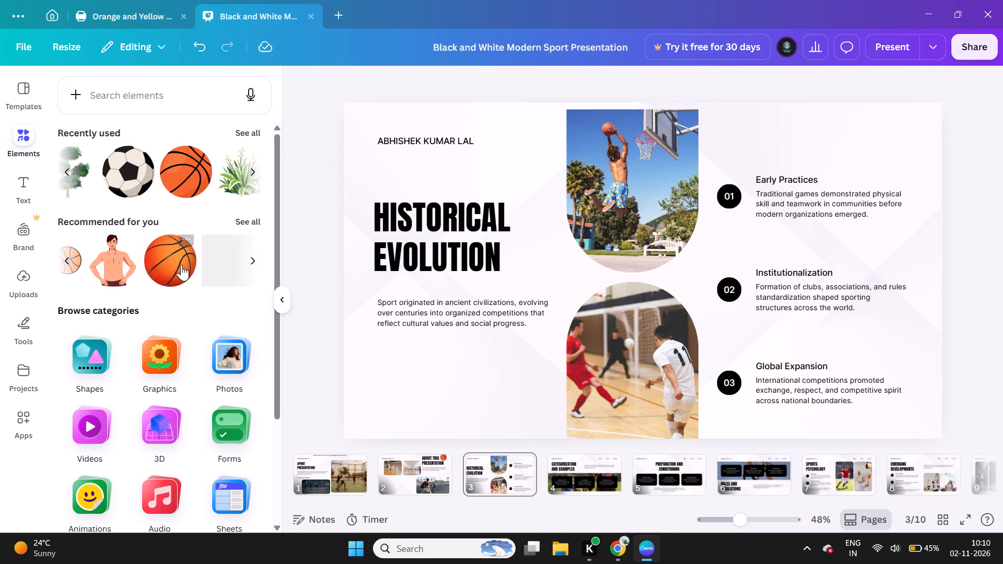
pyautogui.hscroll(1, 181, 265)
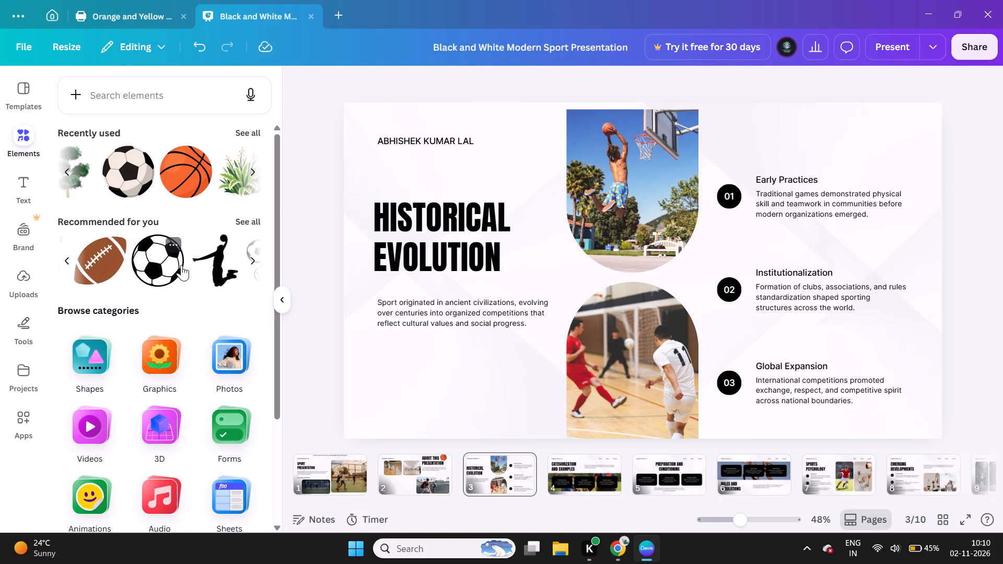
pyautogui.click(209, 272)
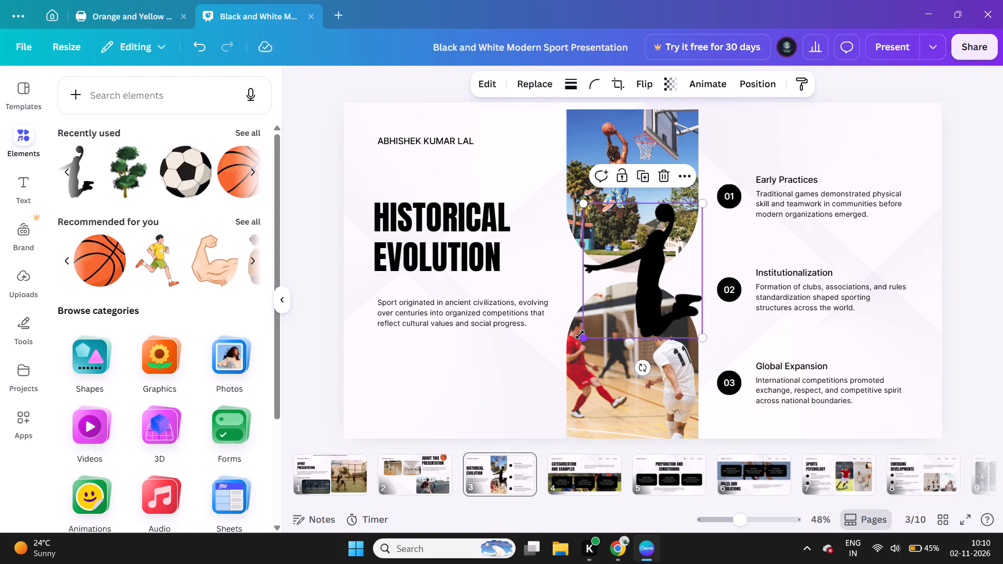
pyautogui.moveTo(580, 335); pyautogui.dragTo(748, 319)
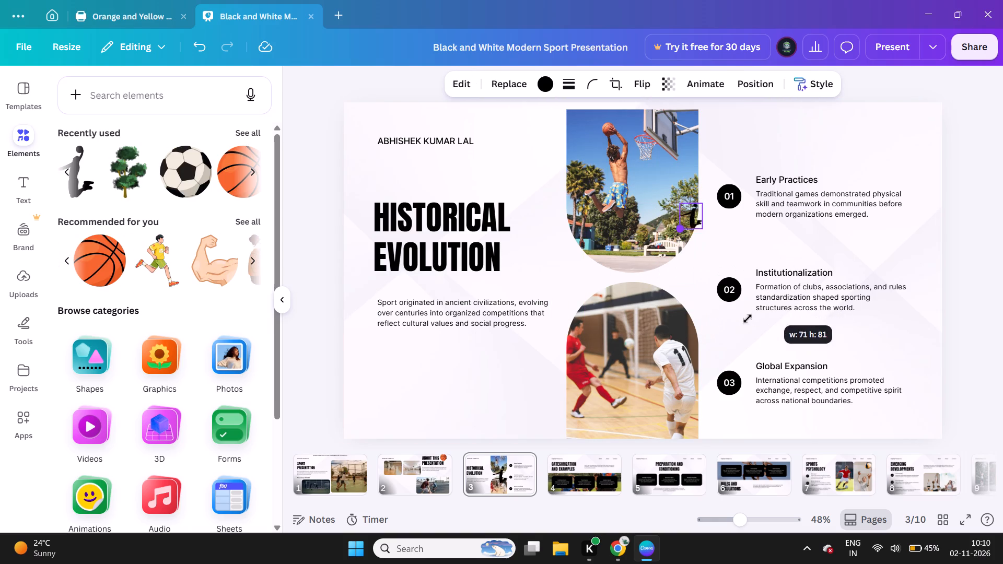
pyautogui.moveTo(748, 319); pyautogui.dragTo(719, 356)
pyautogui.moveTo(674, 261); pyautogui.dragTo(764, 222)
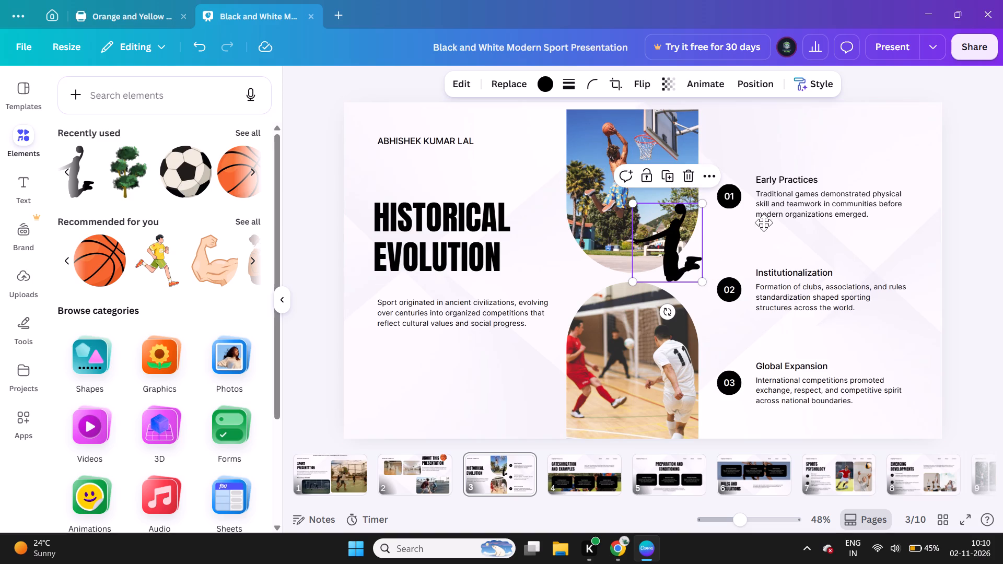
pyautogui.moveTo(764, 222); pyautogui.dragTo(877, 164)
pyautogui.click(762, 138)
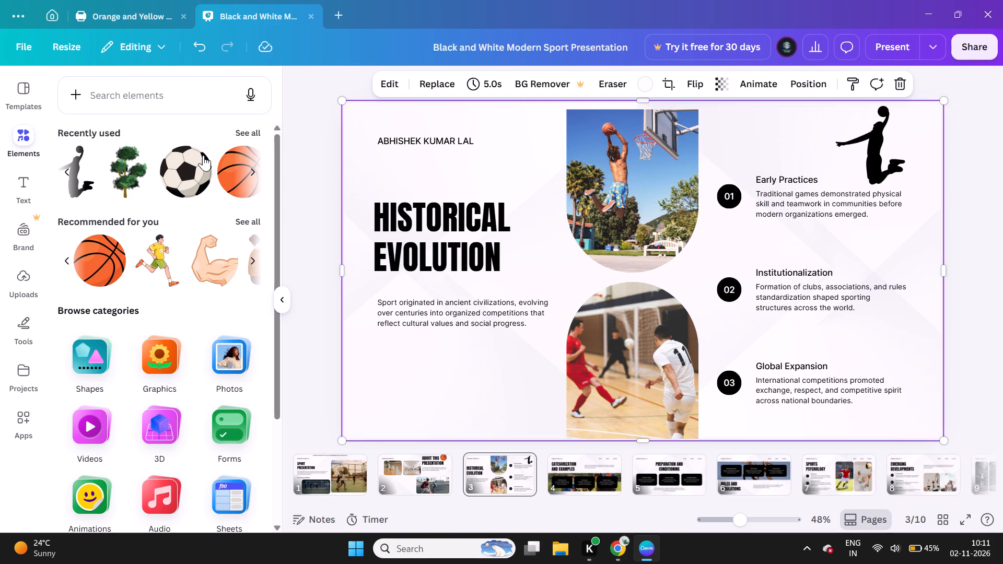
# Add the graphic of the running boy in a yellow shirt to the third slide and shrink it.
pyautogui.hscroll(-4, 203, 177)
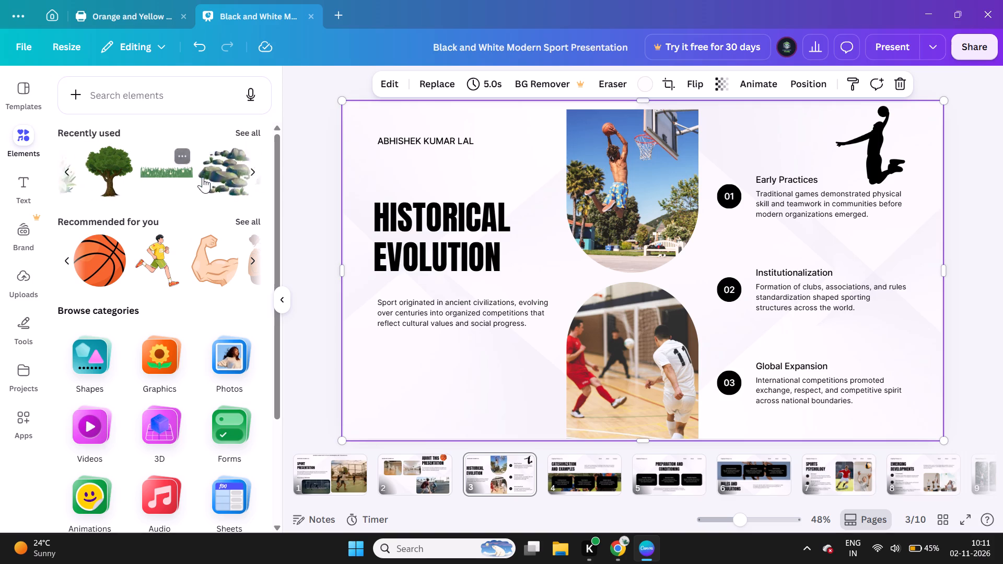
pyautogui.hscroll(-3, 203, 177)
pyautogui.hscroll(-3, 186, 255)
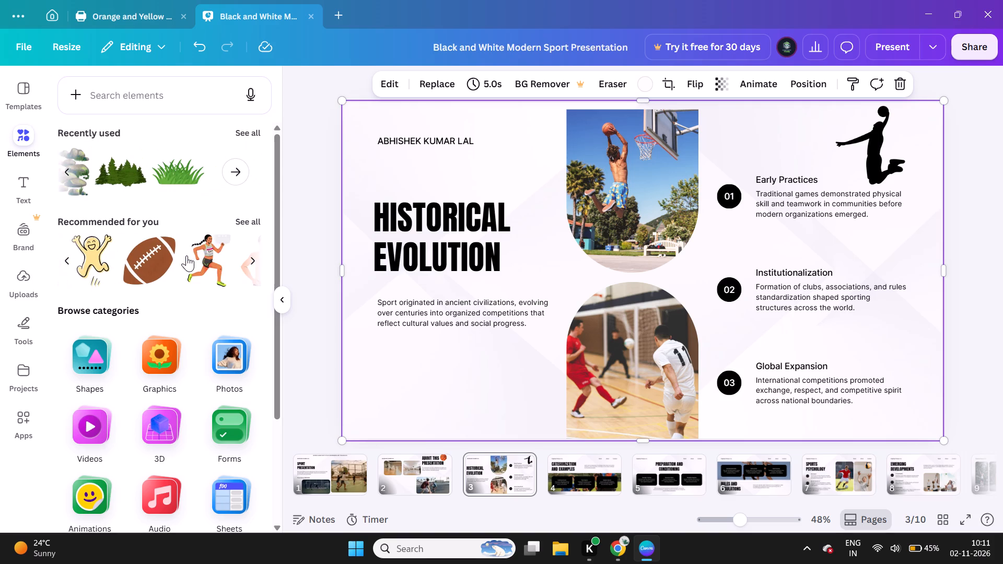
pyautogui.hscroll(-5, 186, 255)
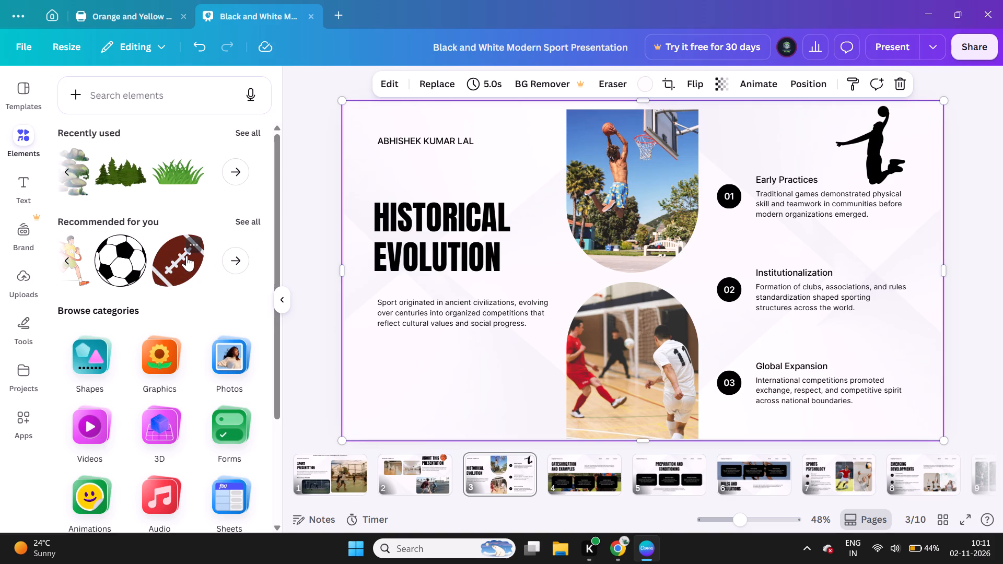
pyautogui.hscroll(-3, 186, 255)
pyautogui.hscroll(4, 186, 255)
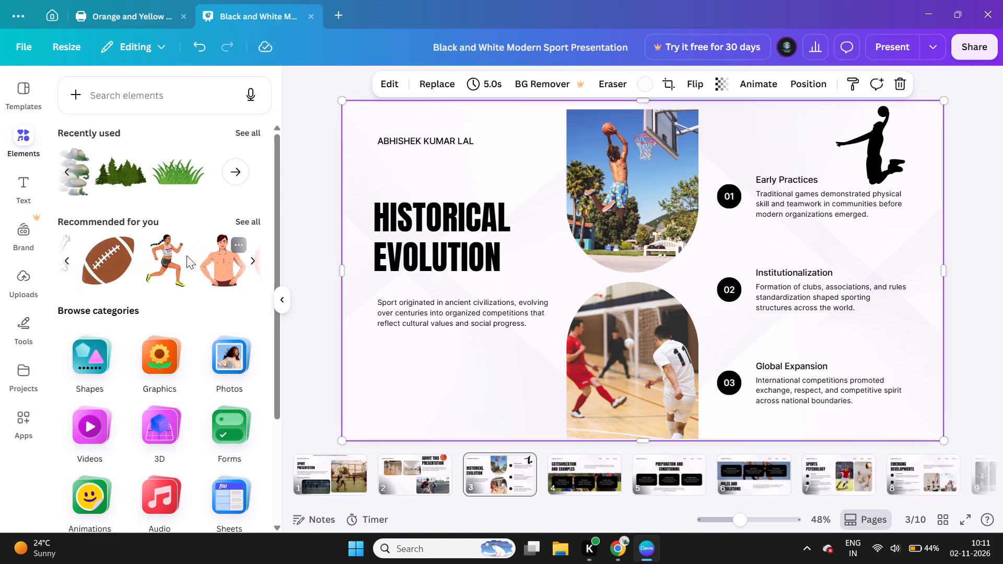
pyautogui.hscroll(3, 186, 255)
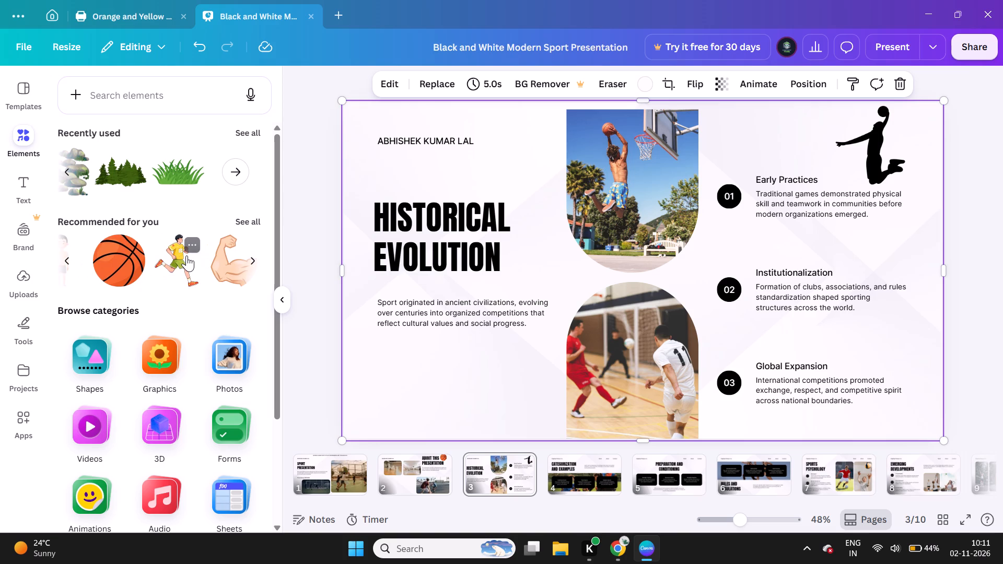
pyautogui.hscroll(-1, 186, 255)
pyautogui.click(162, 255)
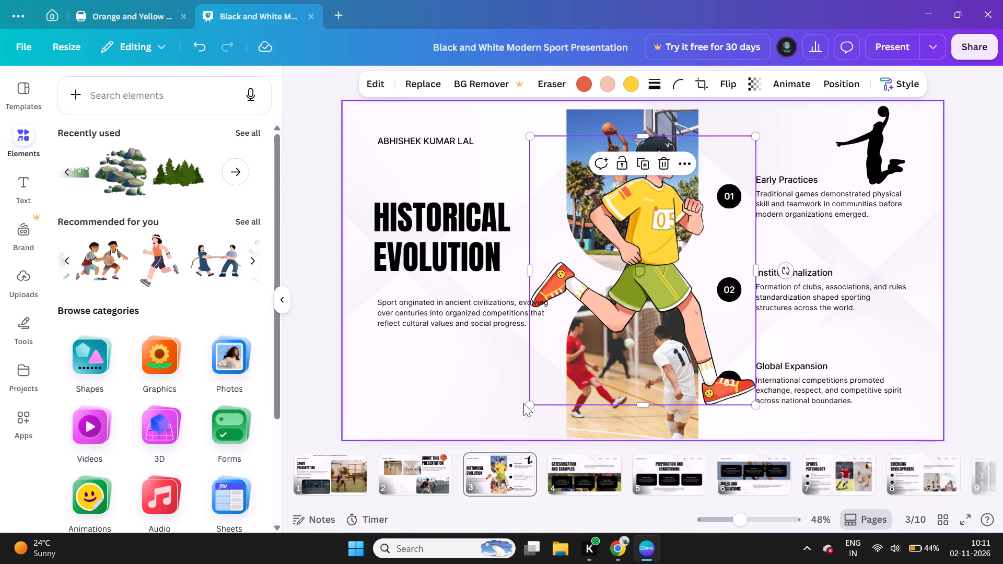
pyautogui.moveTo(527, 407); pyautogui.dragTo(578, 343)
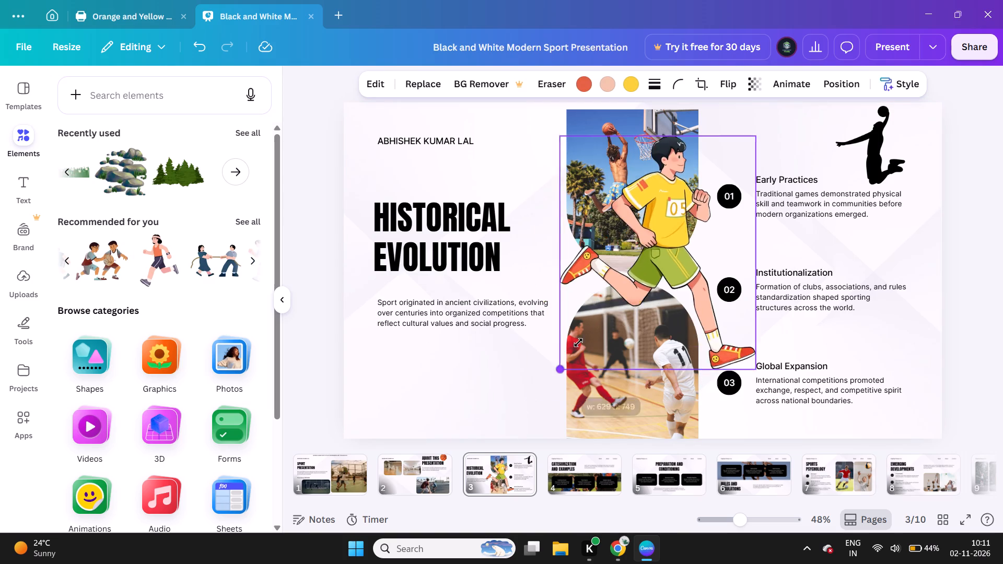
pyautogui.moveTo(578, 343); pyautogui.dragTo(749, 264)
# Place the running boy beneath the "Historical Evolution" paragraph, aligned with the heading's left edge, and enlarge it slightly.
pyautogui.moveTo(731, 181); pyautogui.dragTo(494, 392)
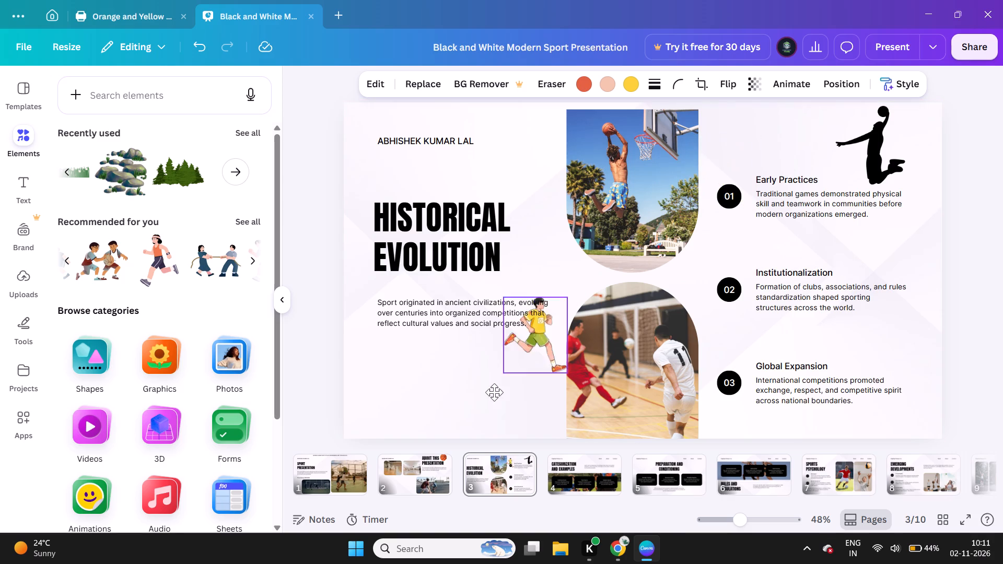
pyautogui.moveTo(494, 392); pyautogui.dragTo(415, 388)
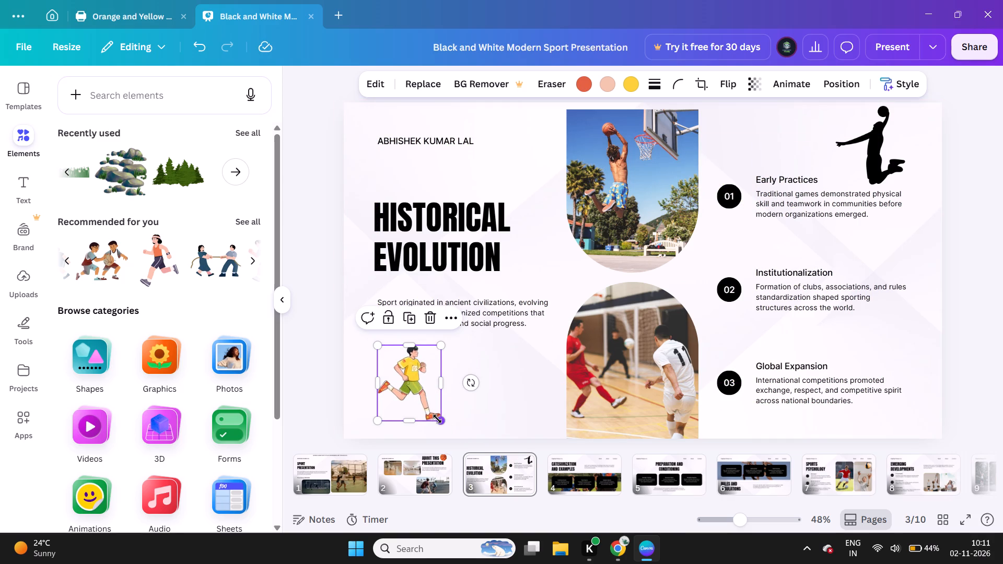
pyautogui.moveTo(437, 419); pyautogui.dragTo(456, 427)
pyautogui.moveTo(423, 408); pyautogui.dragTo(416, 397)
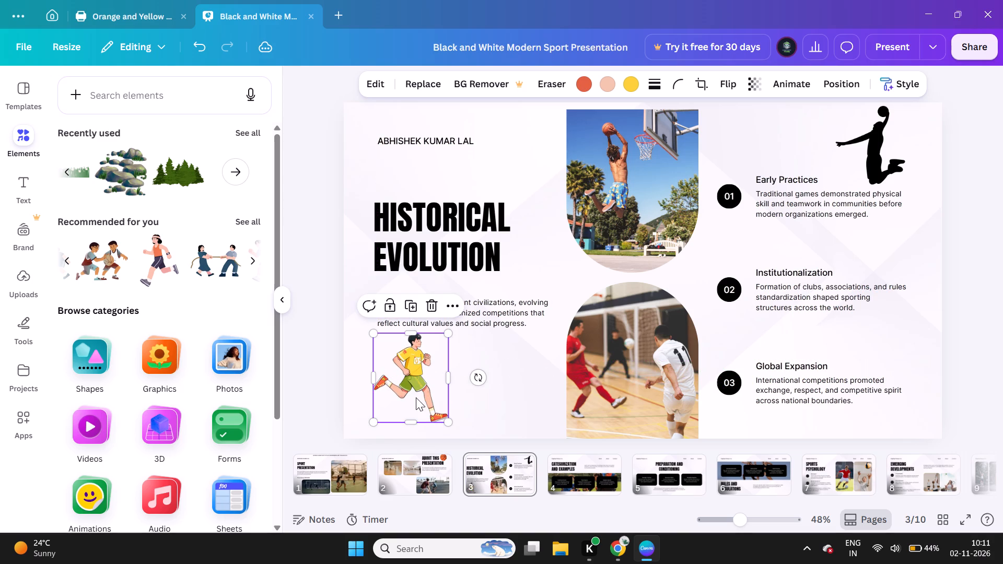
# Add the soccer ball graphic, shrink it to less than the runner's height and place it in front of the runner's feet.
pyautogui.hscroll(6, 187, 257)
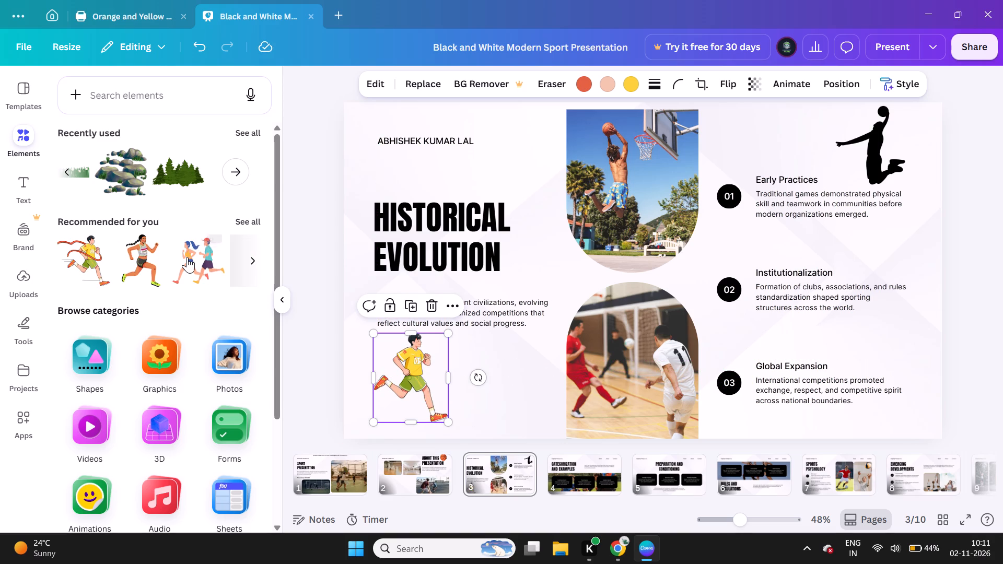
pyautogui.hscroll(3, 187, 257)
pyautogui.hscroll(-9, 187, 257)
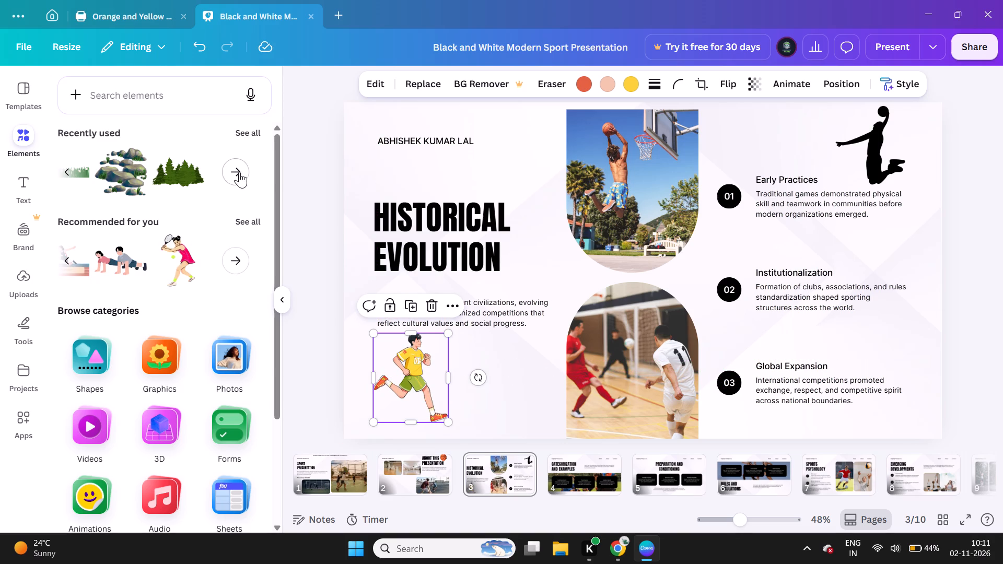
pyautogui.hscroll(6, 164, 170)
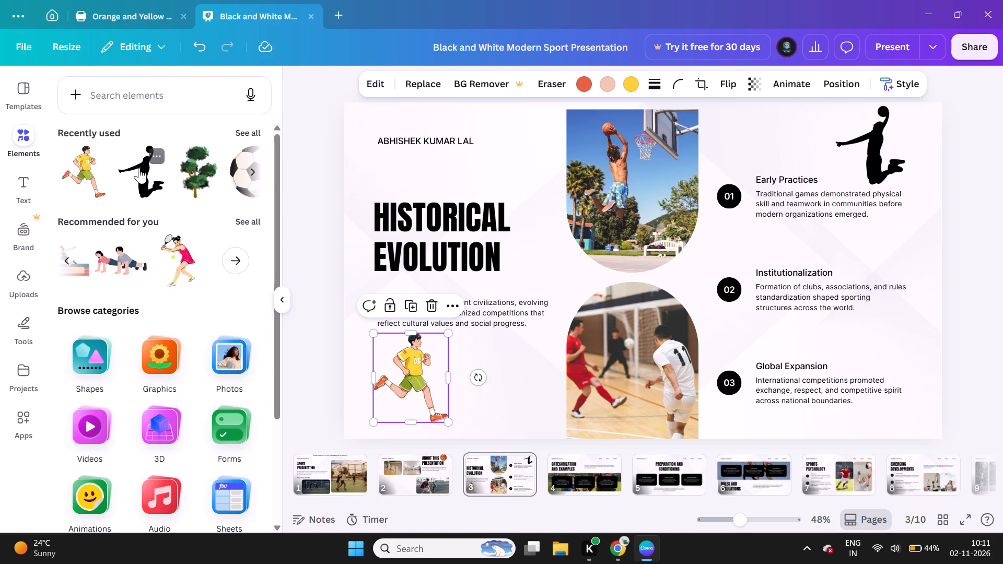
pyautogui.hscroll(-2, 139, 168)
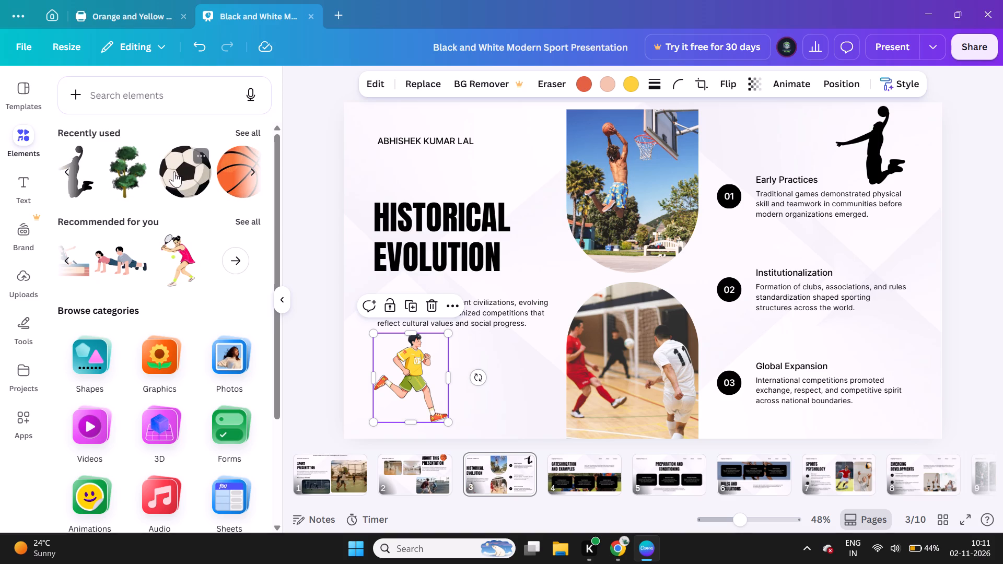
pyautogui.click(172, 173)
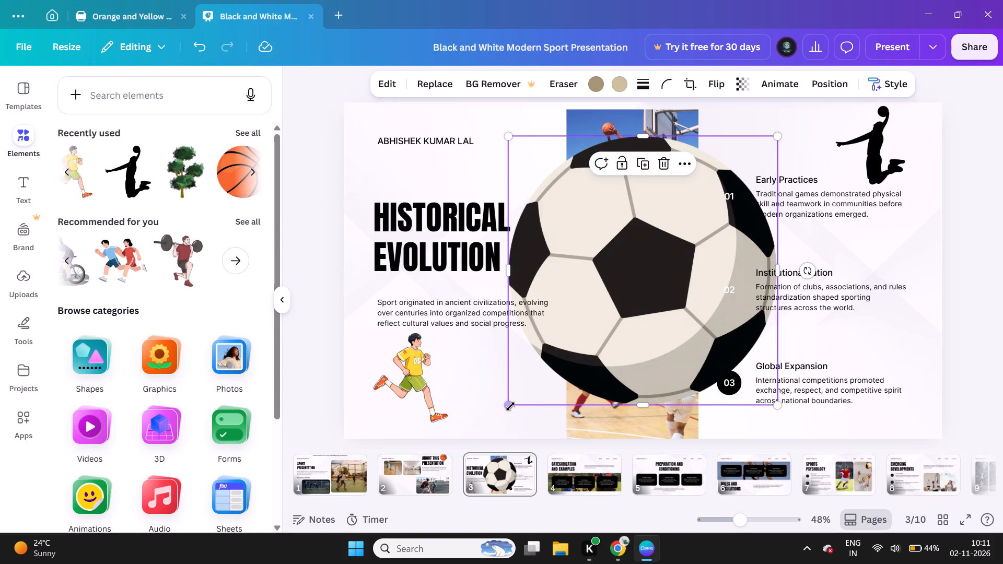
pyautogui.moveTo(509, 406); pyautogui.dragTo(632, 266)
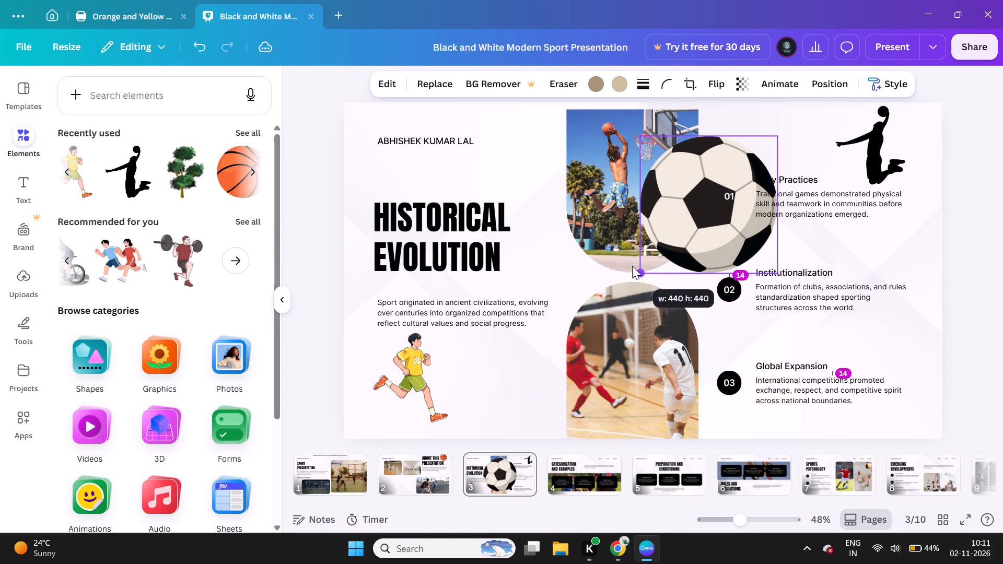
pyautogui.moveTo(712, 193); pyautogui.dragTo(500, 369)
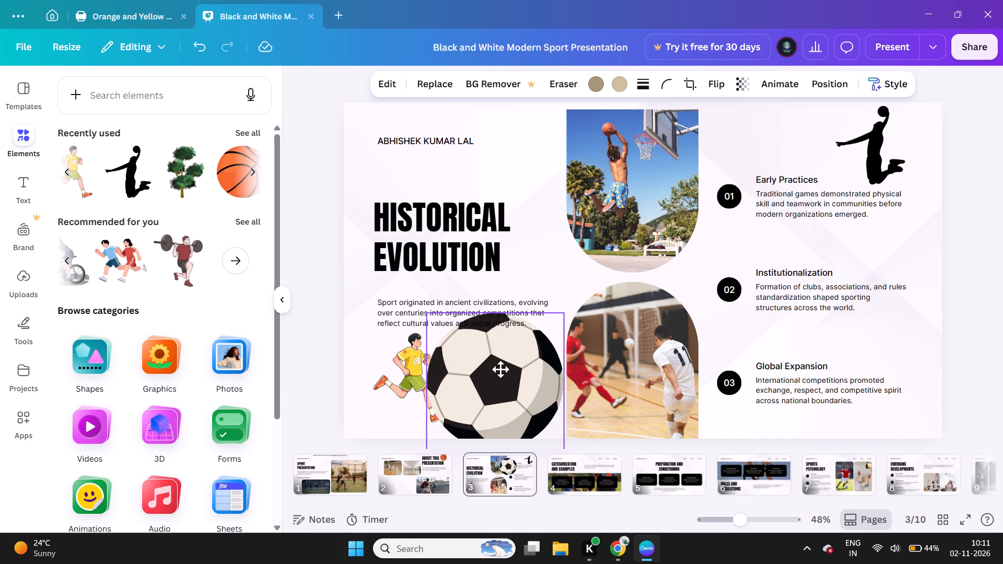
pyautogui.moveTo(500, 369); pyautogui.dragTo(504, 294)
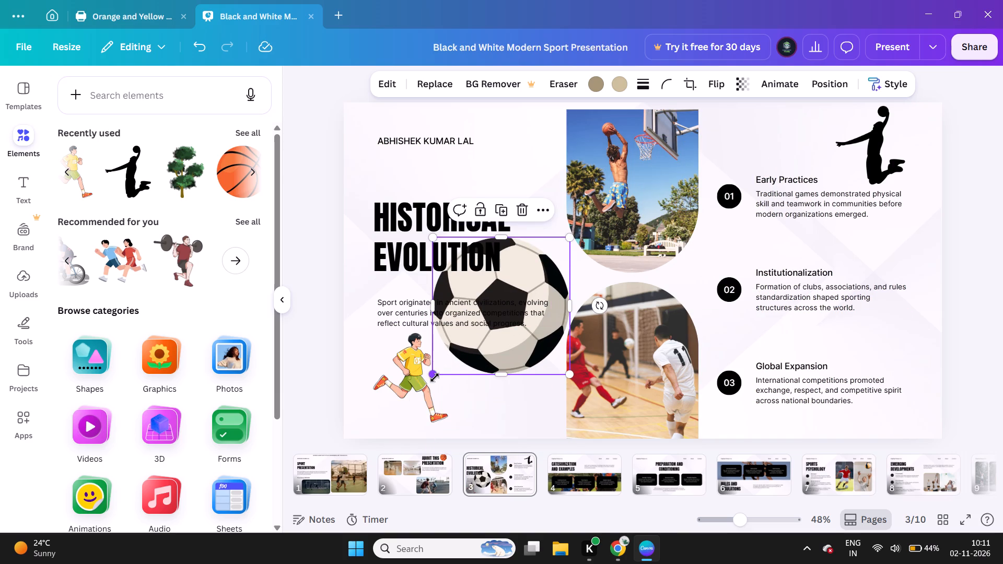
pyautogui.moveTo(435, 378); pyautogui.dragTo(547, 308)
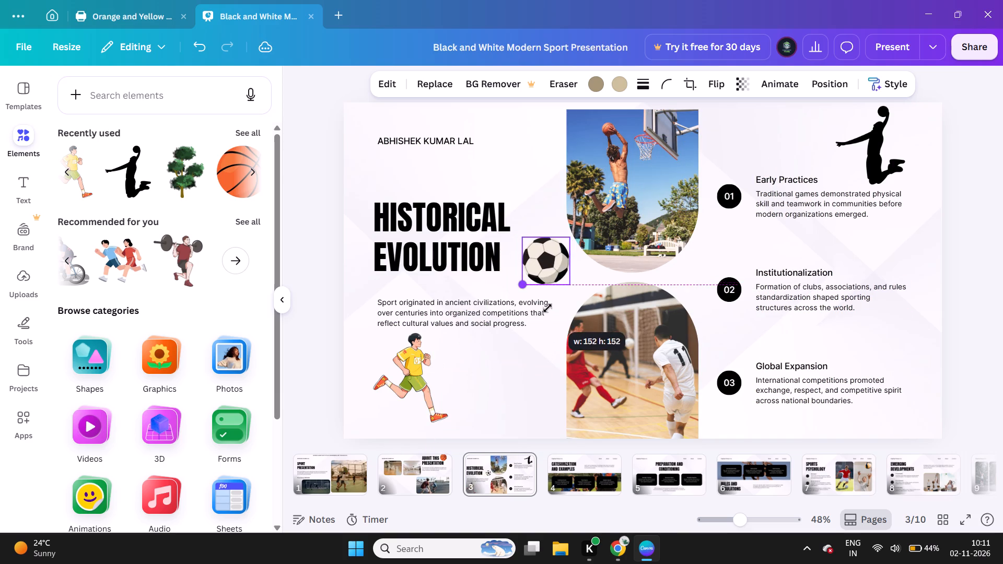
pyautogui.moveTo(547, 308); pyautogui.dragTo(554, 300)
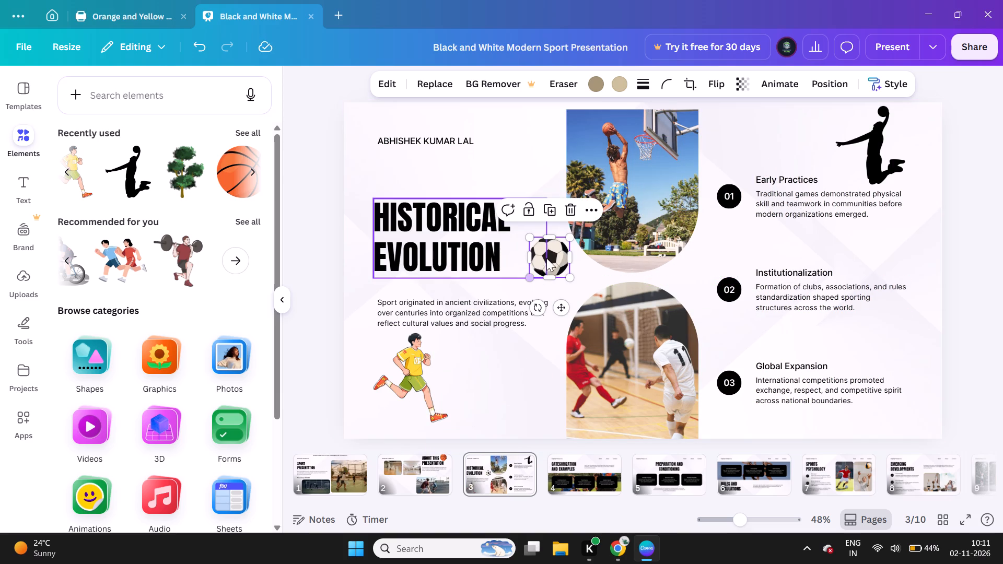
pyautogui.moveTo(546, 258); pyautogui.dragTo(475, 397)
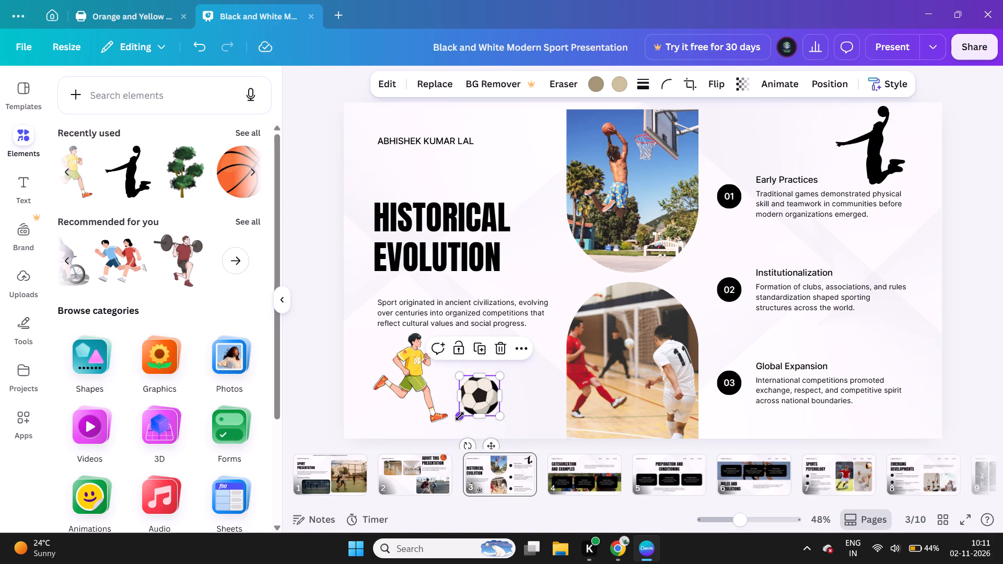
# Shrink the soccer ball on the third slide to about half its size and place it just ahead of the runner's front shoe.
pyautogui.moveTo(459, 421); pyautogui.dragTo(487, 412)
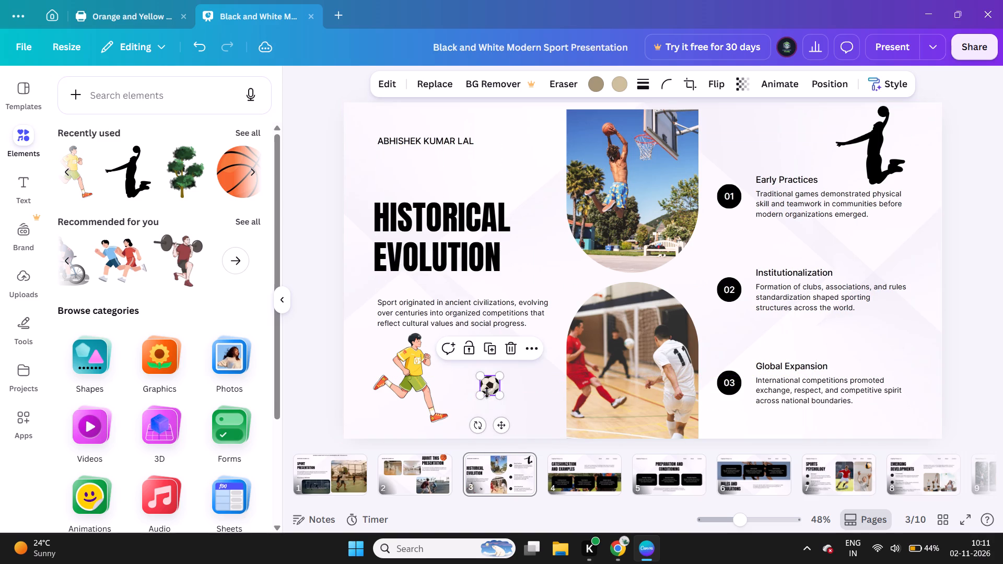
pyautogui.moveTo(487, 392); pyautogui.dragTo(471, 397)
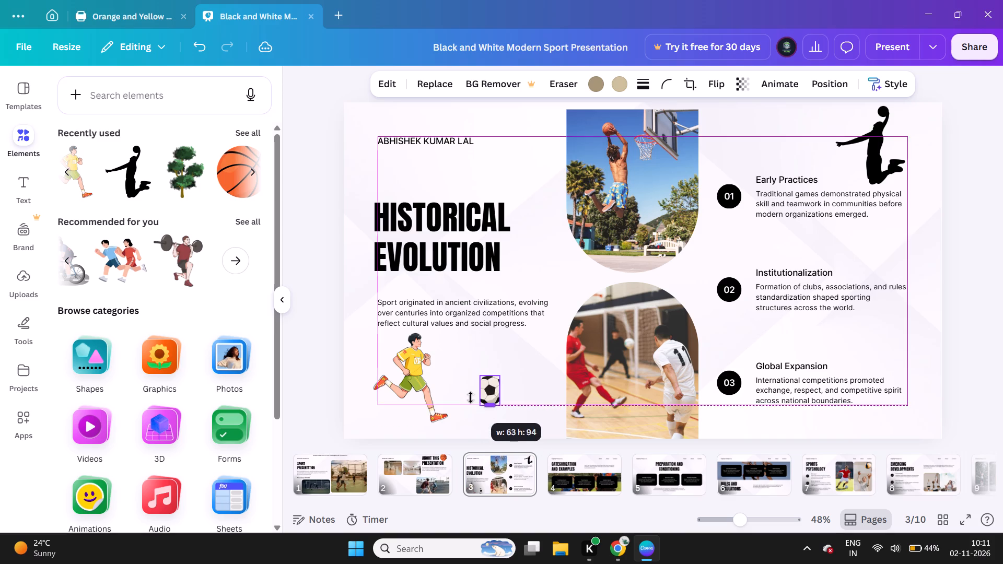
pyautogui.moveTo(471, 397); pyautogui.dragTo(470, 393)
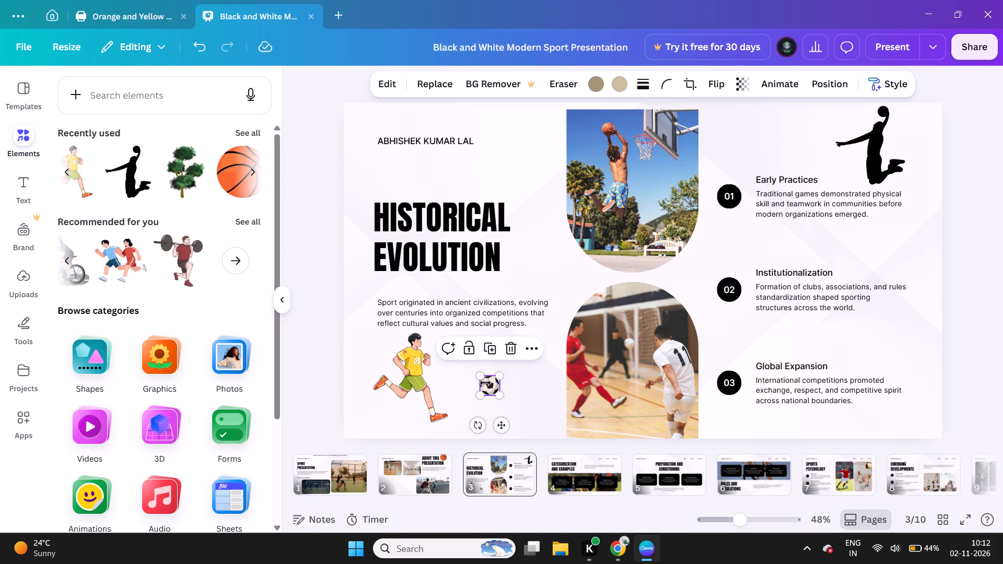
pyautogui.moveTo(486, 383); pyautogui.dragTo(470, 401)
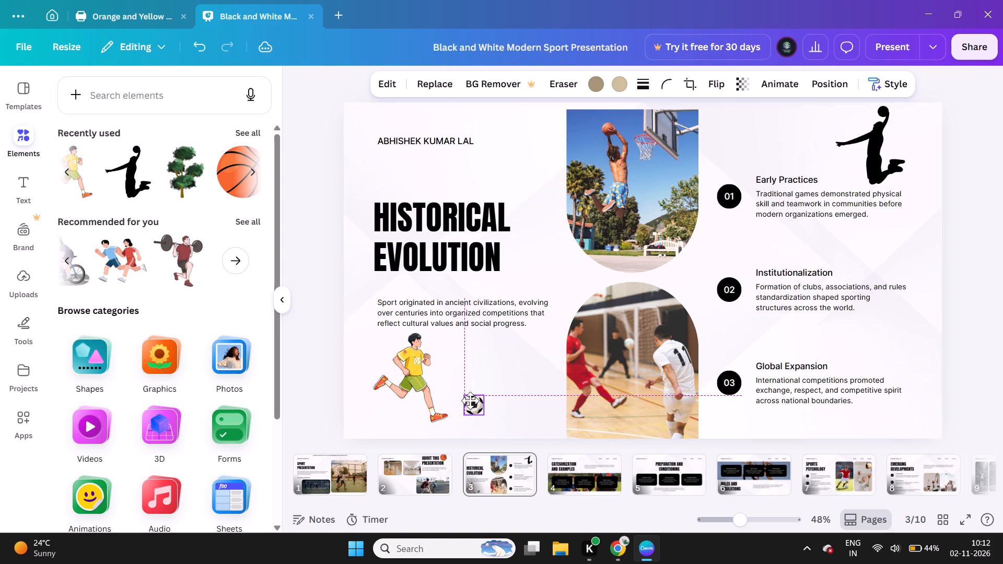
pyautogui.moveTo(470, 401); pyautogui.dragTo(471, 400)
pyautogui.click(503, 388)
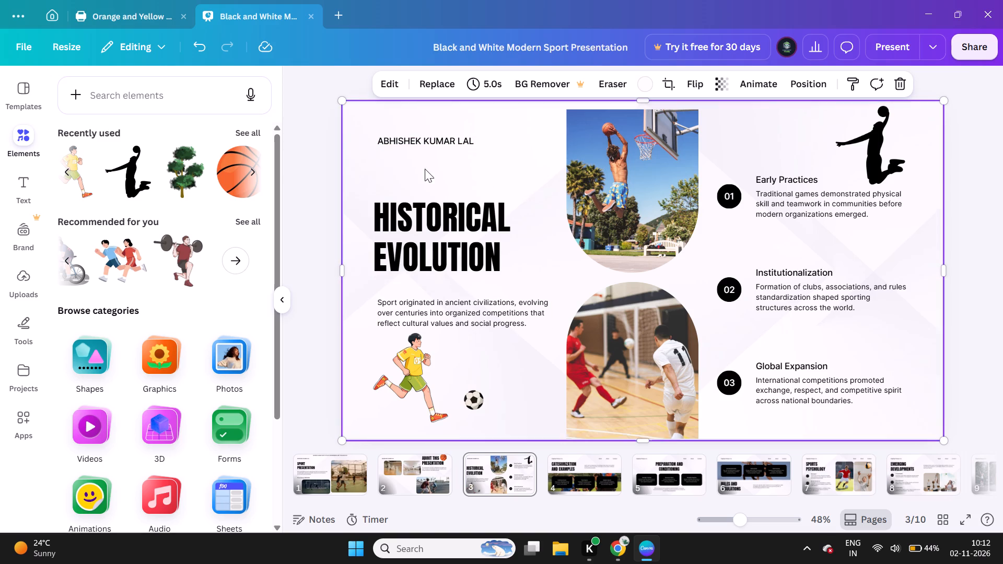
# Italicise the presenter's name at the top of the third slide, keeping it bold.
pyautogui.click(415, 143)
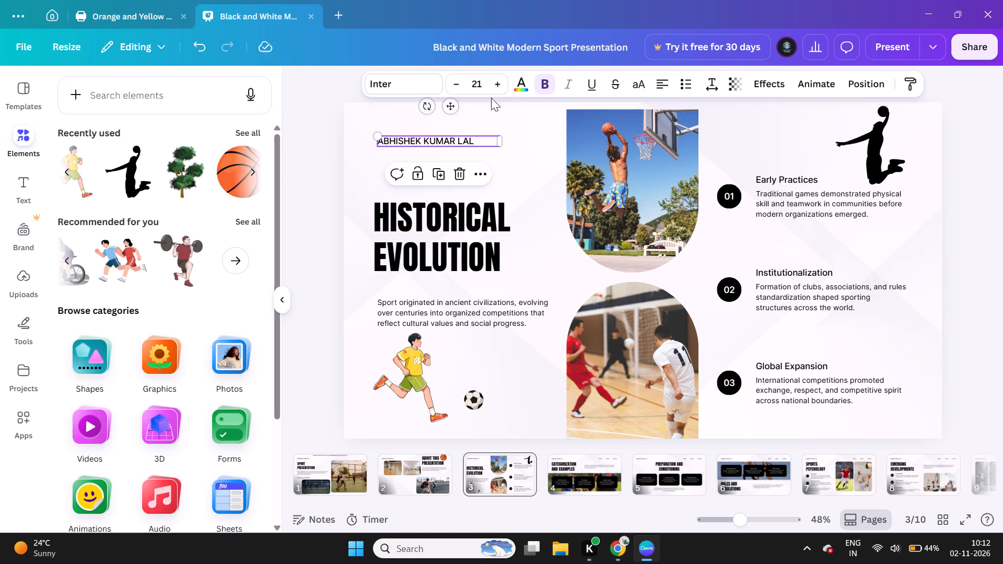
pyautogui.click(518, 88)
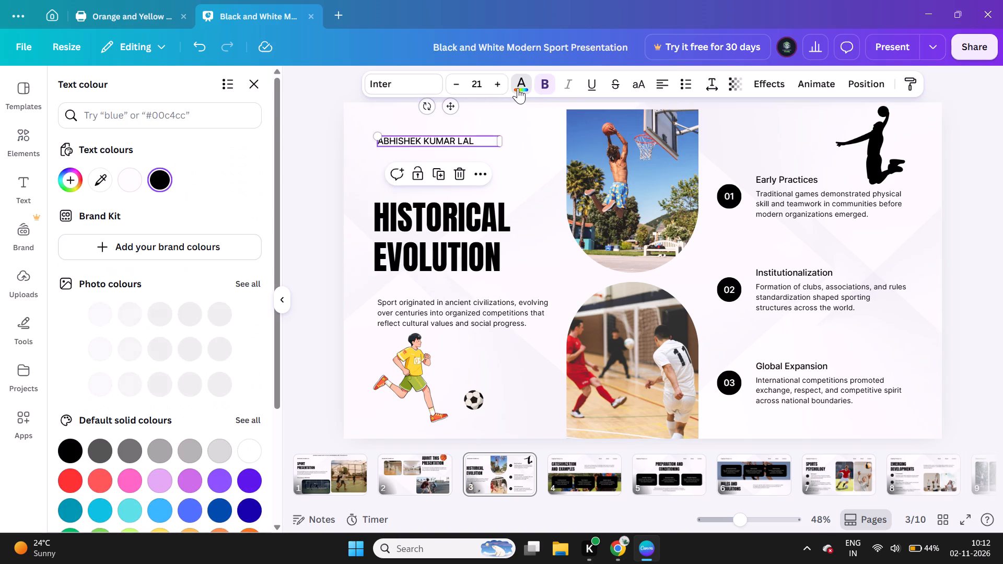
pyautogui.click(546, 81)
pyautogui.click(546, 81)
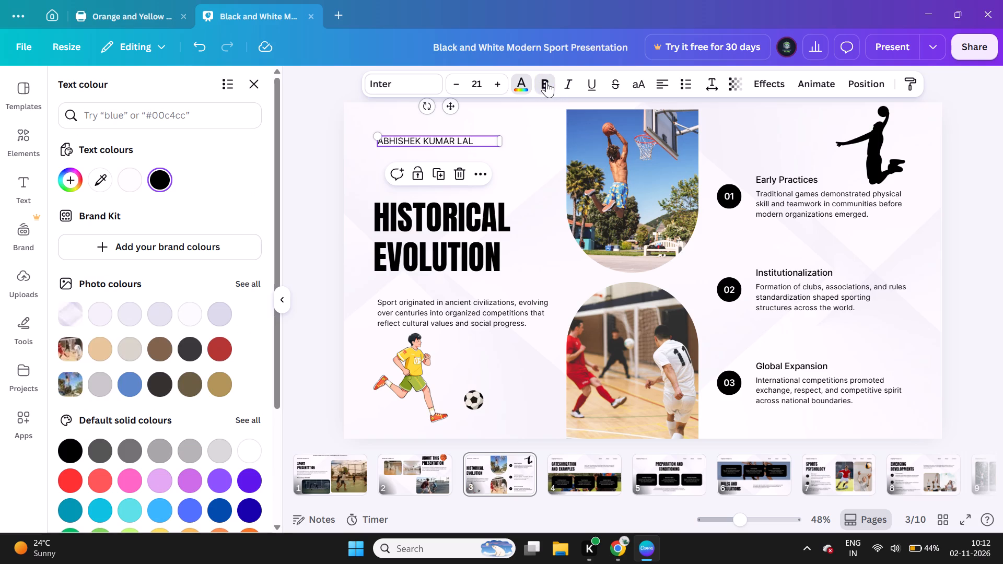
pyautogui.click(563, 80)
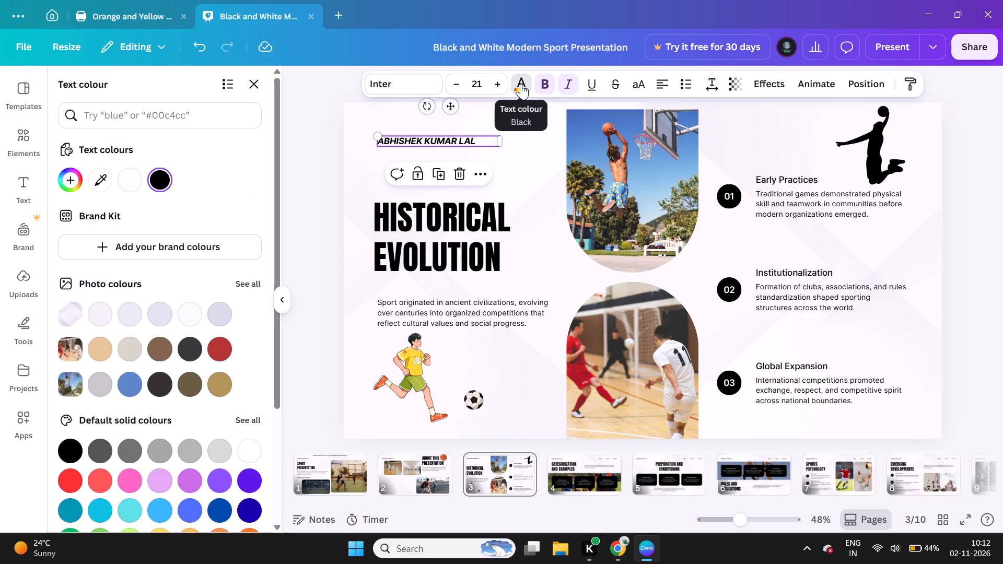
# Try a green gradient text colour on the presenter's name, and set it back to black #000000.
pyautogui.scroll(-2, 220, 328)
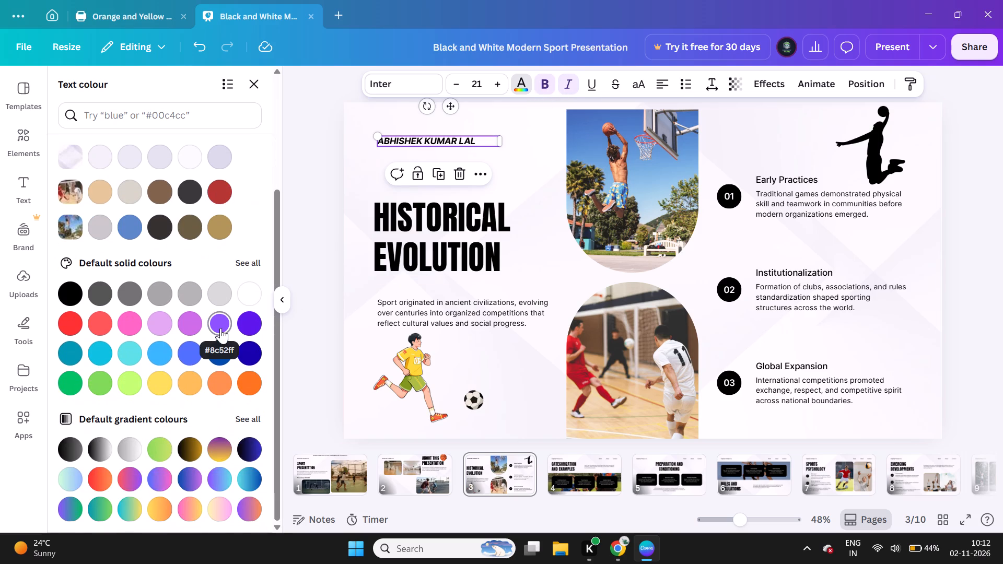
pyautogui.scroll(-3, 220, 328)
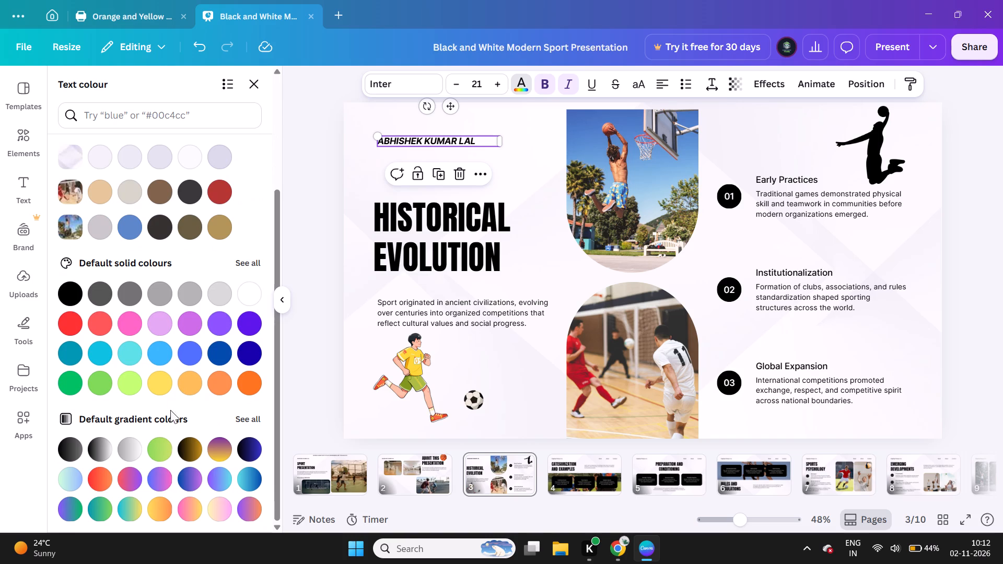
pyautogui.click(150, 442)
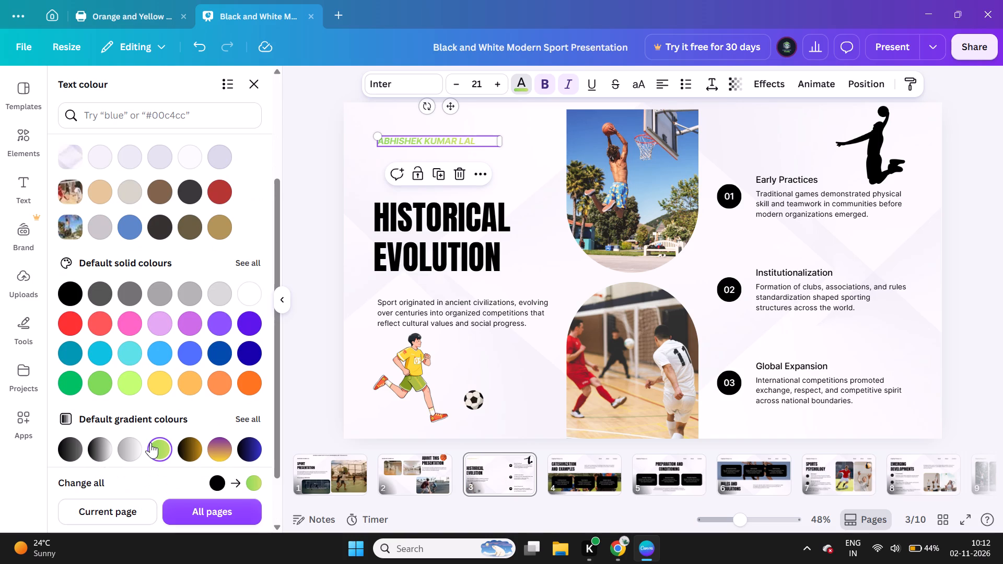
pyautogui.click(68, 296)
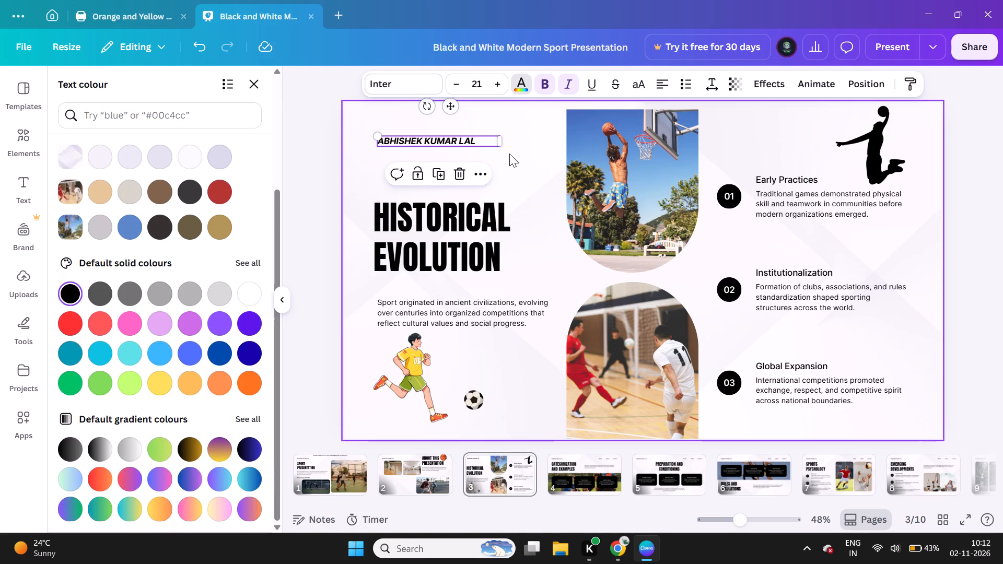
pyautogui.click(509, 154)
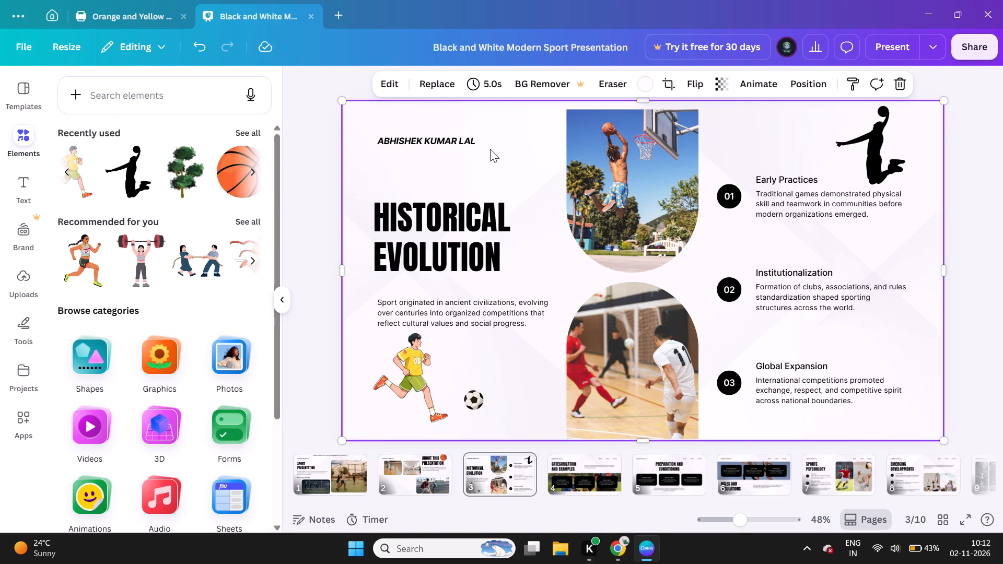
# On the fourth slide, replace the "Giggling Platypus Co." text with the presenter's name in capitals.
pyautogui.click(574, 481)
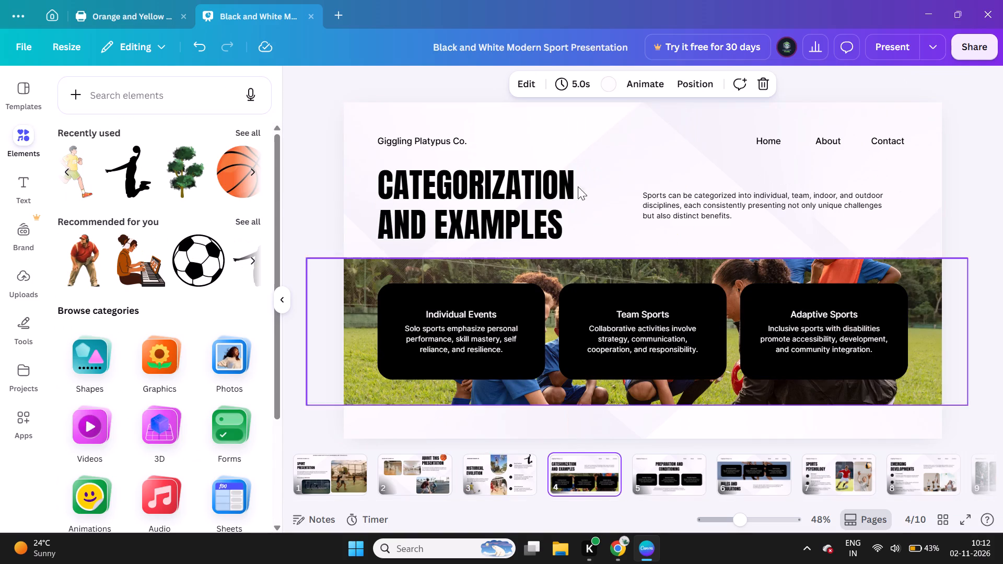
pyautogui.click(440, 137)
pyautogui.click(440, 137)
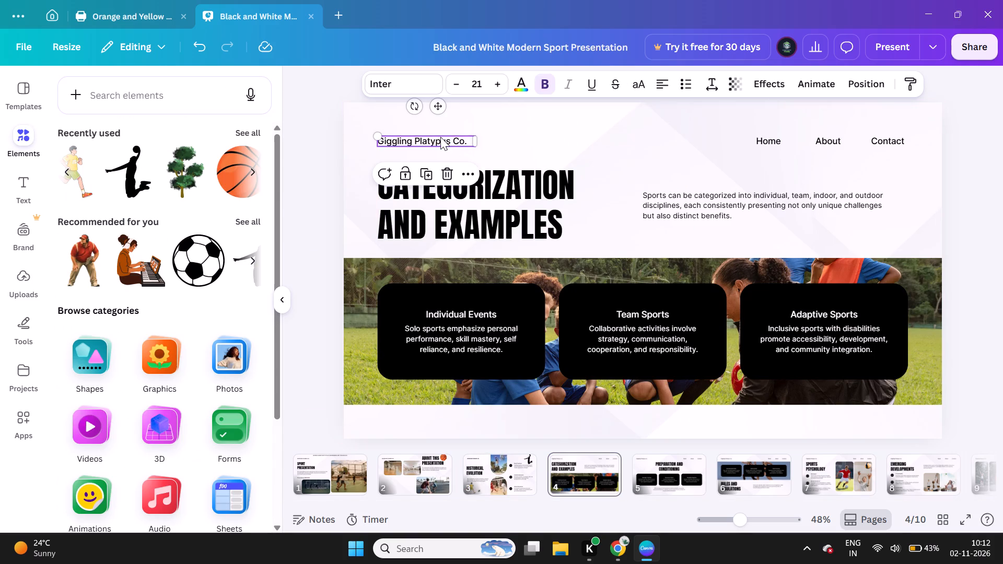
pyautogui.press('BackSpace')
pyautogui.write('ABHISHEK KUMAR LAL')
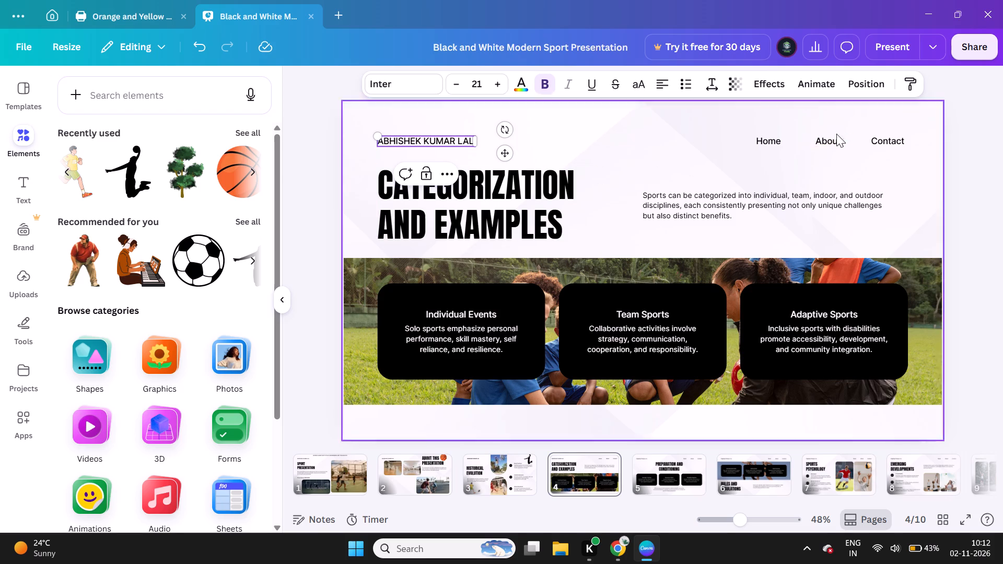
# Delete the "Home", "About" and "Contact" labels from the fourth slide.
pyautogui.click(768, 144)
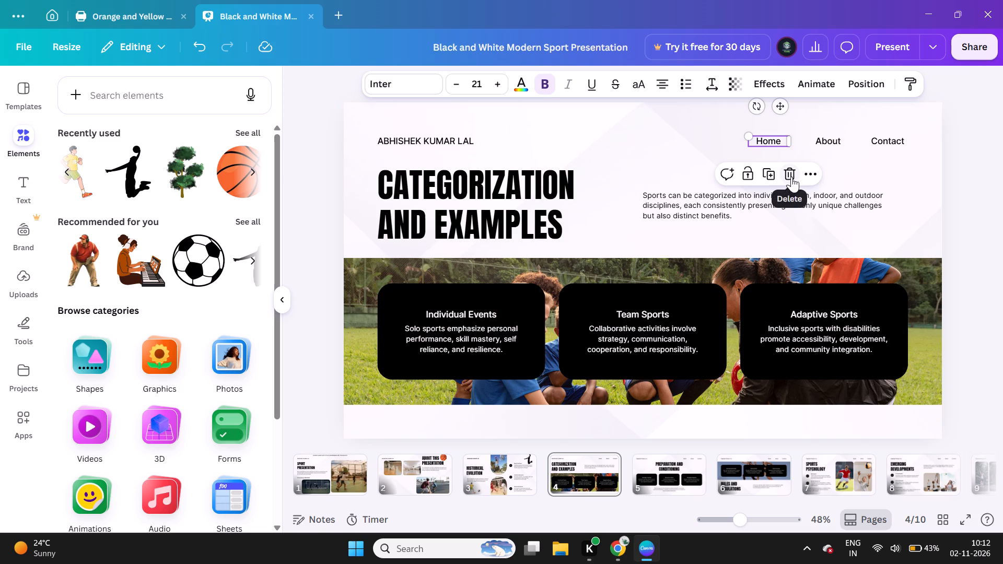
pyautogui.click(791, 177)
pyautogui.click(824, 138)
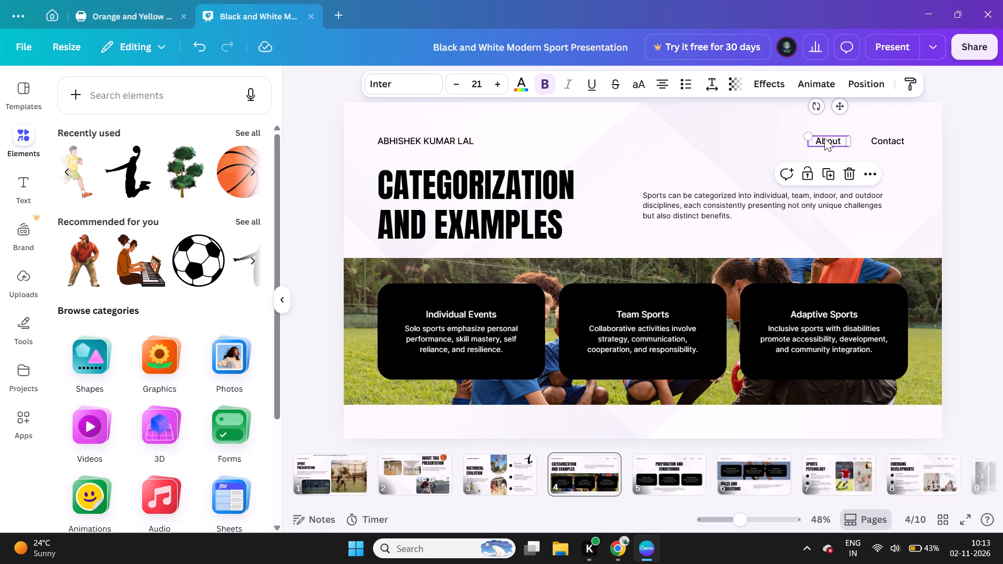
pyautogui.click(849, 175)
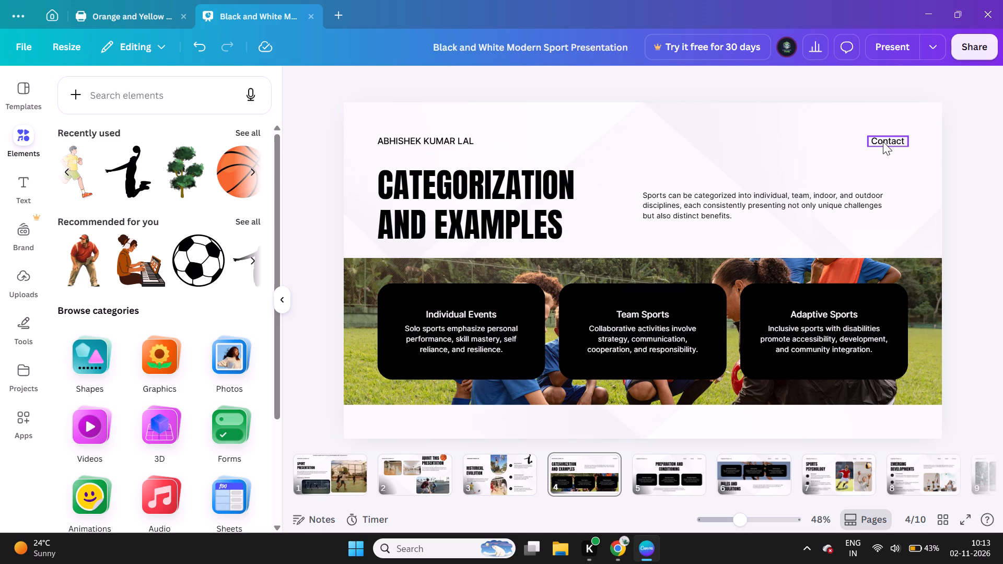
pyautogui.click(883, 142)
pyautogui.click(903, 177)
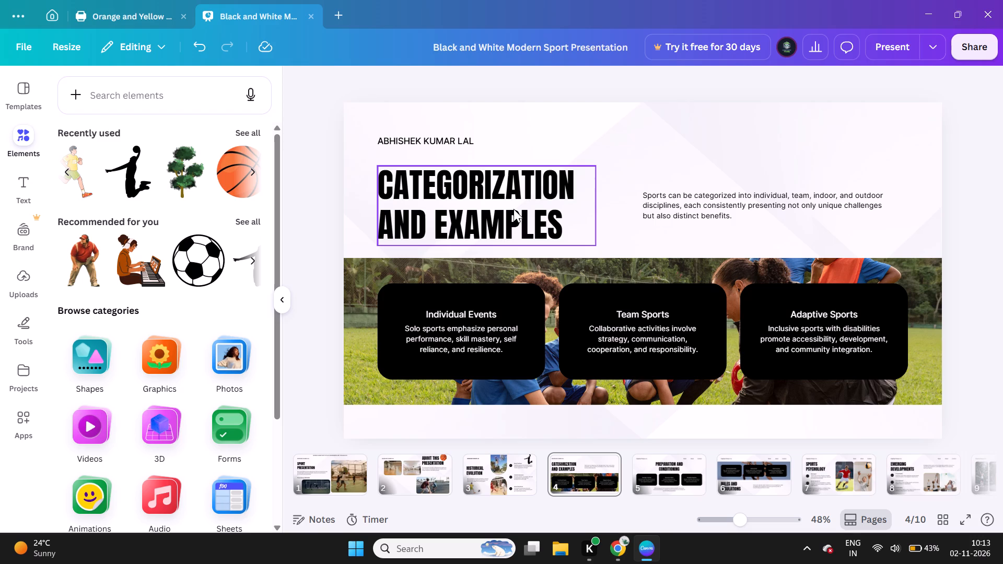
# Move the presenter's name to the fourth slide's upper-right corner and the "Categorization and Examples" heading to its upper-left corner.
pyautogui.moveTo(514, 209); pyautogui.dragTo(741, 153)
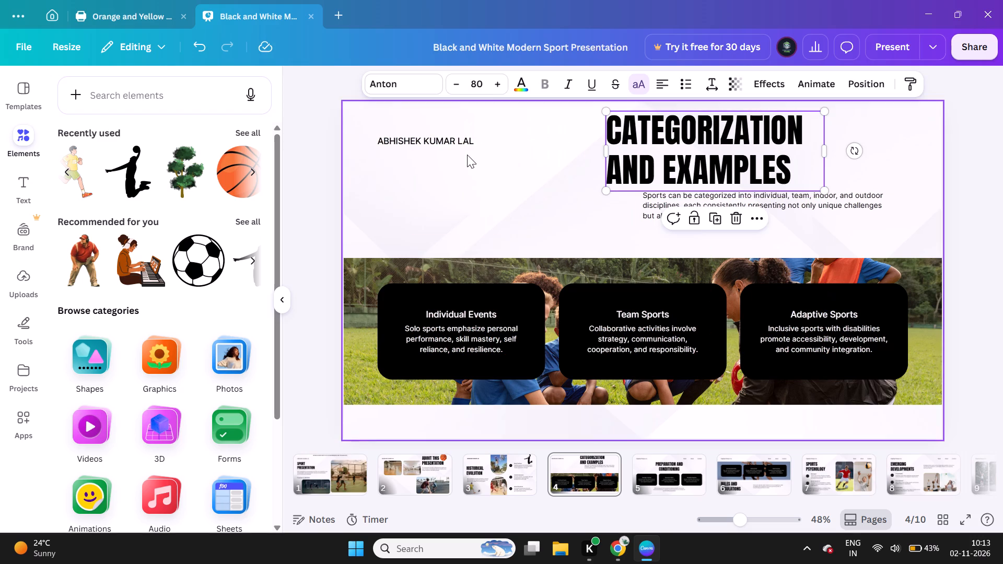
pyautogui.moveTo(453, 141); pyautogui.dragTo(984, 133)
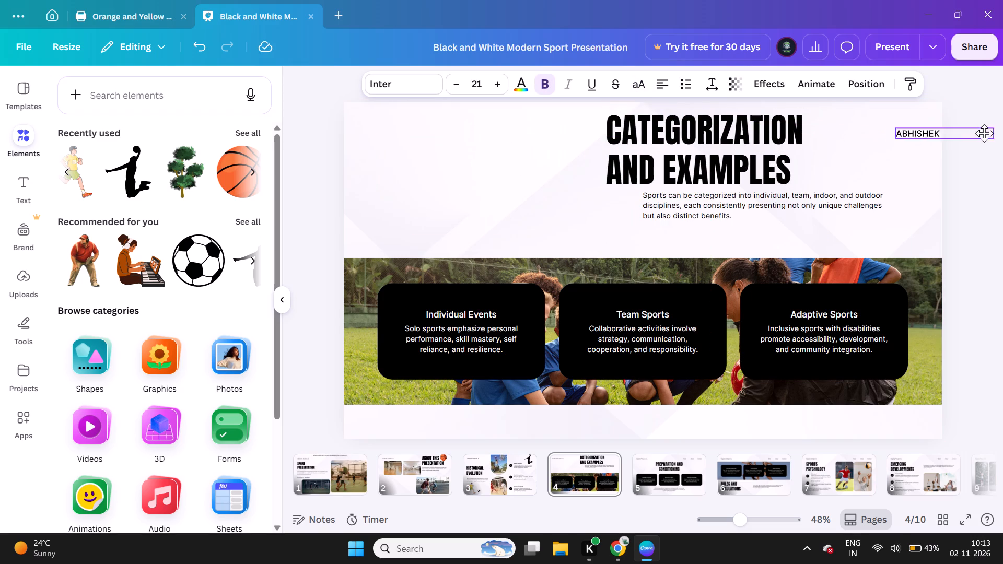
pyautogui.moveTo(984, 133); pyautogui.dragTo(903, 124)
pyautogui.moveTo(777, 123); pyautogui.dragTo(532, 128)
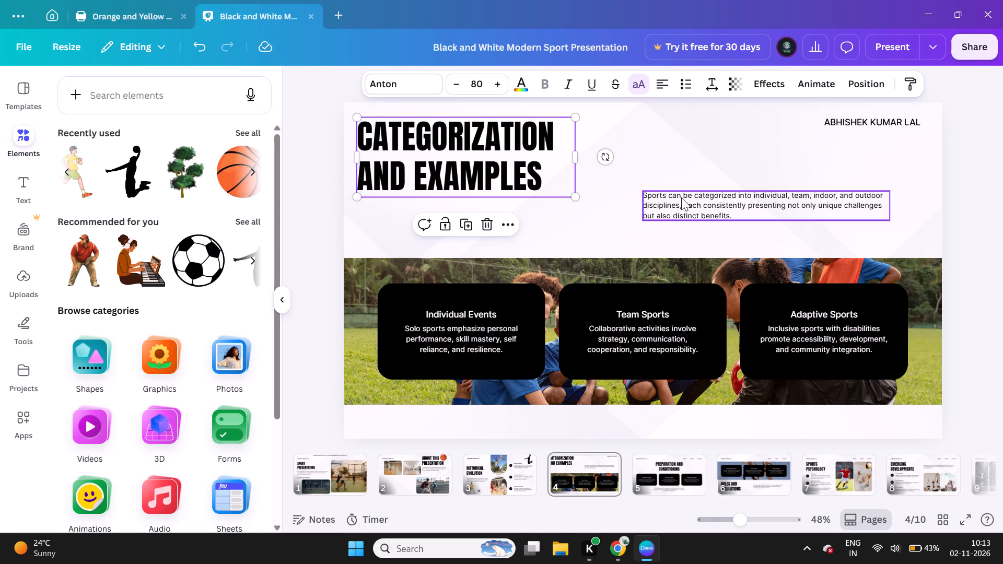
# Place the paragraph beginning "Sports can be categorized" directly beneath the heading, near its left edge.
pyautogui.moveTo(681, 197); pyautogui.dragTo(403, 210)
# Widen the presenter's name text box and place it near the slide's upper-right corner, level with the top of the heading.
pyautogui.moveTo(714, 170); pyautogui.dragTo(846, 138)
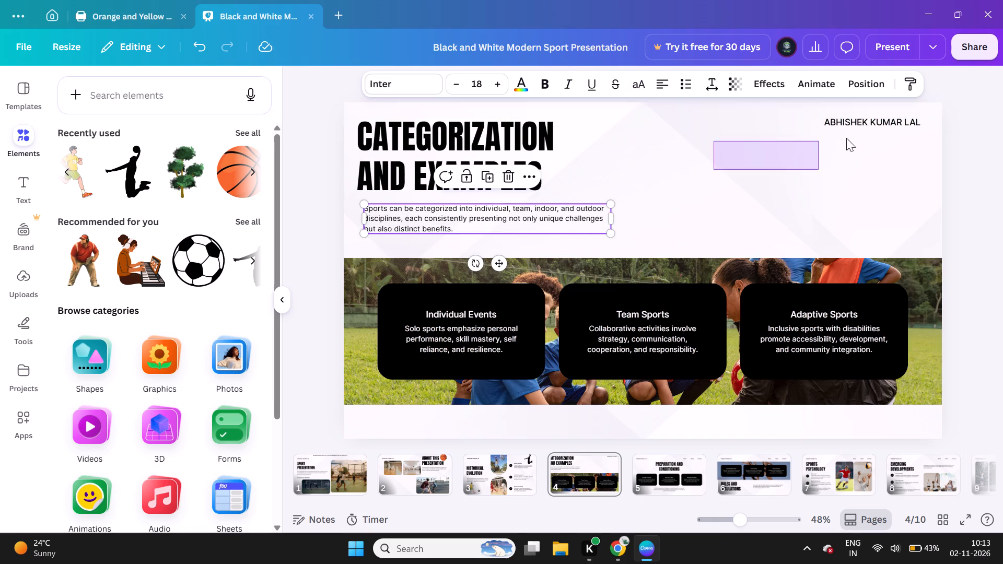
pyautogui.moveTo(846, 138); pyautogui.dragTo(886, 112)
pyautogui.moveTo(879, 123); pyautogui.dragTo(810, 141)
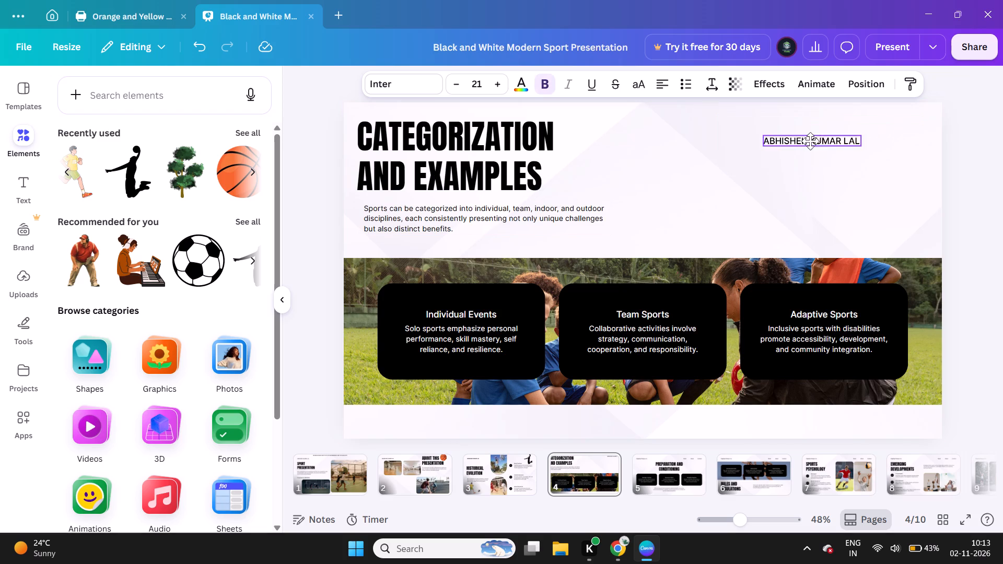
pyautogui.moveTo(810, 141); pyautogui.dragTo(806, 136)
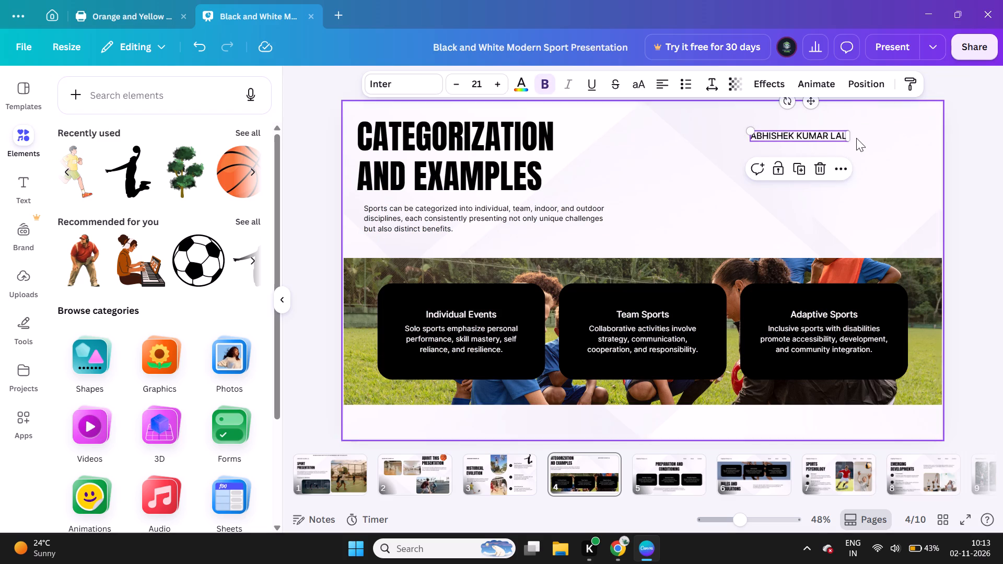
pyautogui.moveTo(850, 134); pyautogui.dragTo(891, 134)
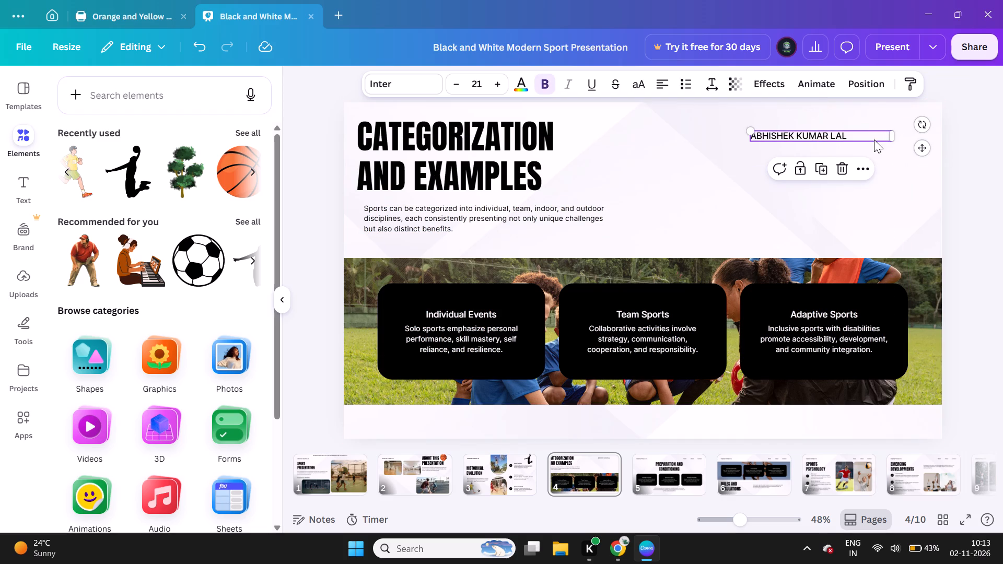
pyautogui.click(903, 168)
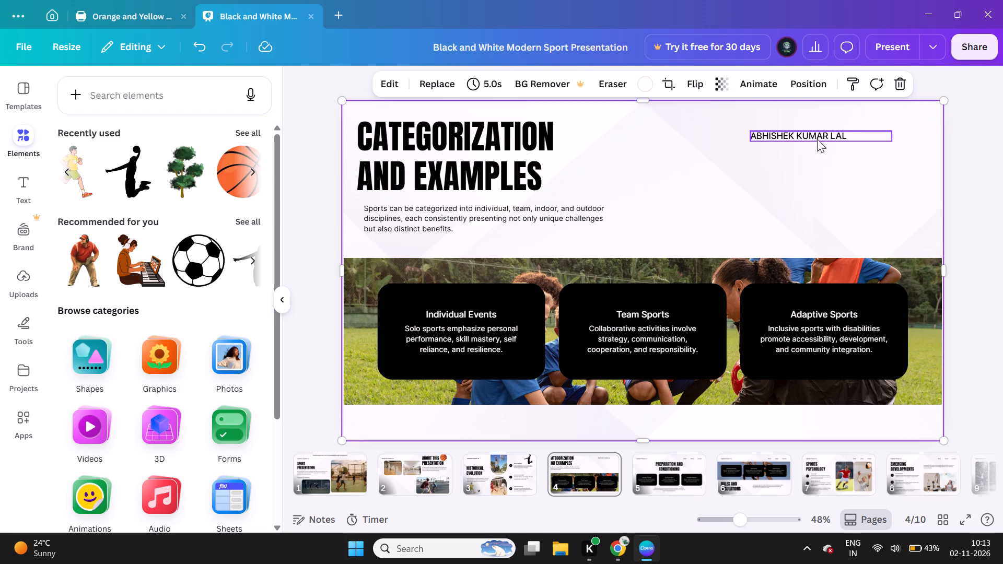
pyautogui.moveTo(817, 139); pyautogui.dragTo(853, 126)
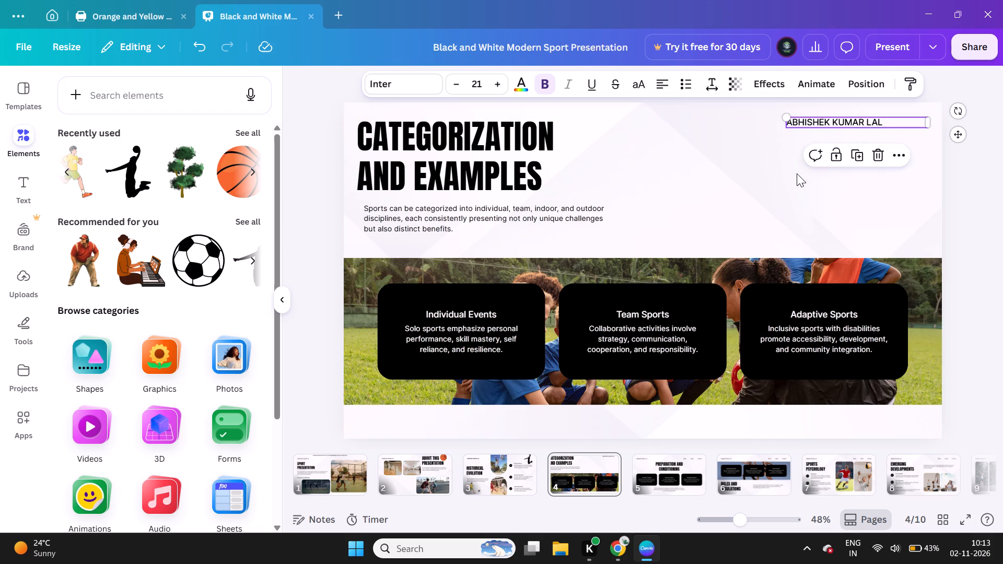
pyautogui.click(728, 186)
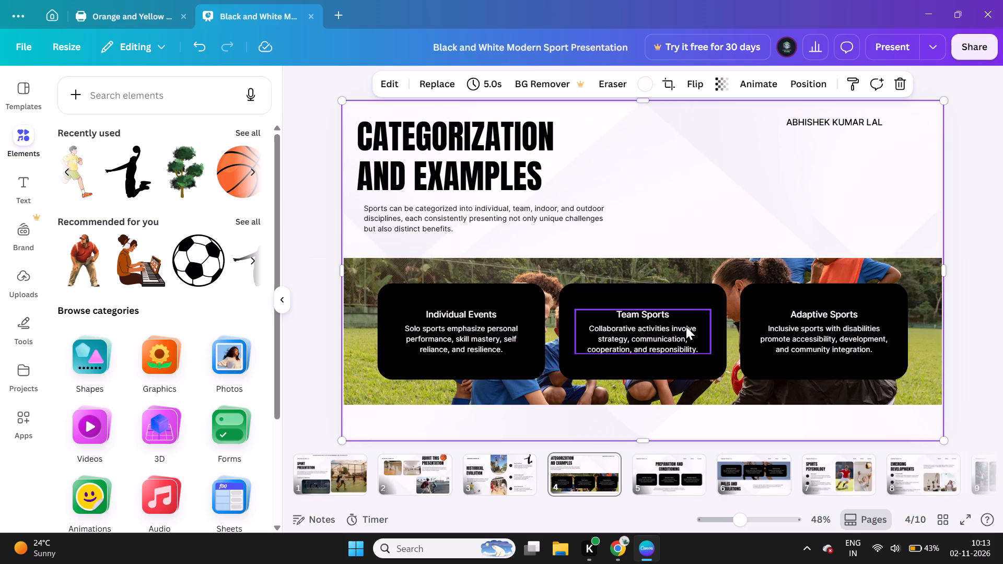
# Shift the "Team Sports" text block slightly up and toward the left within its black card.
pyautogui.click(686, 326)
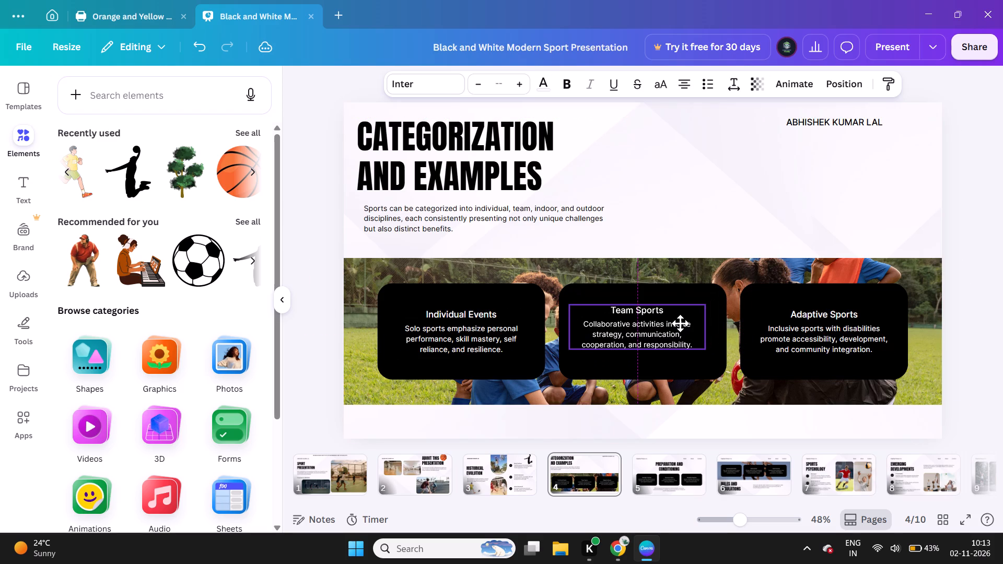
pyautogui.click(709, 233)
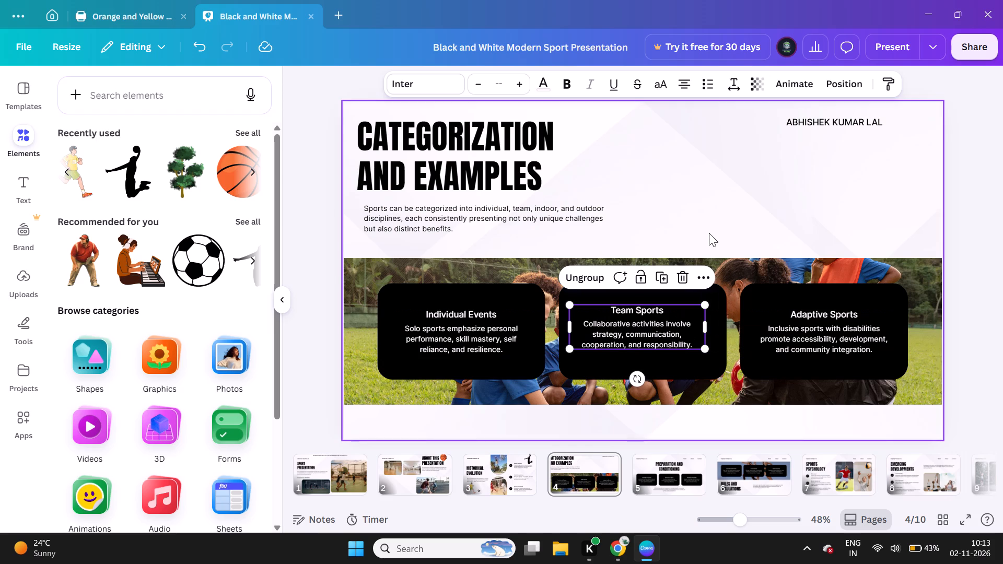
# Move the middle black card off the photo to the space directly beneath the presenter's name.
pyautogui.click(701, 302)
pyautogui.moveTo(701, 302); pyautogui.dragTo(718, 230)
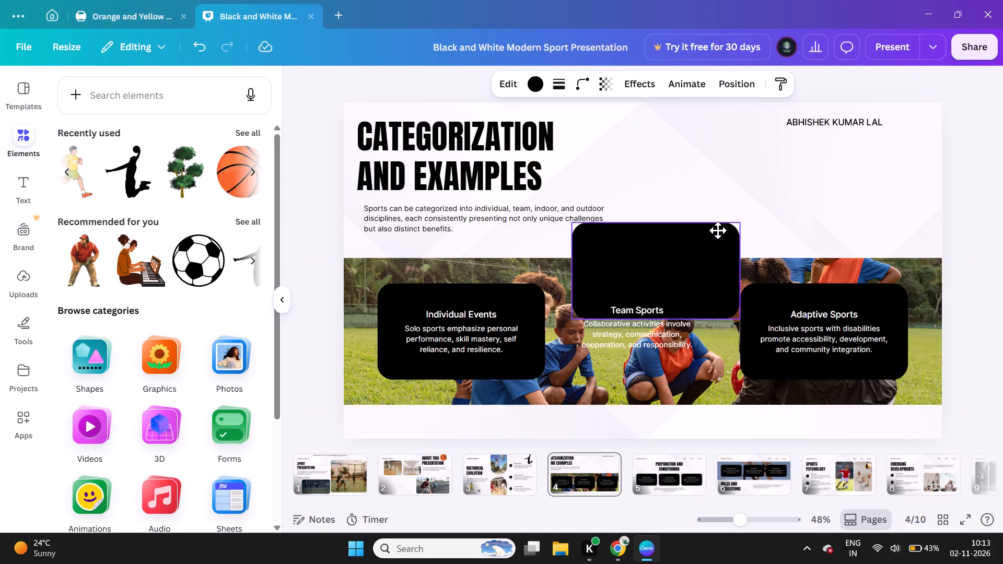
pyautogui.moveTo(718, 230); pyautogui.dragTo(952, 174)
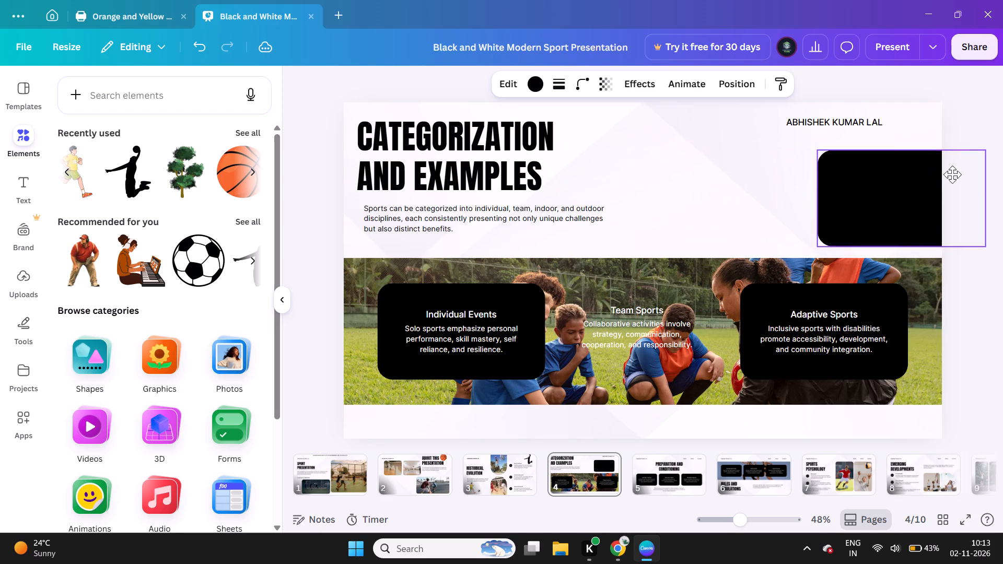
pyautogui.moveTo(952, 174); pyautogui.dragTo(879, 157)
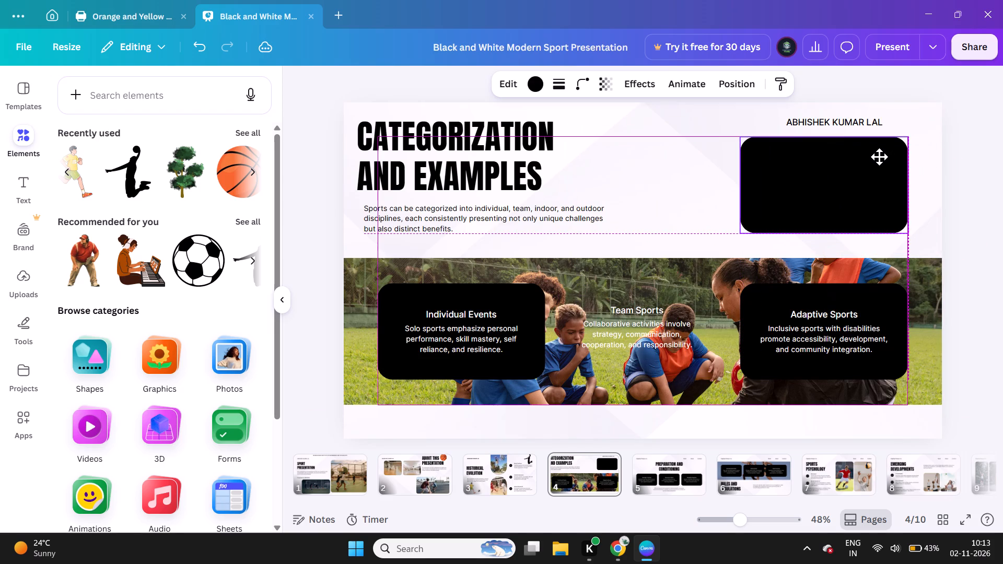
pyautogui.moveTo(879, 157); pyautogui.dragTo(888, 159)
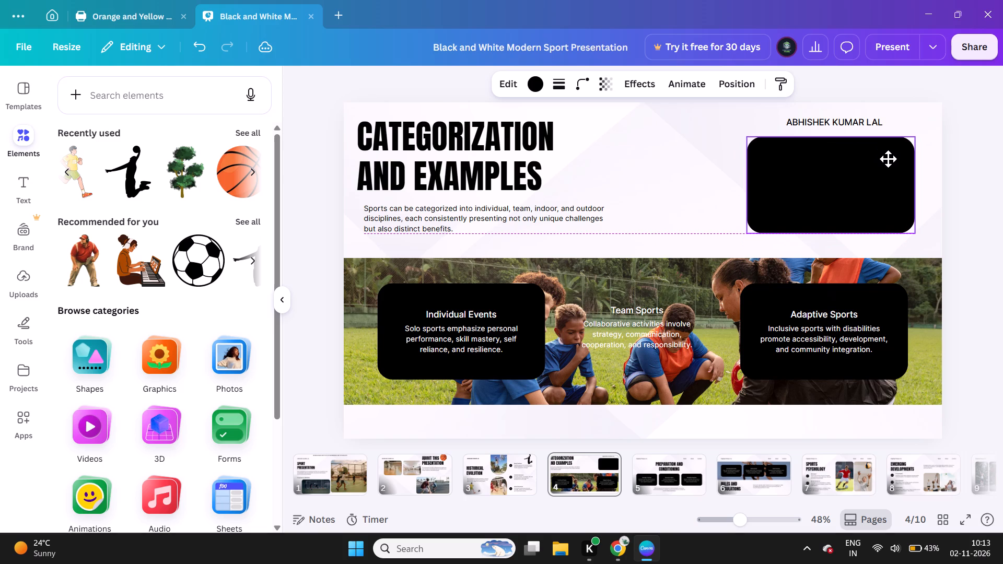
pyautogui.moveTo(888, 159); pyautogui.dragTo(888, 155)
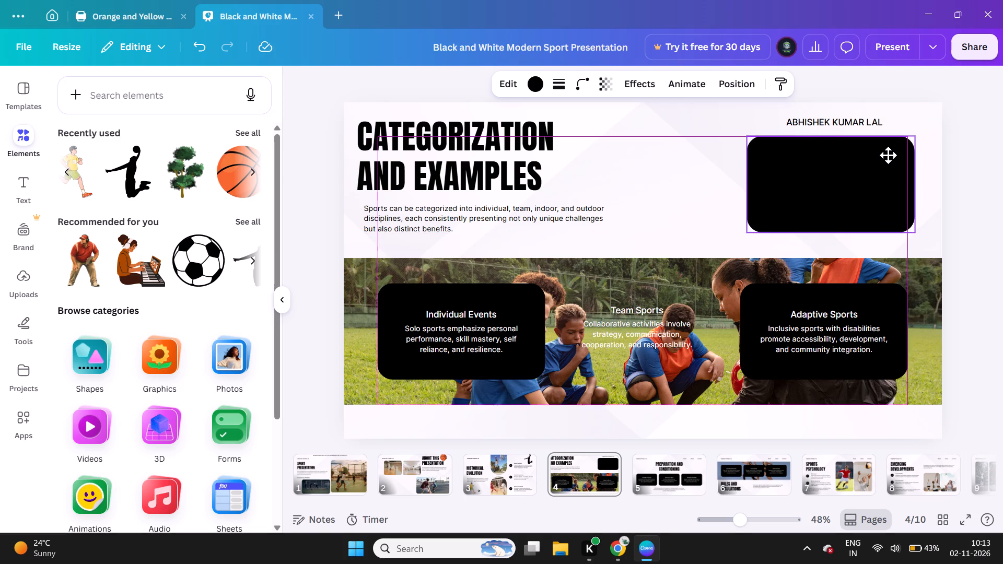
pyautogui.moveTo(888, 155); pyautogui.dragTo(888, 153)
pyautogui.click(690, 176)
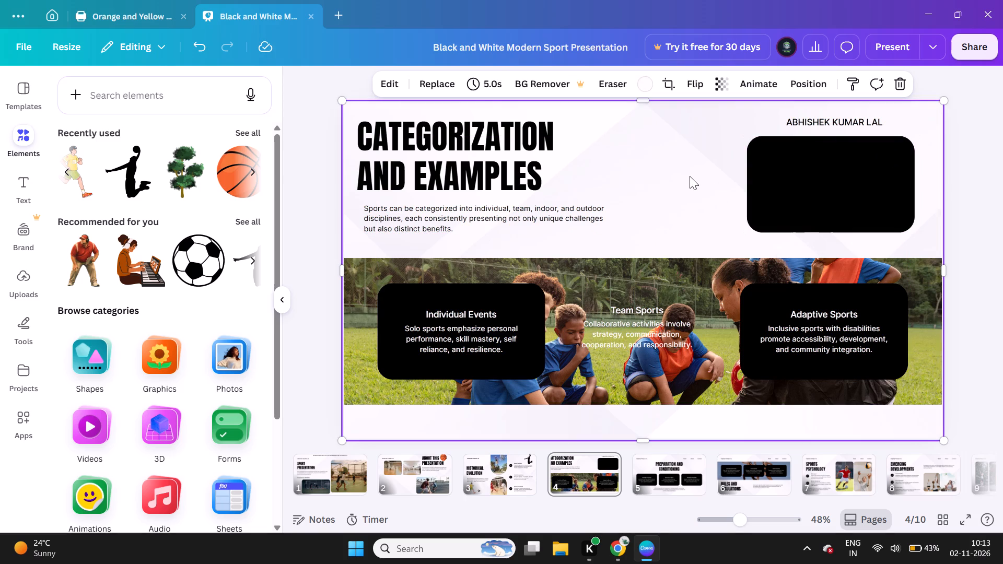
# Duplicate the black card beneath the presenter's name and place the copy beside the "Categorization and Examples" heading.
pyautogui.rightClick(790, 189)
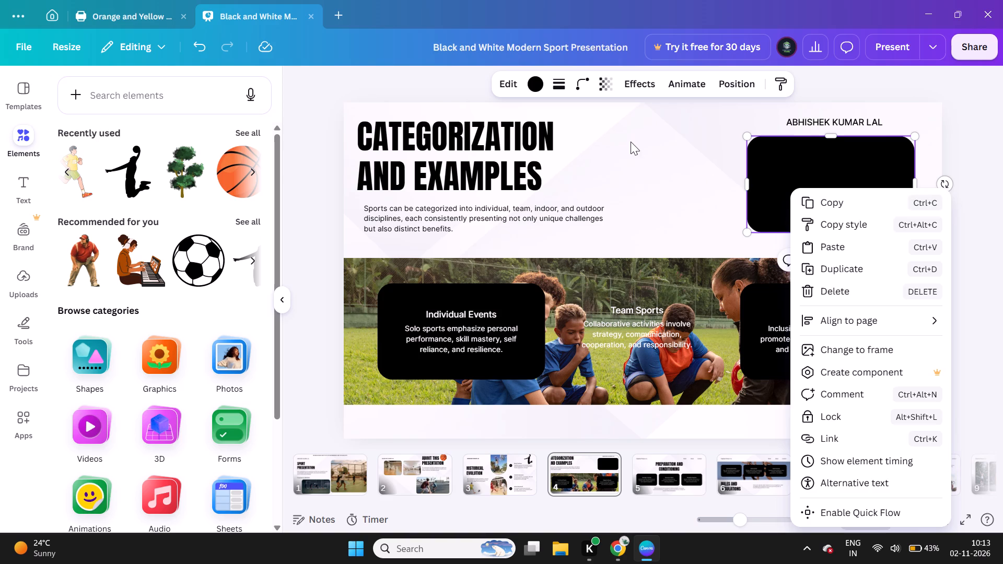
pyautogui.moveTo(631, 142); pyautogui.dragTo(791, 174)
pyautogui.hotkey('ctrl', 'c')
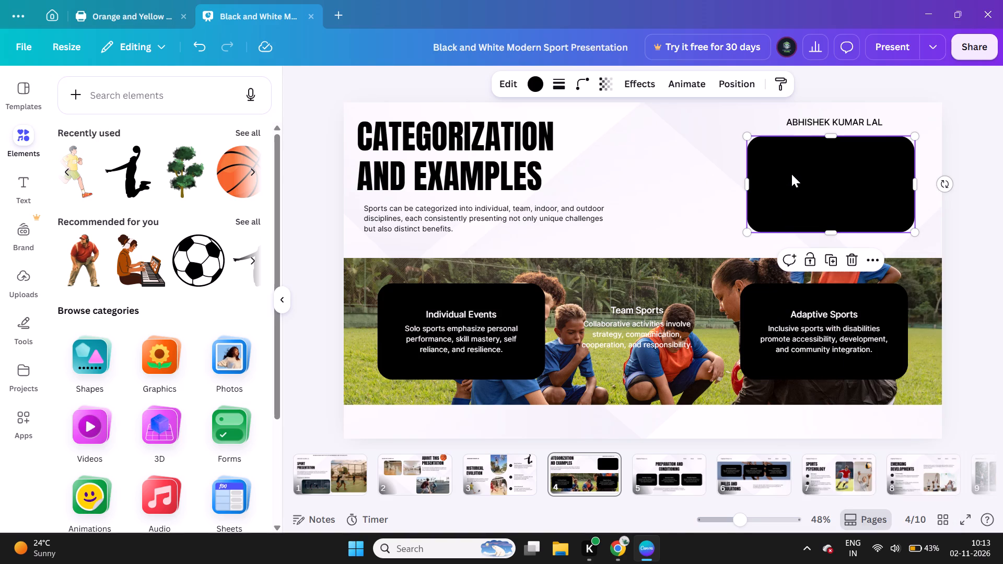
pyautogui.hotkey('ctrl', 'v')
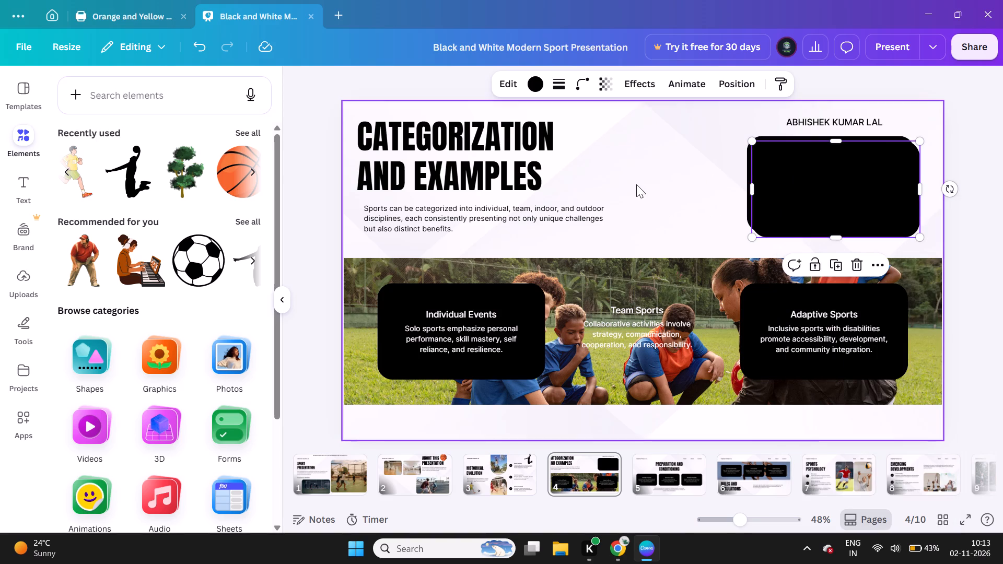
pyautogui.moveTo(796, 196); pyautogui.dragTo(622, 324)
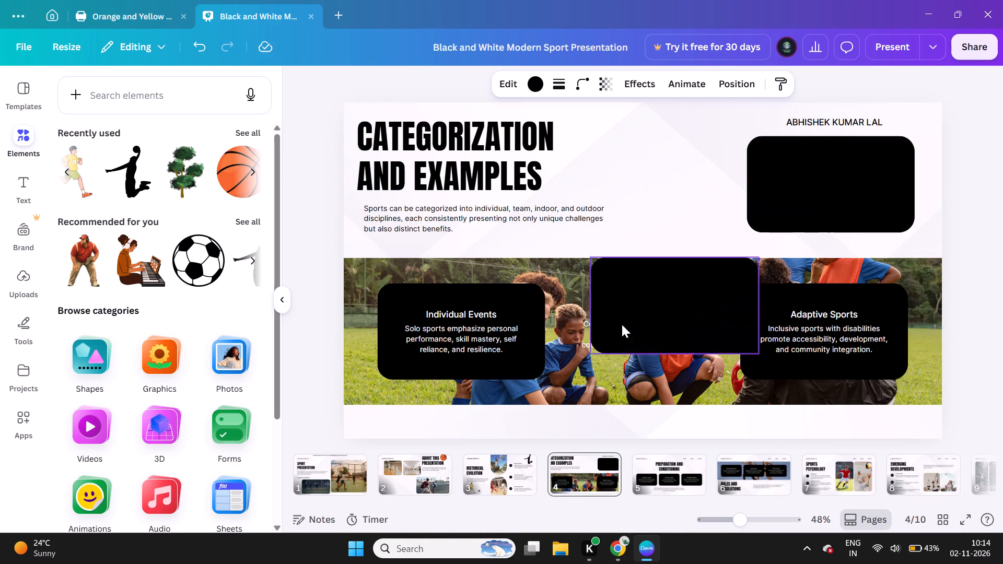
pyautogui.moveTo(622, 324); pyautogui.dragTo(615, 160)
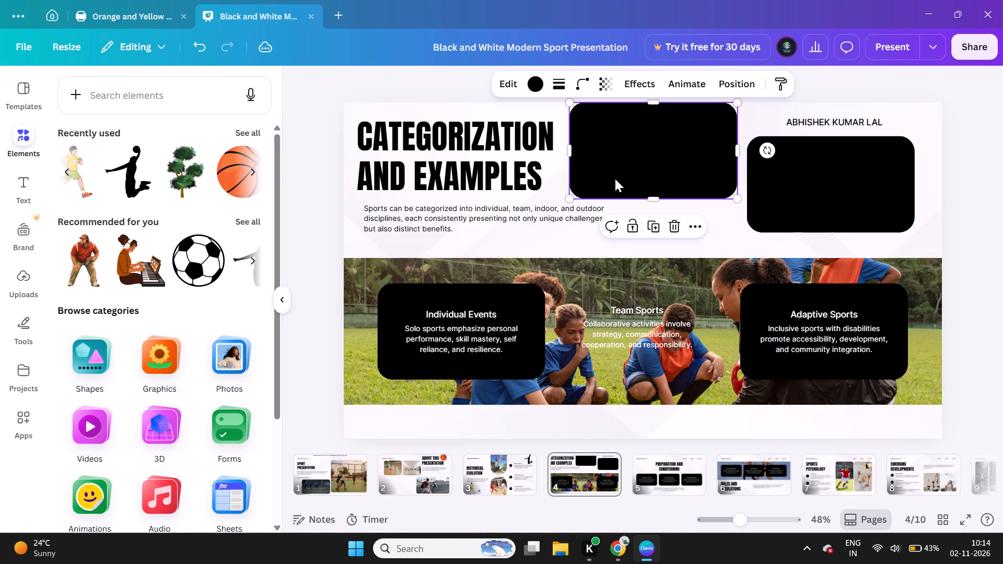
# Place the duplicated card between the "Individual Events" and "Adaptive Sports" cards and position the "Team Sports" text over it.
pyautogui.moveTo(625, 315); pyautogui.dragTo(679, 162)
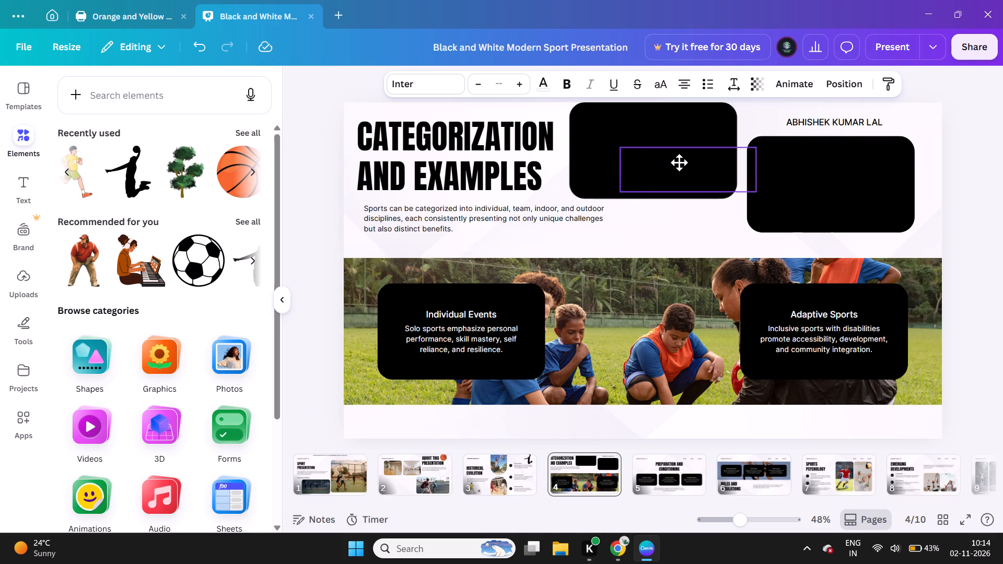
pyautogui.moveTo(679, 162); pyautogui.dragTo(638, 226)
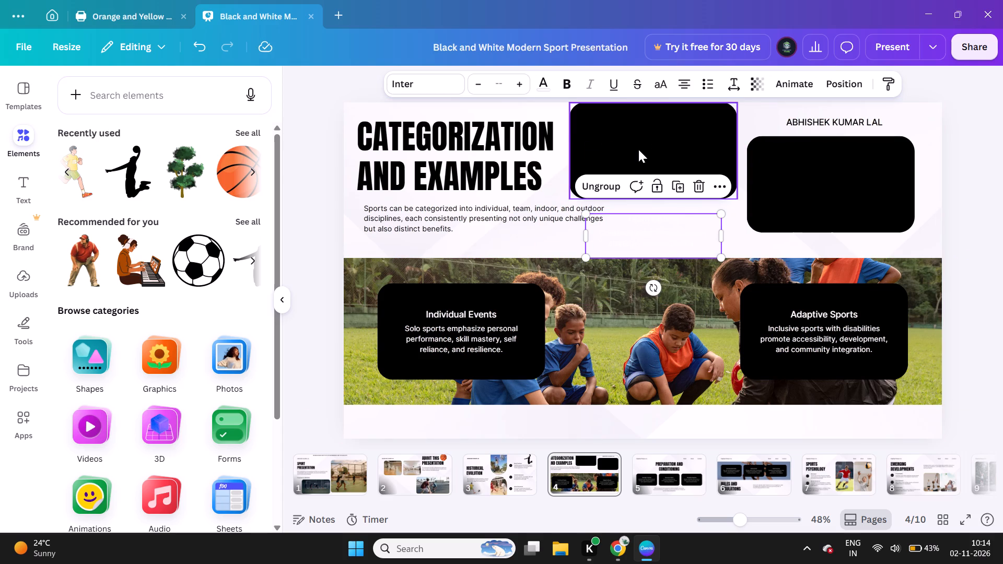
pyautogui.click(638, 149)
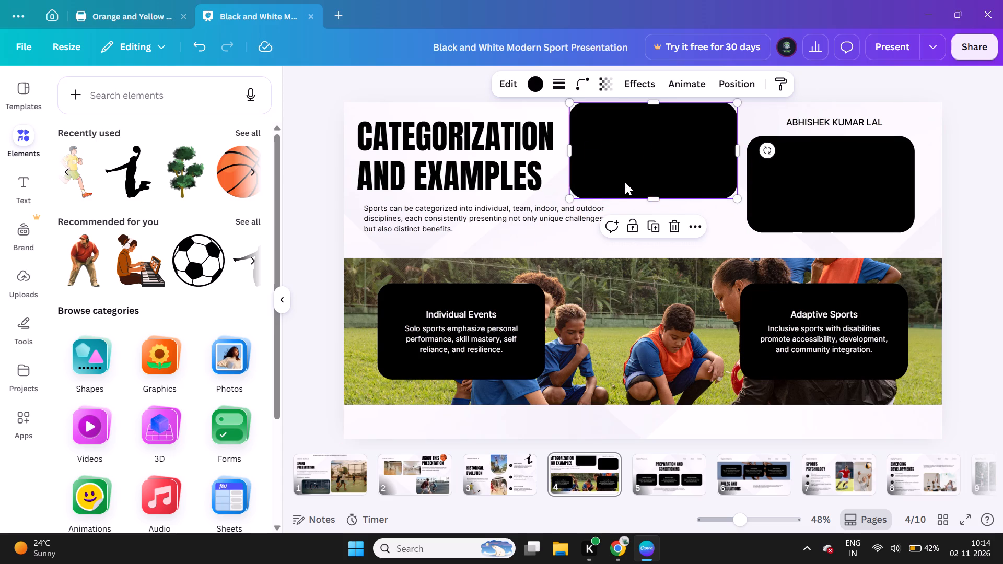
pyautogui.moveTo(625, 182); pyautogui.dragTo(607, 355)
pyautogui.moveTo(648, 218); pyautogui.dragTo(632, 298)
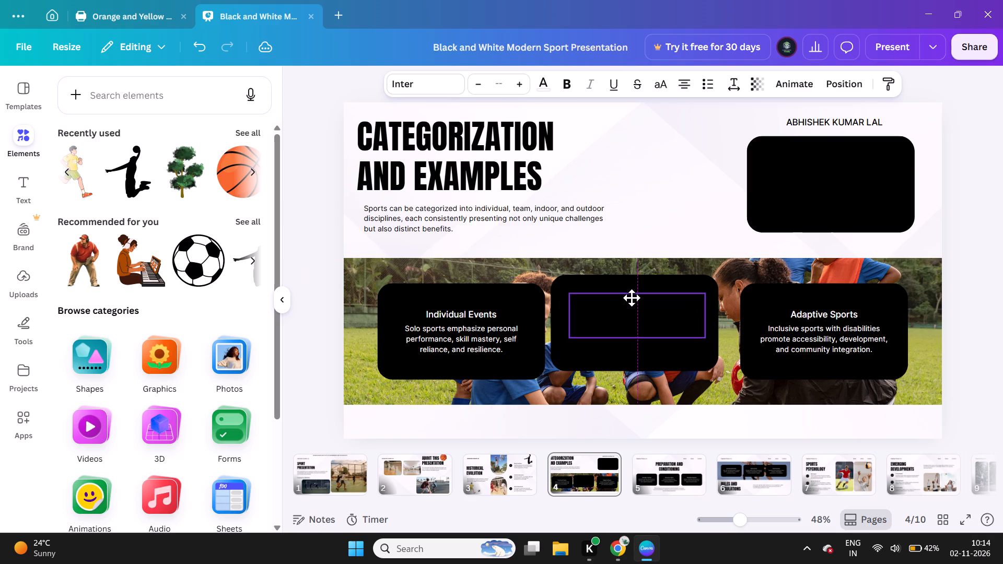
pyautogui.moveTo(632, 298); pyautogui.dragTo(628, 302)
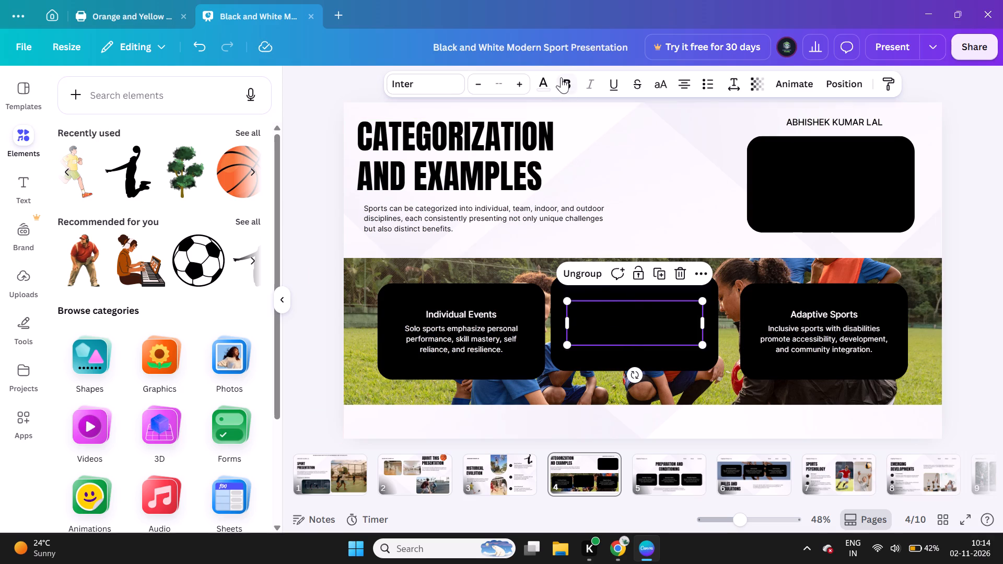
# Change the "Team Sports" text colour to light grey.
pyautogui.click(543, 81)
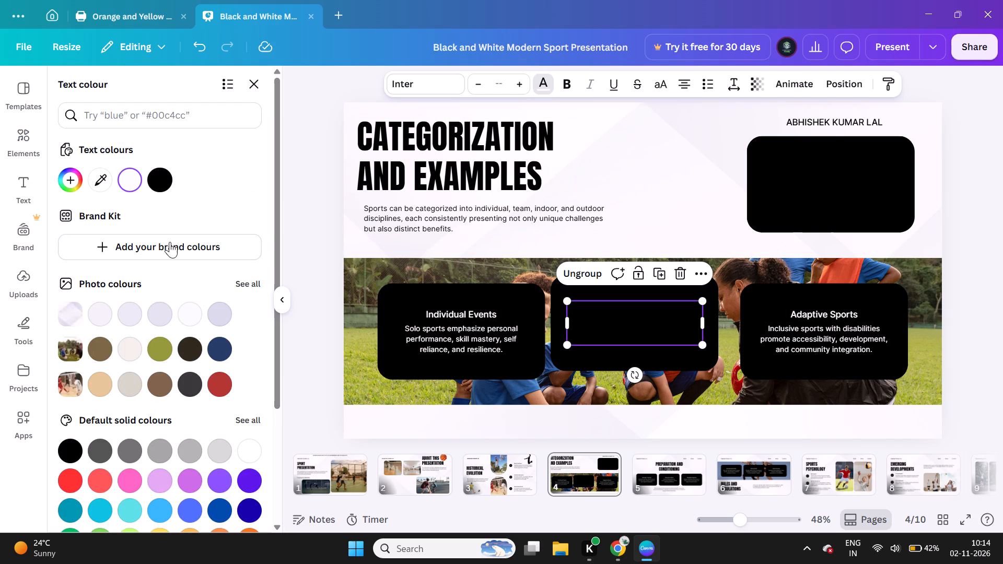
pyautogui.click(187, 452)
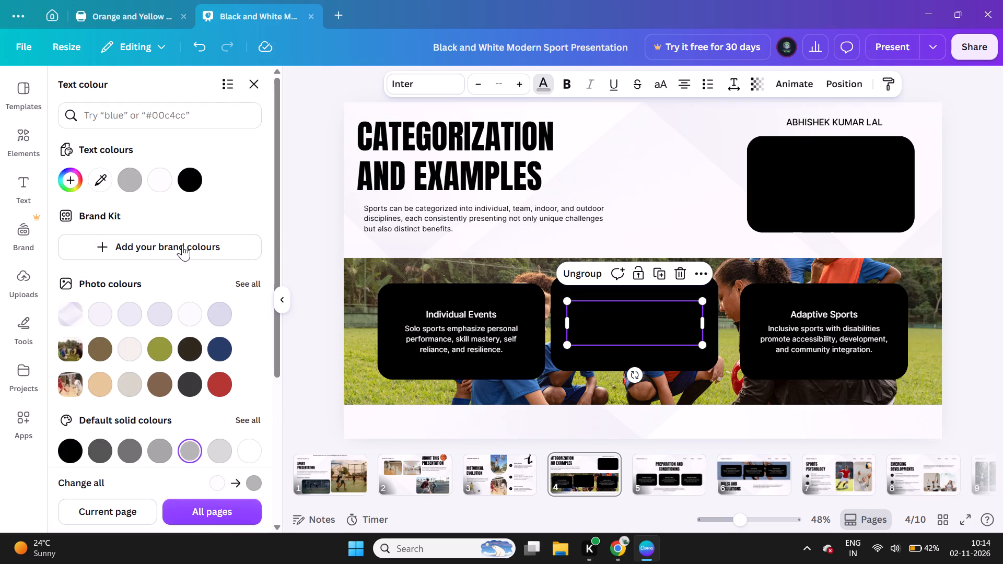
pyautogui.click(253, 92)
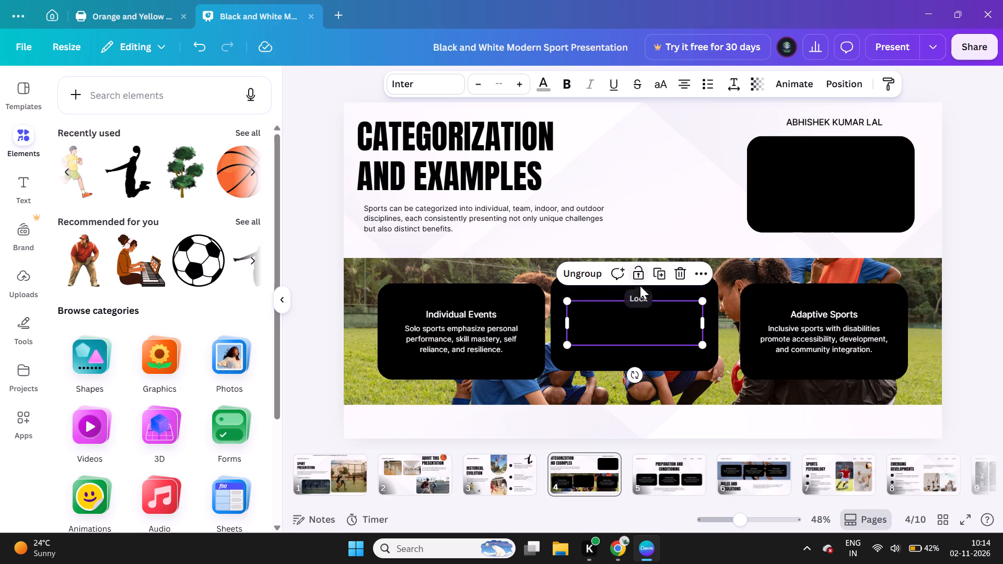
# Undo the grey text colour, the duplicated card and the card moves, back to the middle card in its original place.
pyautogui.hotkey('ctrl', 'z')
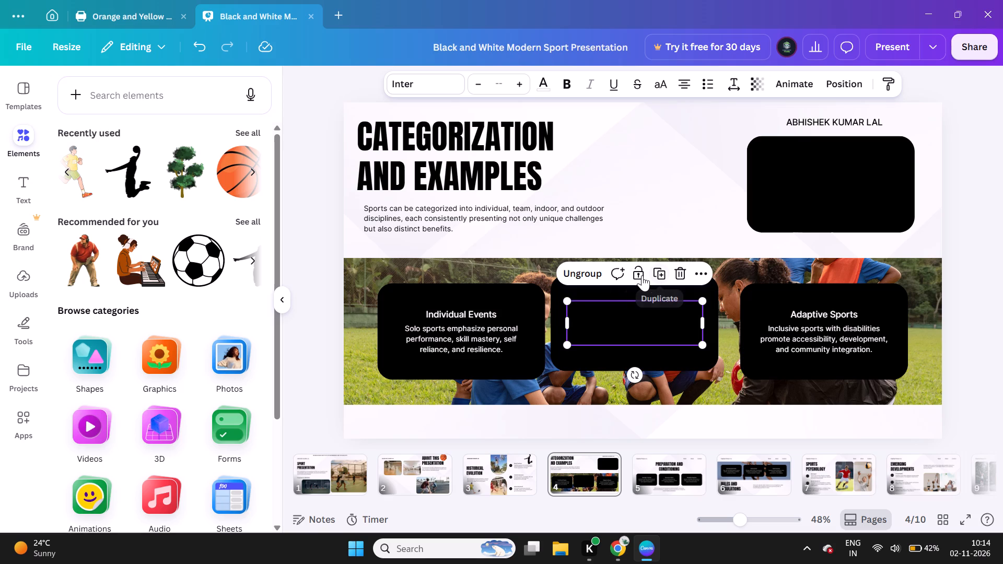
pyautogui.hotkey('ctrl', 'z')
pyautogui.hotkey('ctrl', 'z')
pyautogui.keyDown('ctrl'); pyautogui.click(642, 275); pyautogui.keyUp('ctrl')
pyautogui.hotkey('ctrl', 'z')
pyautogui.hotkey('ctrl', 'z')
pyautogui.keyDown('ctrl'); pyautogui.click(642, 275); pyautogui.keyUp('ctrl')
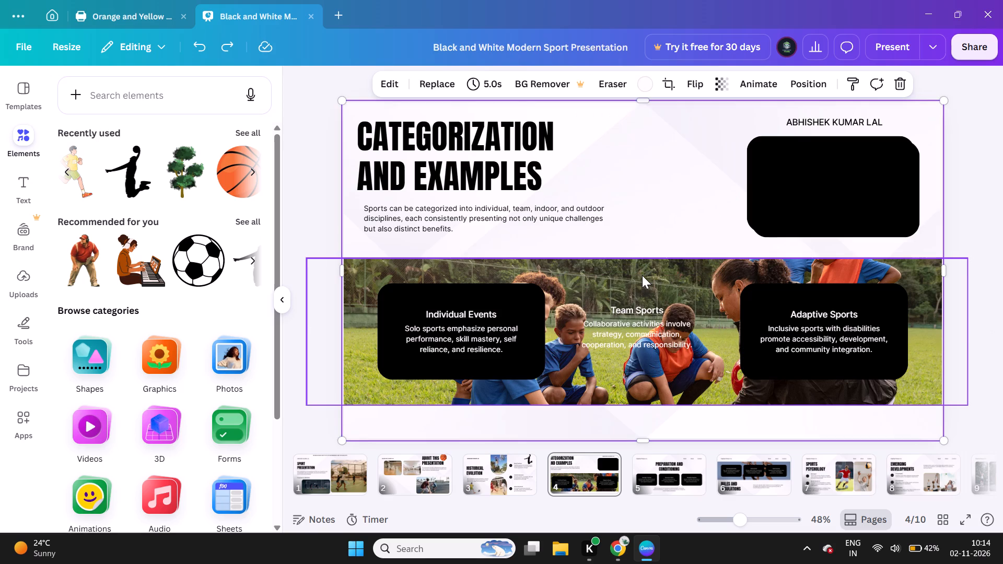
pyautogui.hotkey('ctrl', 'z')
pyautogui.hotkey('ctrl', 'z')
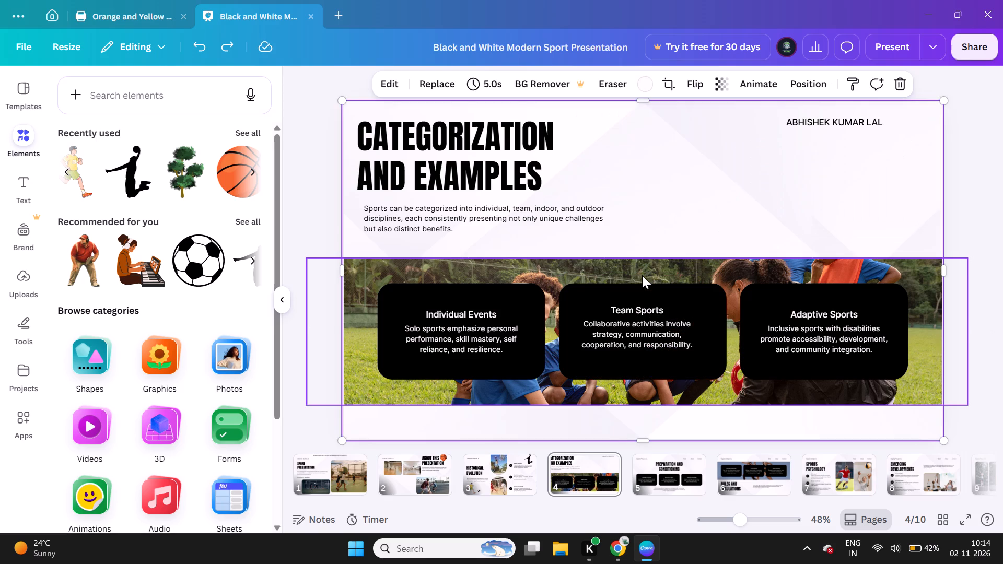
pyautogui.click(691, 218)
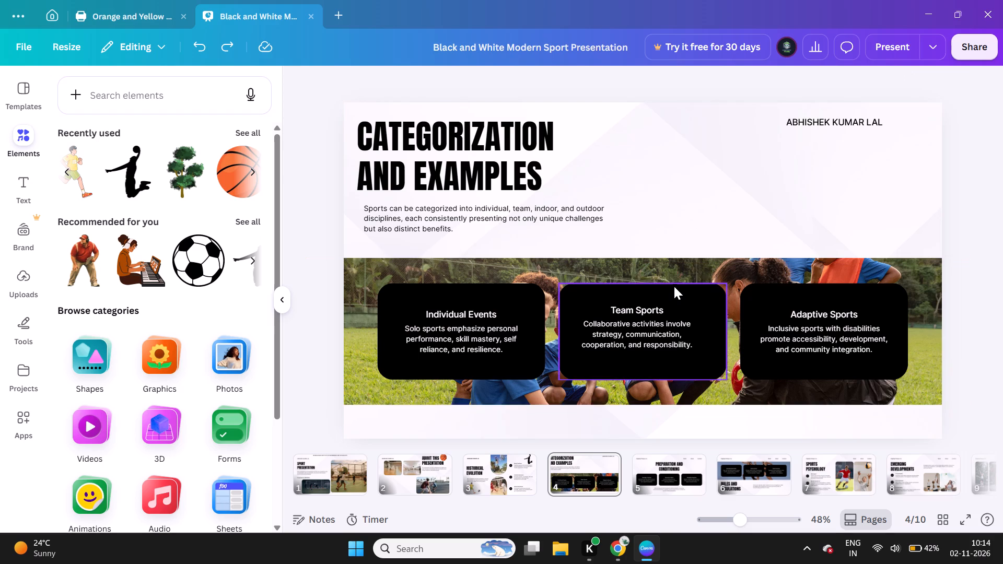
# Add the black running-figure graphic from the recommended elements, shrink it, and place it directly beneath the presenter's name.
pyautogui.scroll(-1, 127, 247)
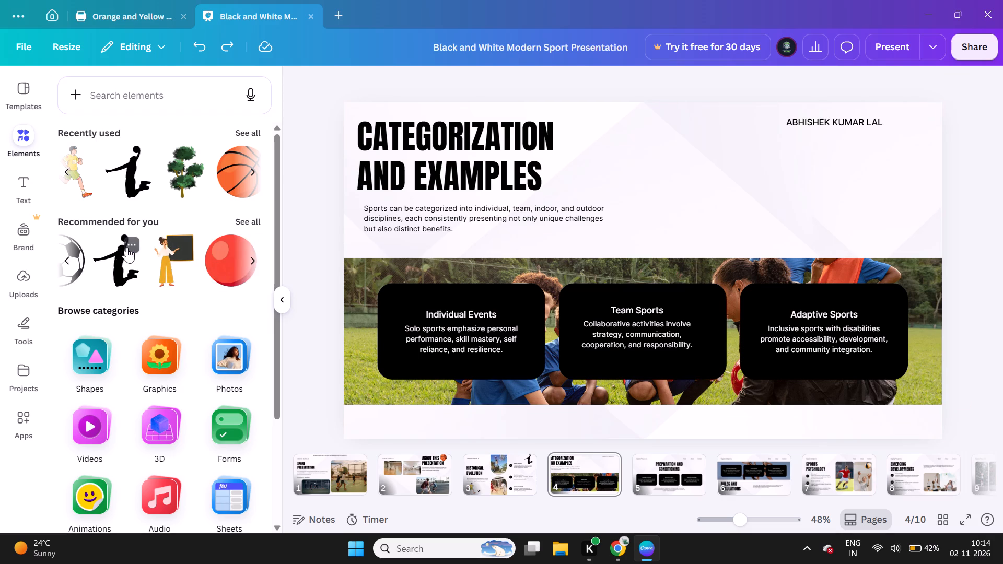
pyautogui.hscroll(-5, 127, 247)
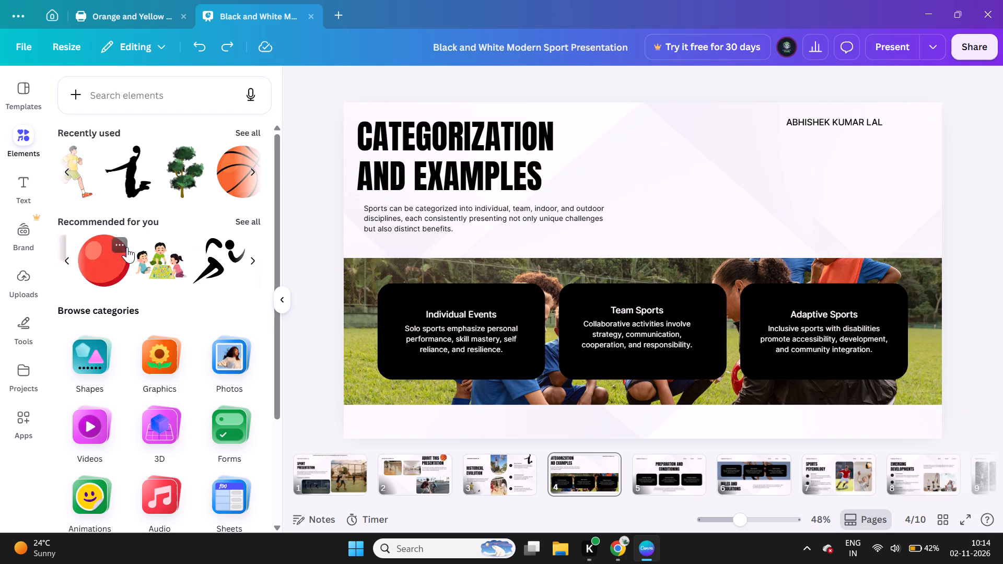
pyautogui.hscroll(-2, 127, 247)
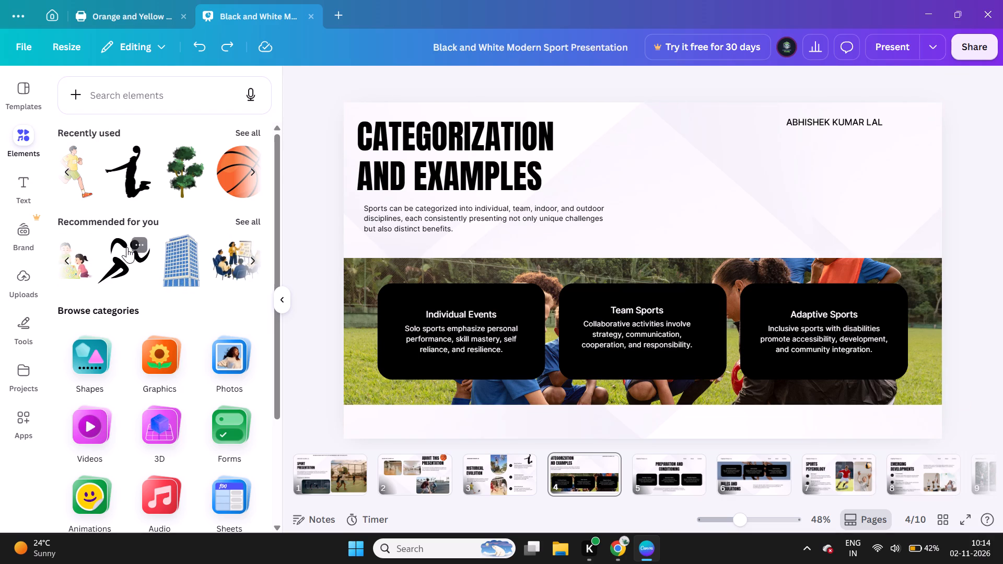
pyautogui.hscroll(-4, 127, 247)
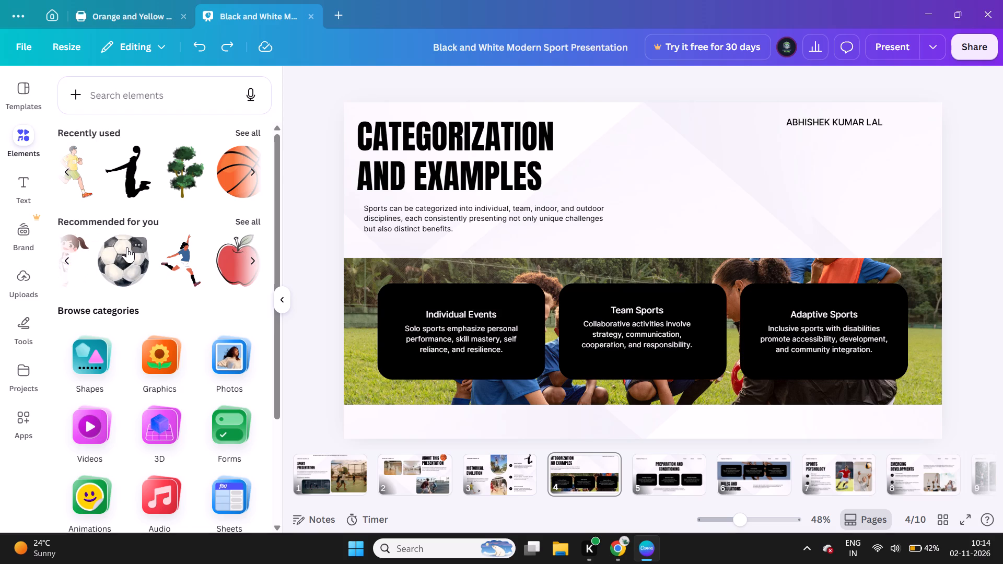
pyautogui.hscroll(-5, 127, 247)
pyautogui.hscroll(2, 127, 247)
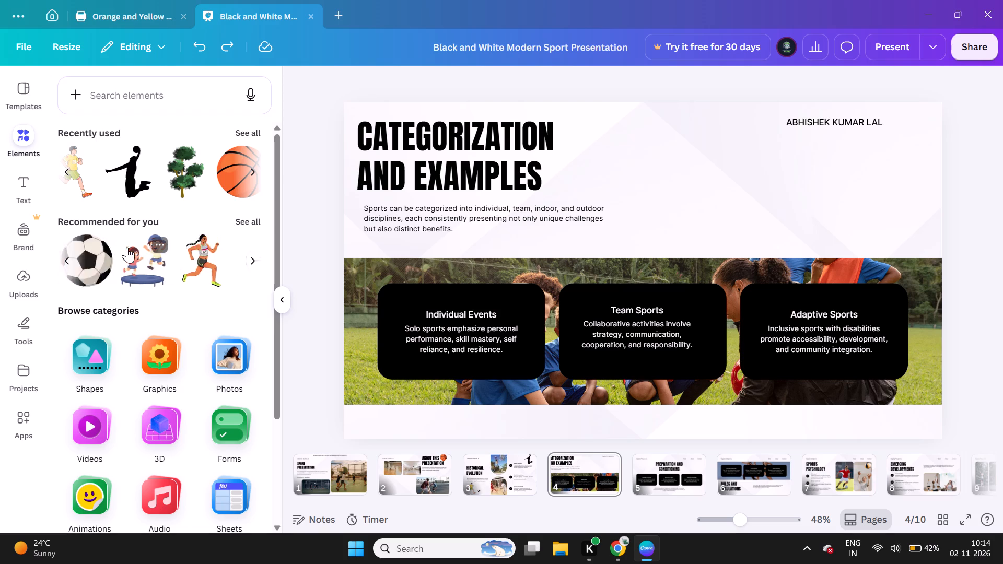
pyautogui.hscroll(2, 127, 247)
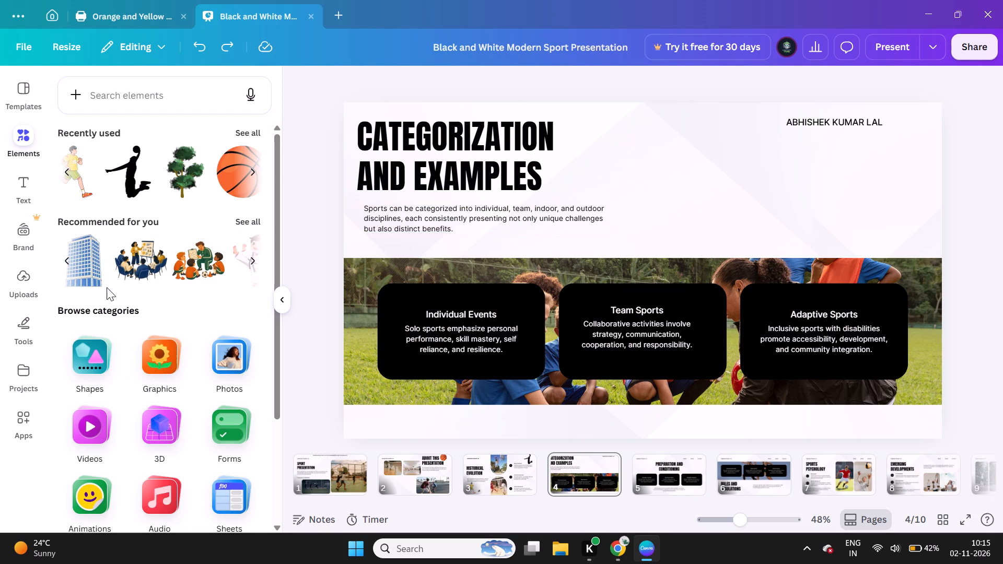
pyautogui.hscroll(2, 103, 281)
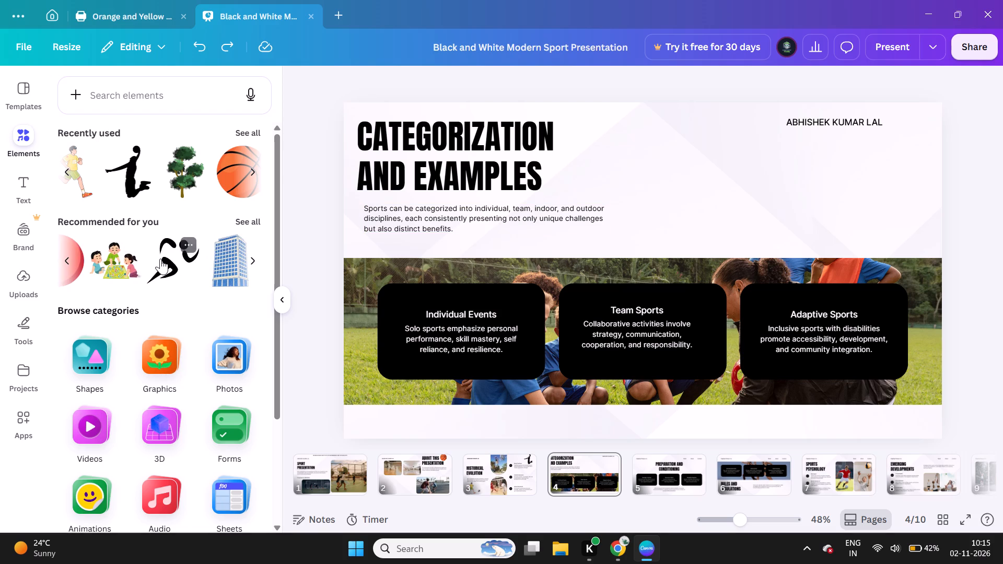
pyautogui.click(160, 258)
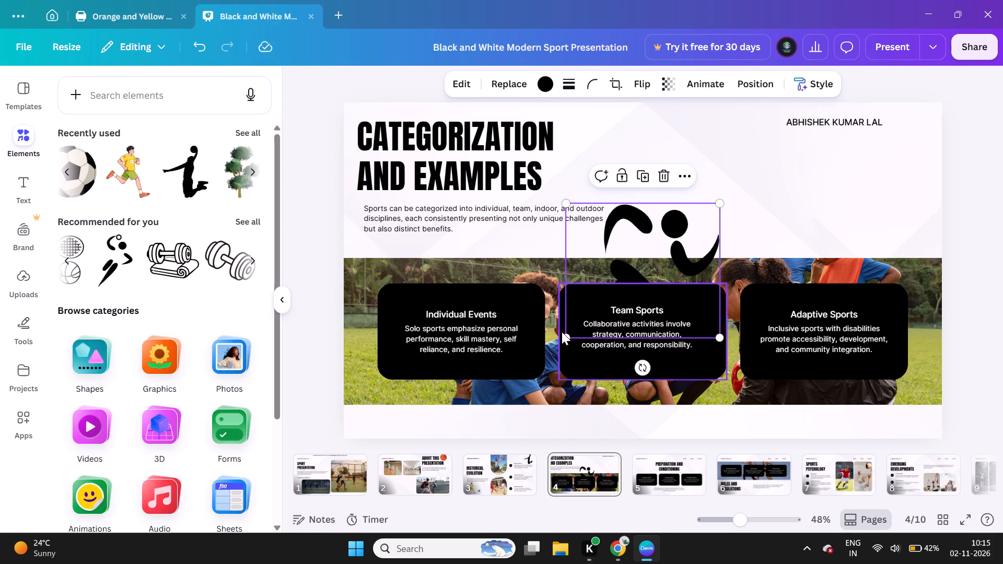
pyautogui.moveTo(564, 336); pyautogui.dragTo(690, 207)
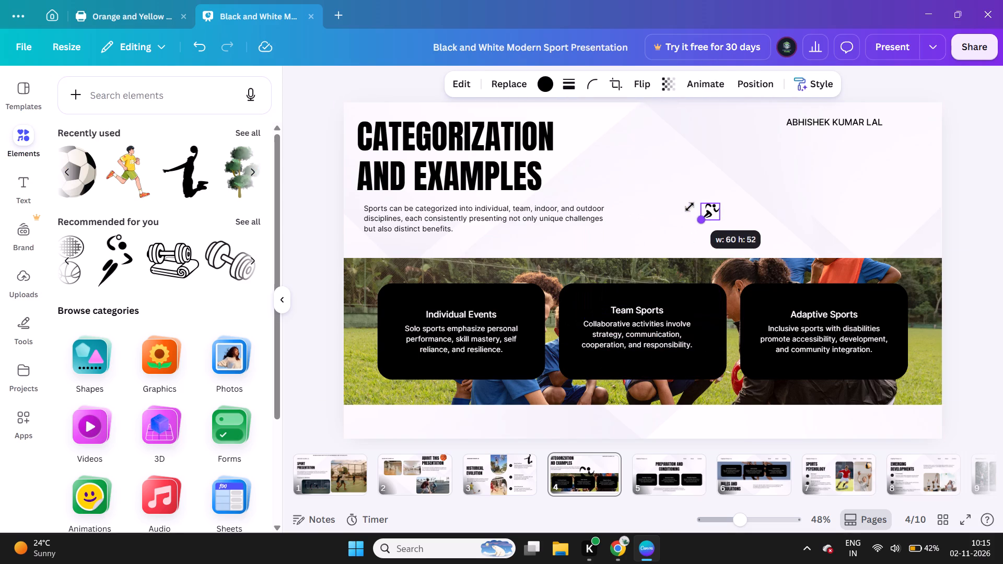
pyautogui.moveTo(690, 207); pyautogui.dragTo(650, 238)
pyautogui.moveTo(696, 223); pyautogui.dragTo(837, 155)
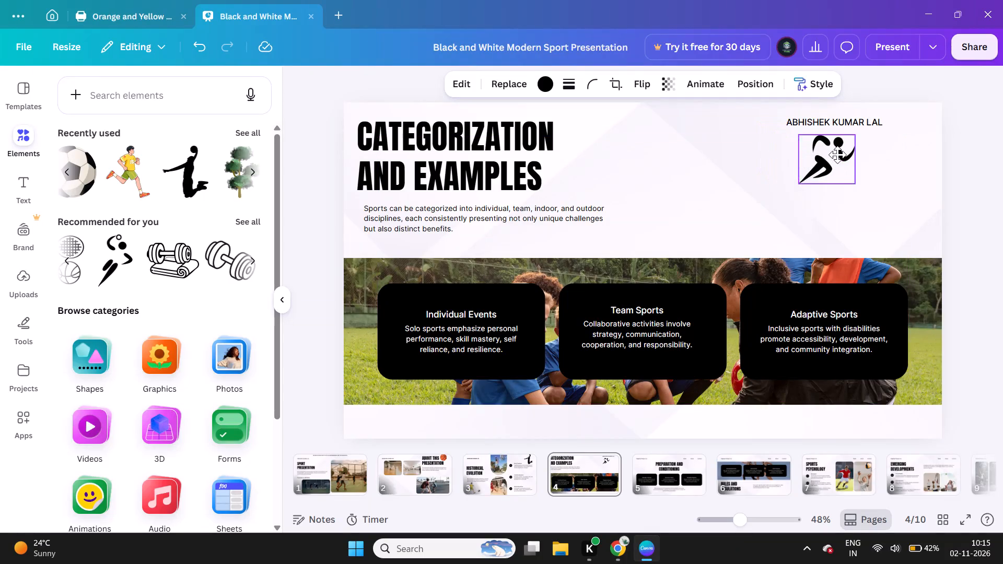
# Enlarge the running-figure graphic and place it below the presenter's name, offset towards the slide's right edge.
pyautogui.moveTo(837, 155); pyautogui.dragTo(849, 154)
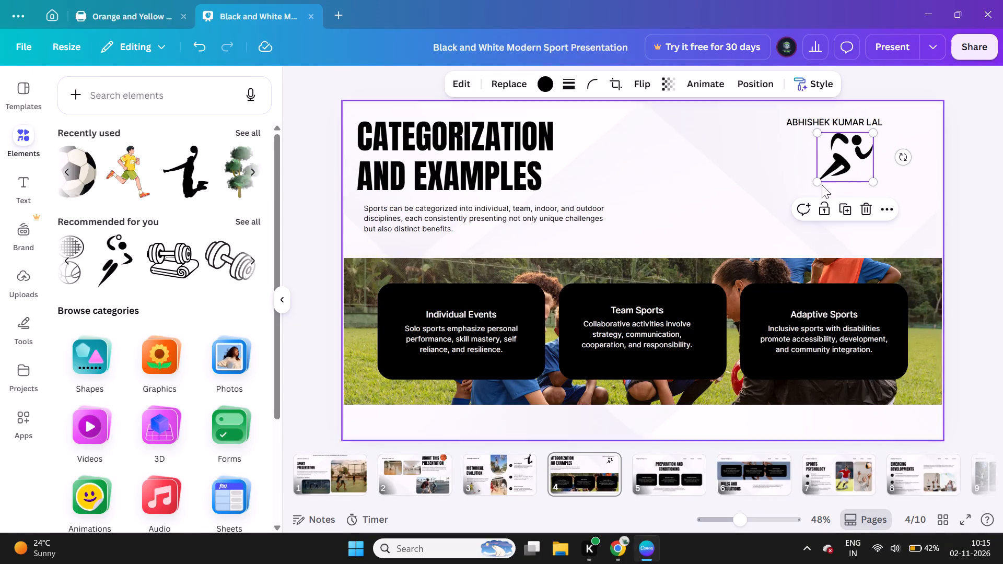
pyautogui.moveTo(815, 185); pyautogui.dragTo(796, 215)
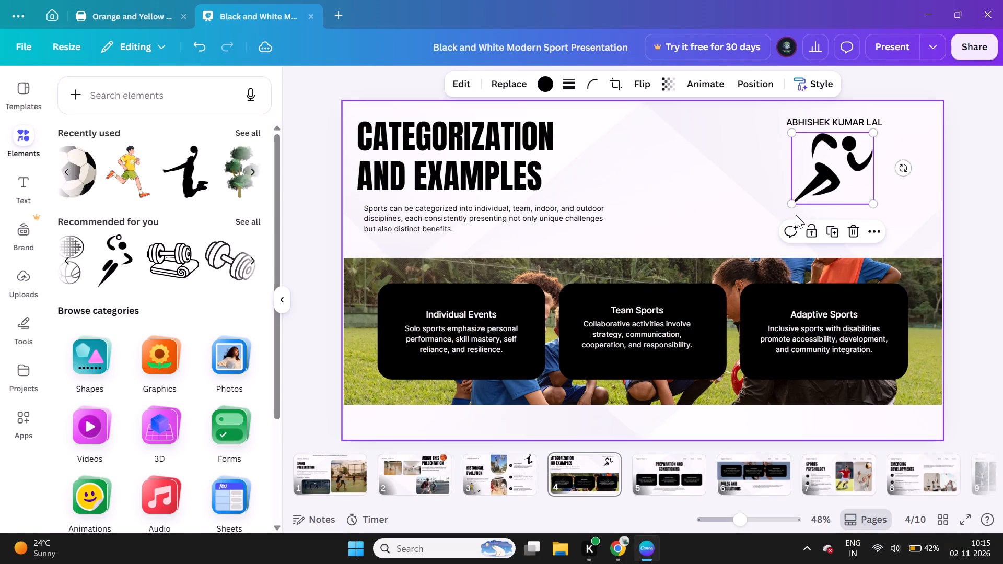
pyautogui.moveTo(839, 173); pyautogui.dragTo(866, 173)
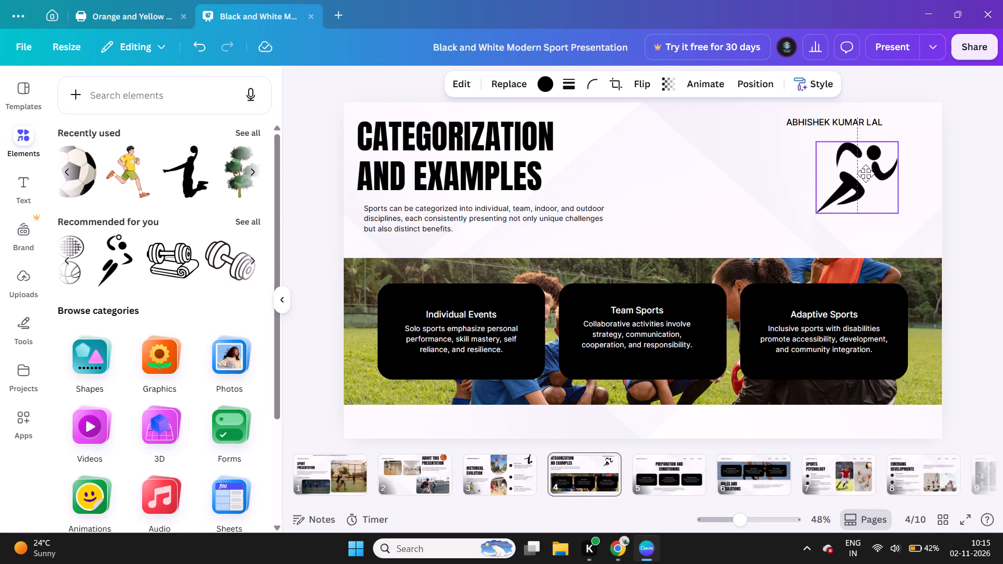
pyautogui.moveTo(866, 173); pyautogui.dragTo(871, 183)
pyautogui.click(758, 178)
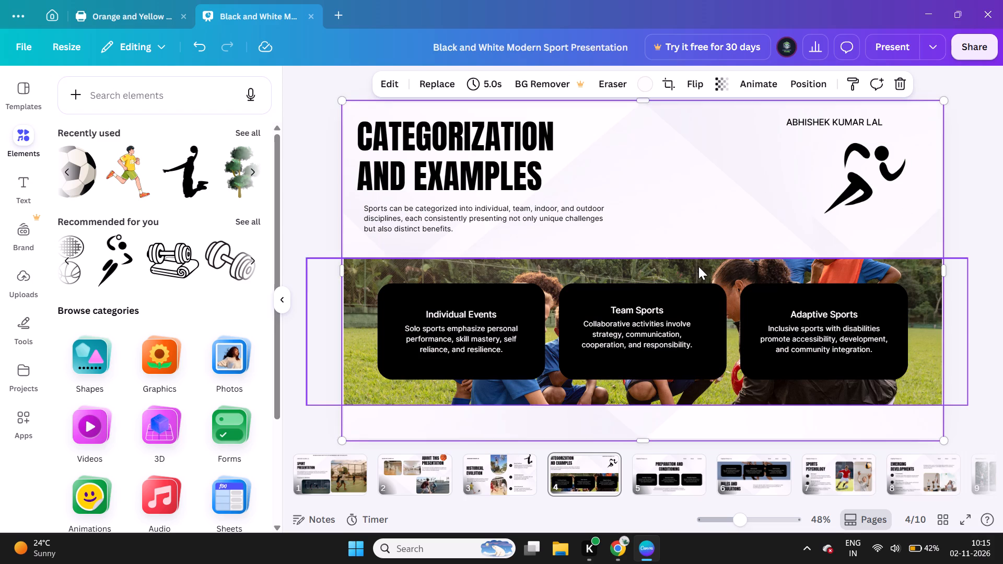
# Move the team photo up near the slide's top edge and extend its height past the bottom edge as a background.
pyautogui.moveTo(698, 266); pyautogui.dragTo(713, 232)
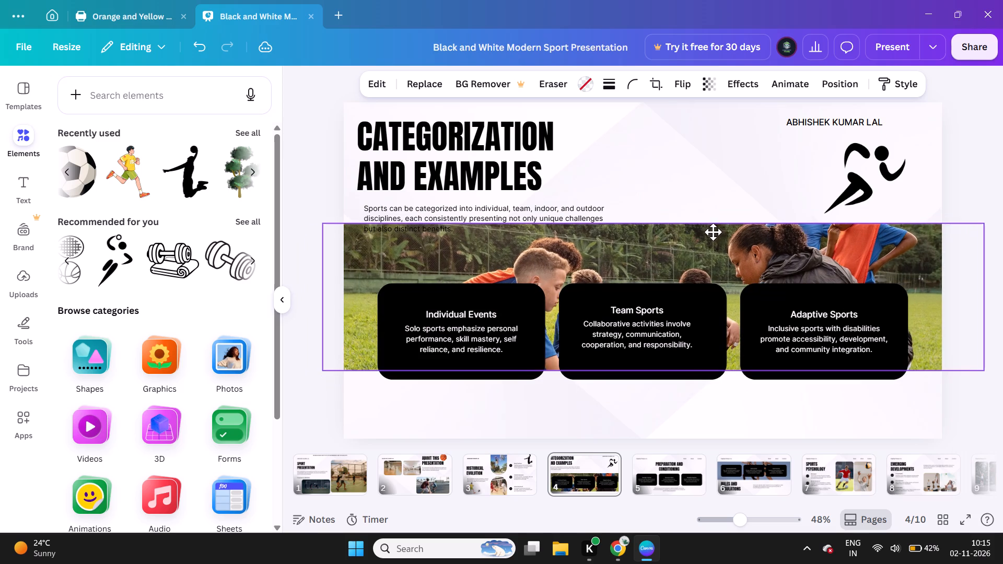
pyautogui.moveTo(713, 232); pyautogui.dragTo(695, 127)
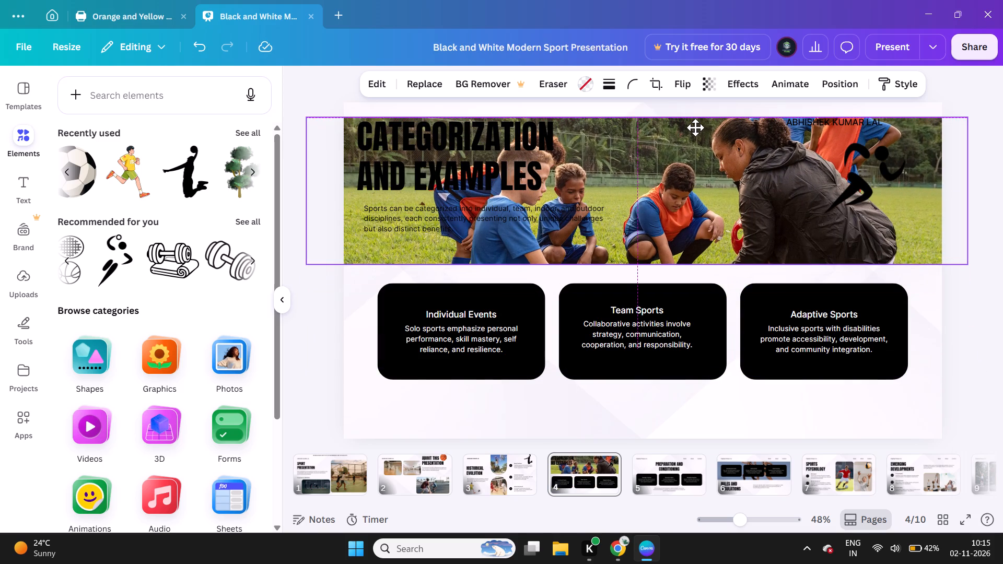
pyautogui.moveTo(695, 127); pyautogui.dragTo(694, 119)
pyautogui.click(918, 266)
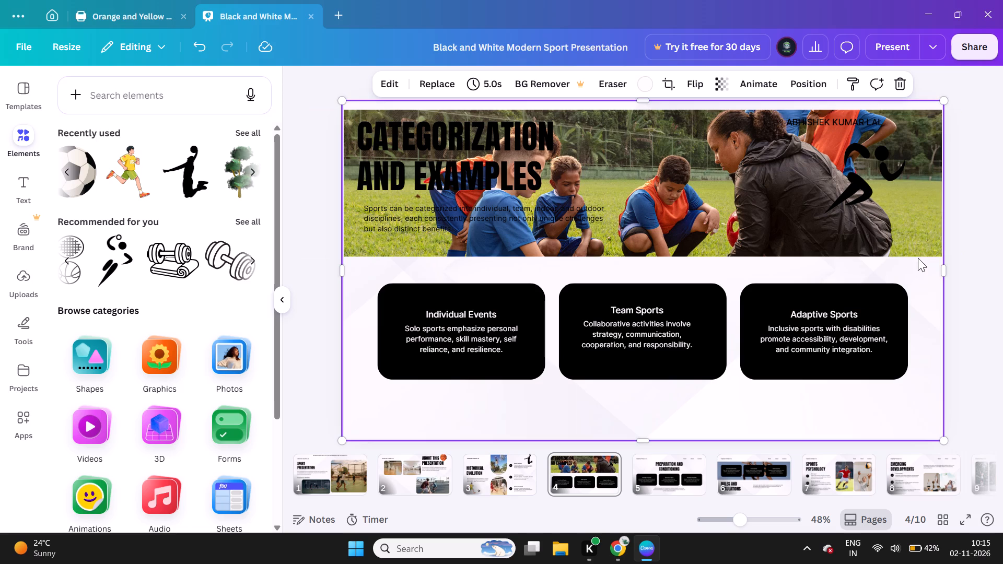
pyautogui.click(882, 230)
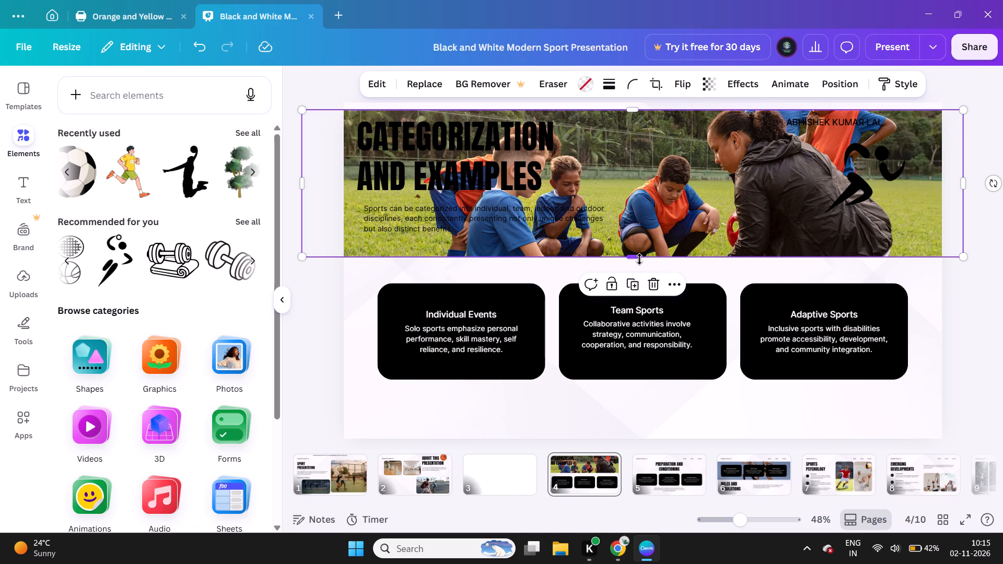
pyautogui.moveTo(631, 255); pyautogui.dragTo(649, 425)
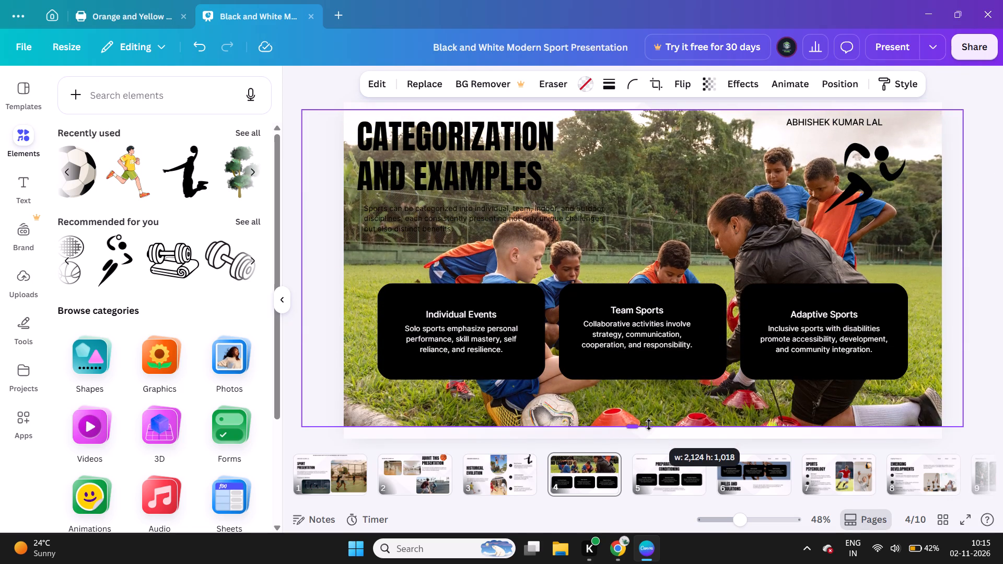
pyautogui.moveTo(649, 425); pyautogui.dragTo(657, 448)
pyautogui.click(765, 235)
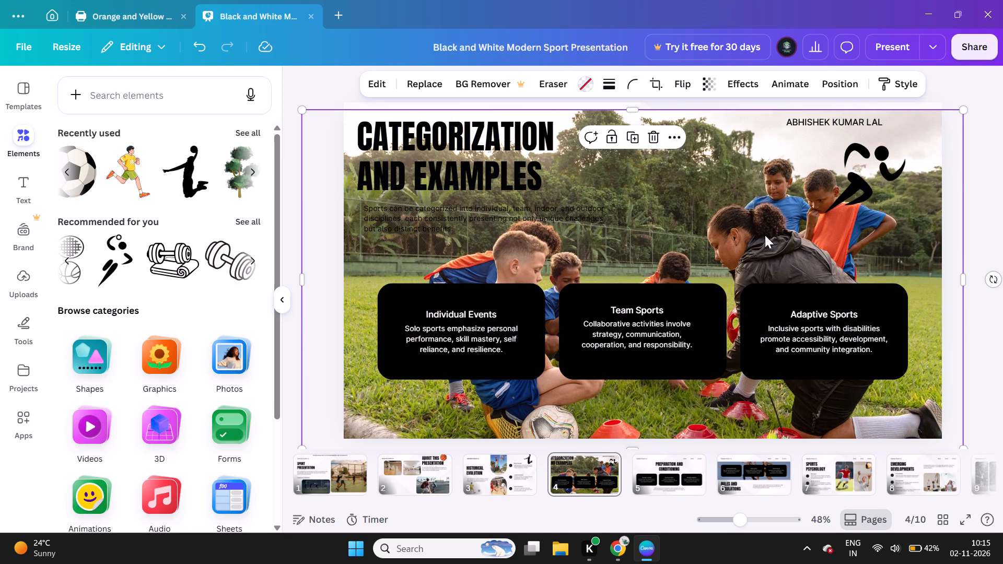
# Change the text colour of the introductory paragraph under the "Categorization and Examples" title to near-white.
pyautogui.click(543, 211)
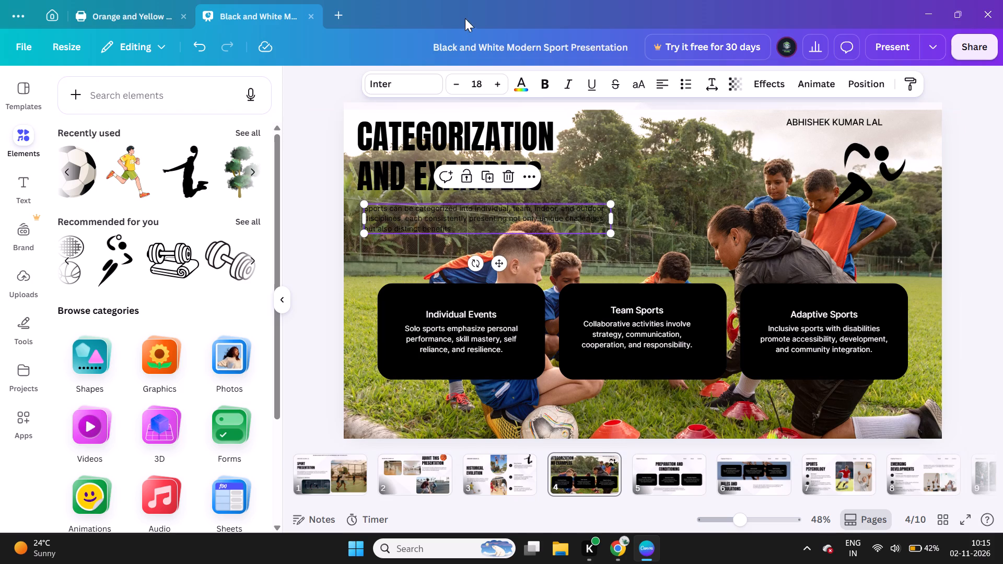
pyautogui.click(523, 77)
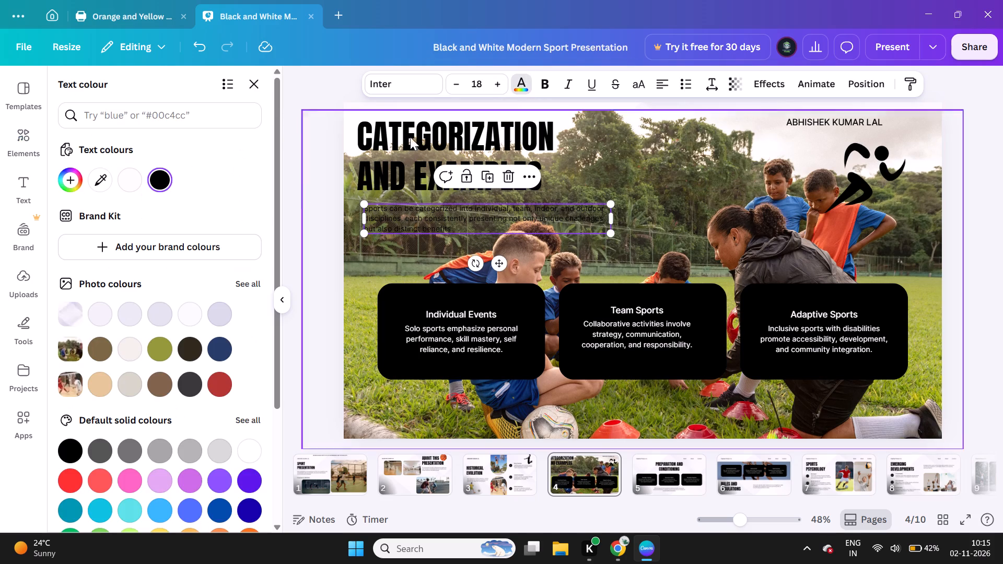
pyautogui.click(125, 186)
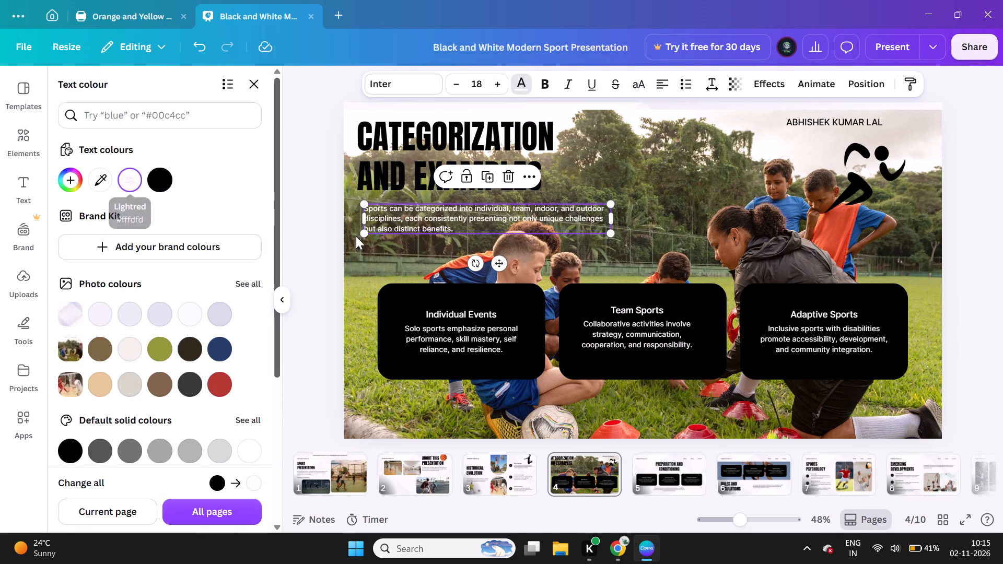
pyautogui.click(631, 181)
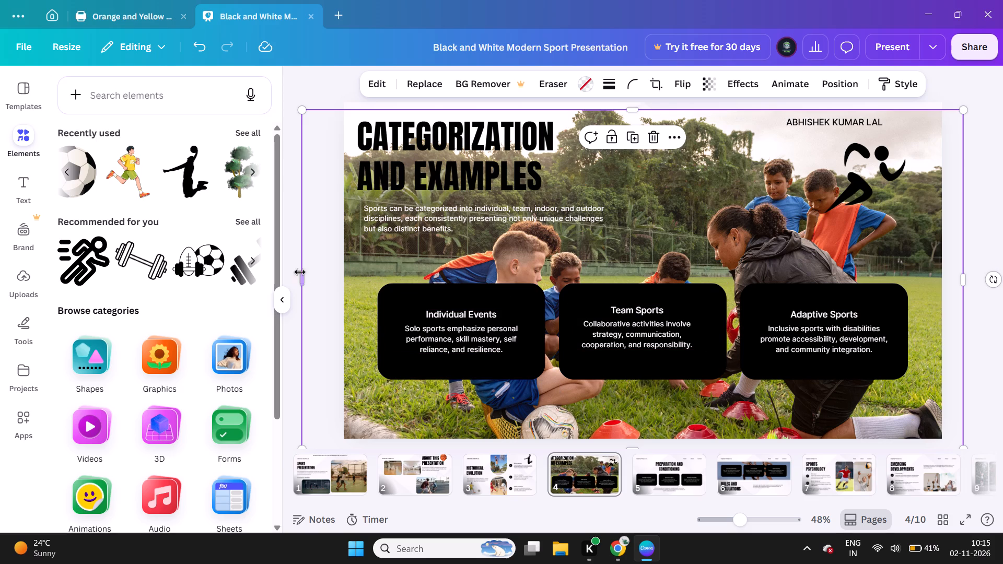
pyautogui.click(320, 242)
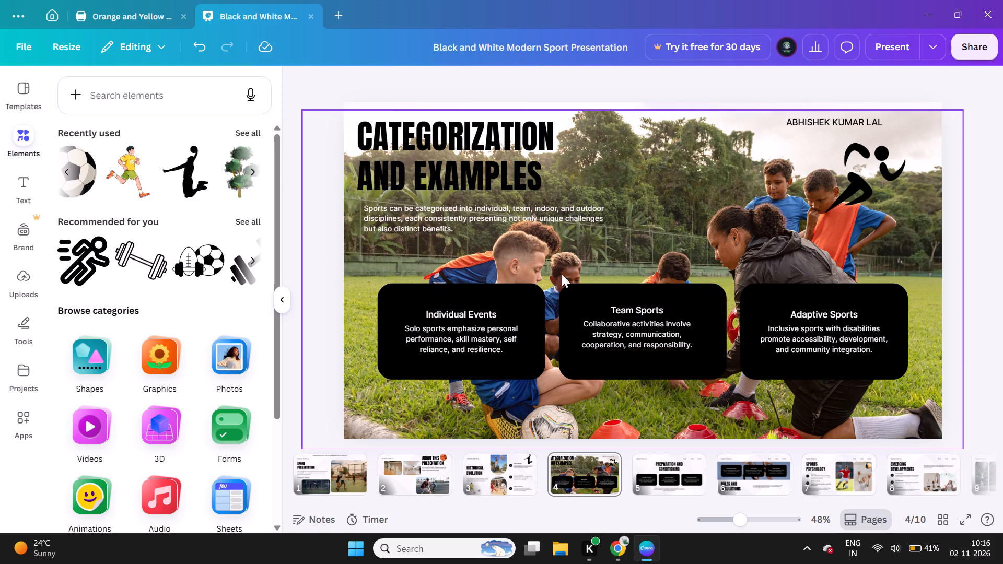
# Shrink the running-figure graphic slightly and place it in the slide's upper right corner, just below the presenter's name.
pyautogui.moveTo(865, 169); pyautogui.dragTo(891, 147)
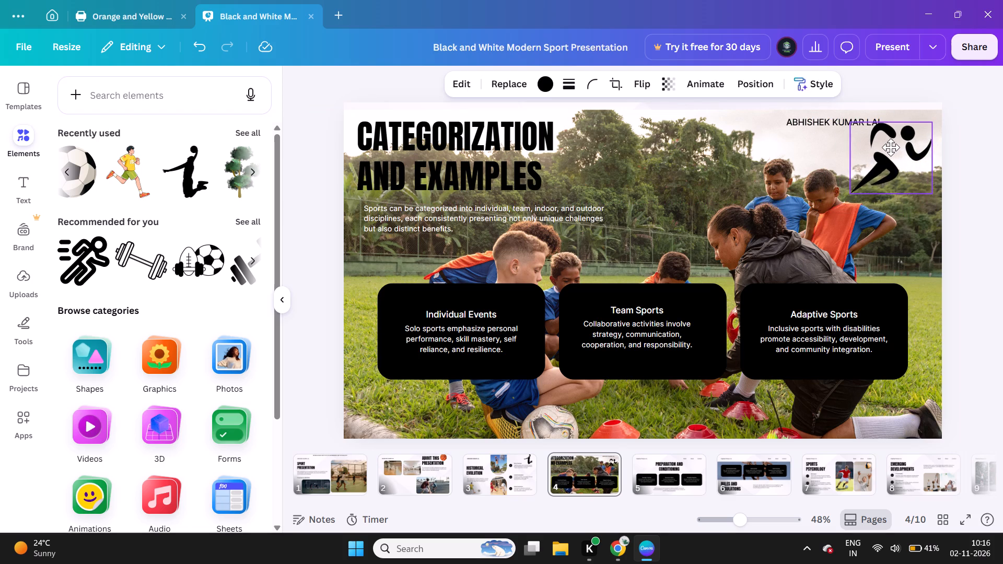
pyautogui.moveTo(891, 147); pyautogui.dragTo(889, 156)
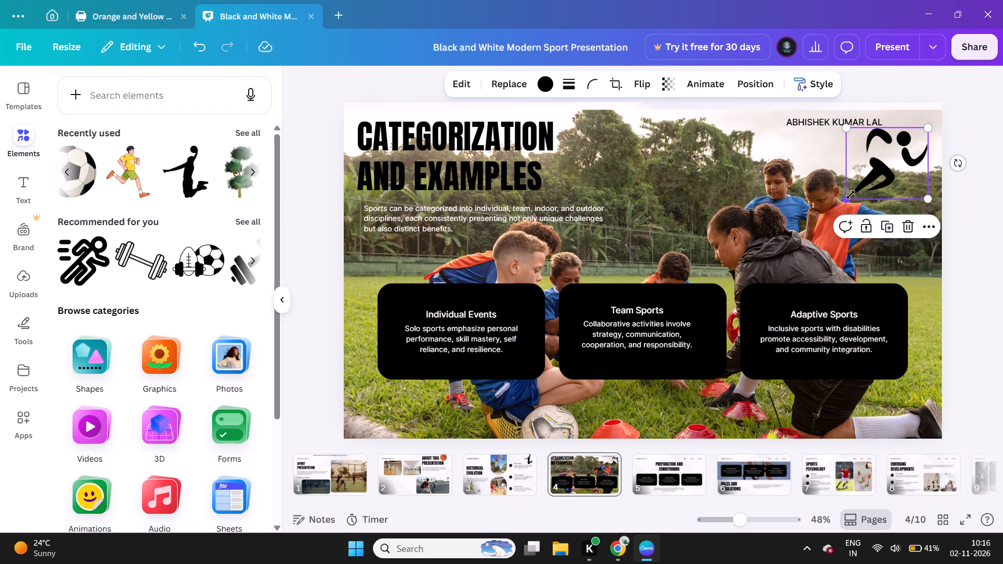
pyautogui.moveTo(850, 195); pyautogui.dragTo(866, 183)
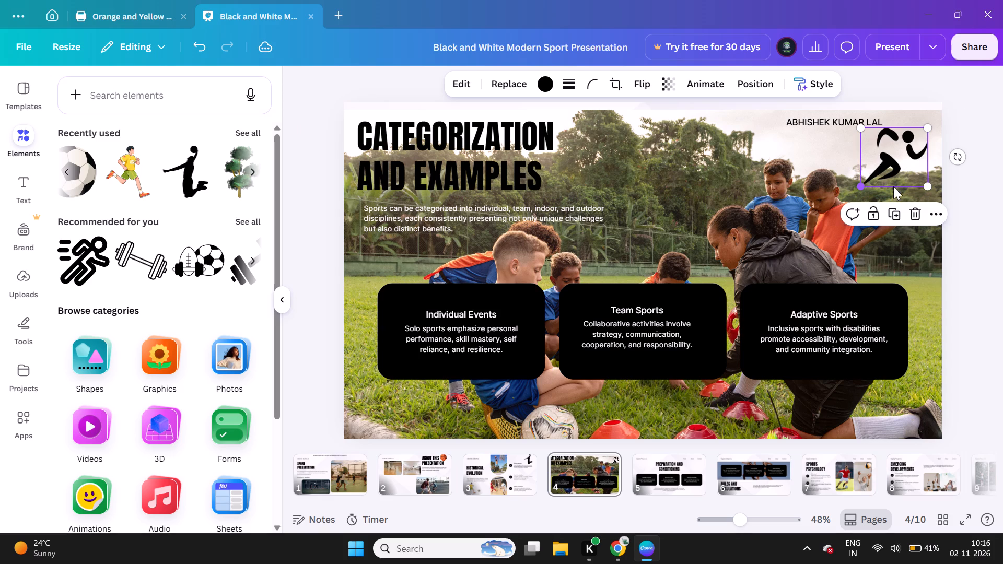
pyautogui.moveTo(892, 161); pyautogui.dragTo(885, 171)
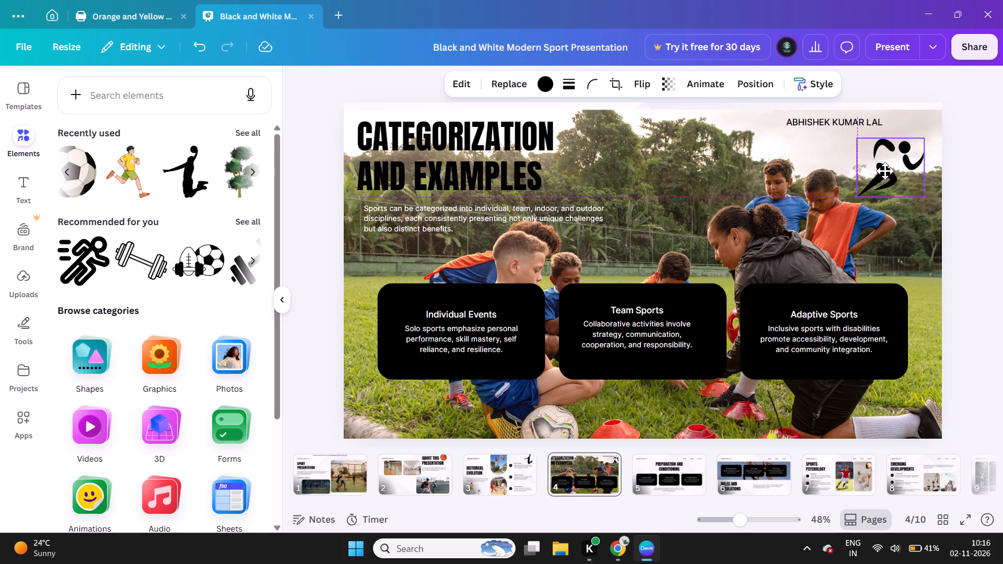
pyautogui.moveTo(885, 171); pyautogui.dragTo(884, 172)
# Try white and turquoise on the running-figure graphic, and set its colour to dark grey-green #3b493c.
pyautogui.click(542, 81)
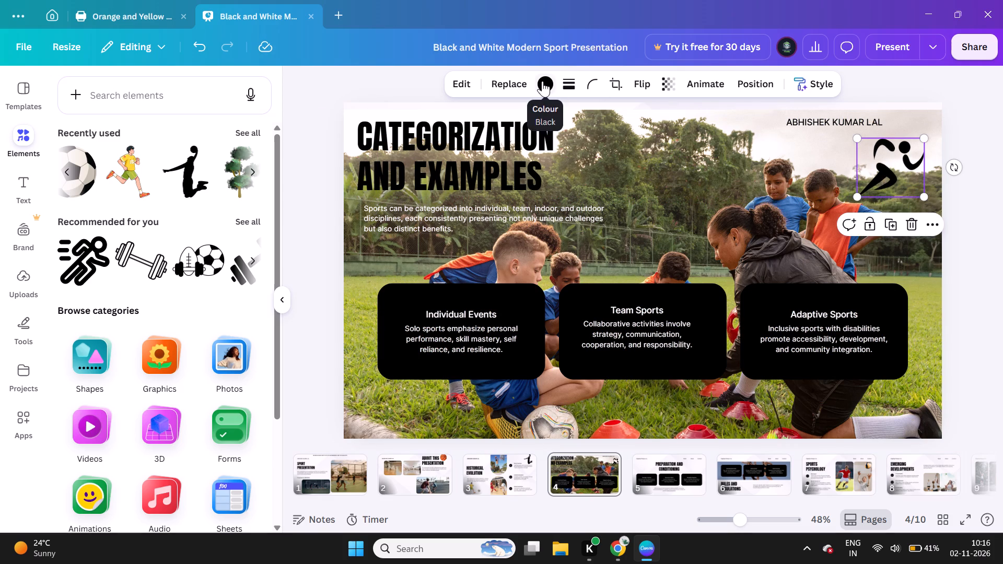
pyautogui.click(130, 182)
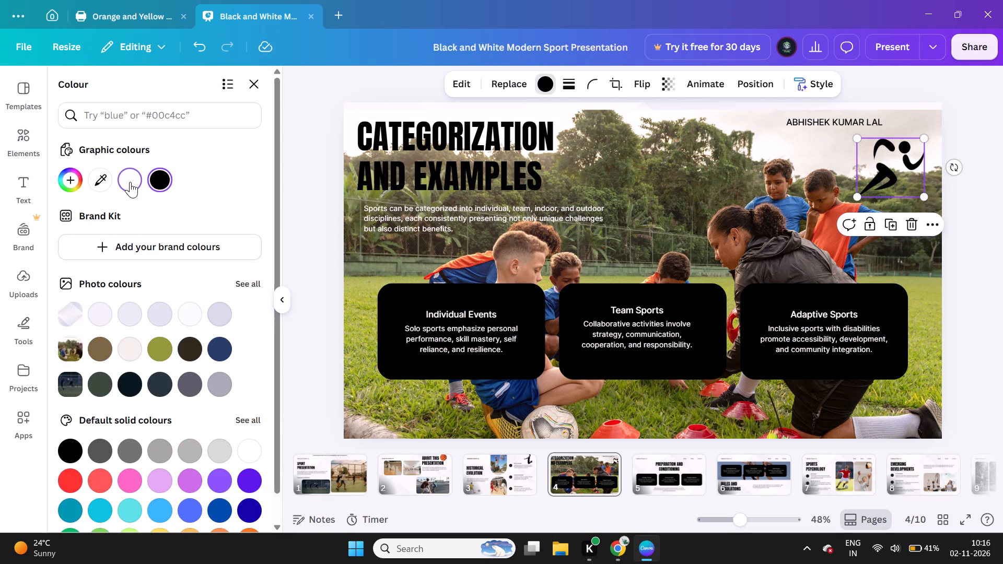
pyautogui.scroll(-2, 144, 374)
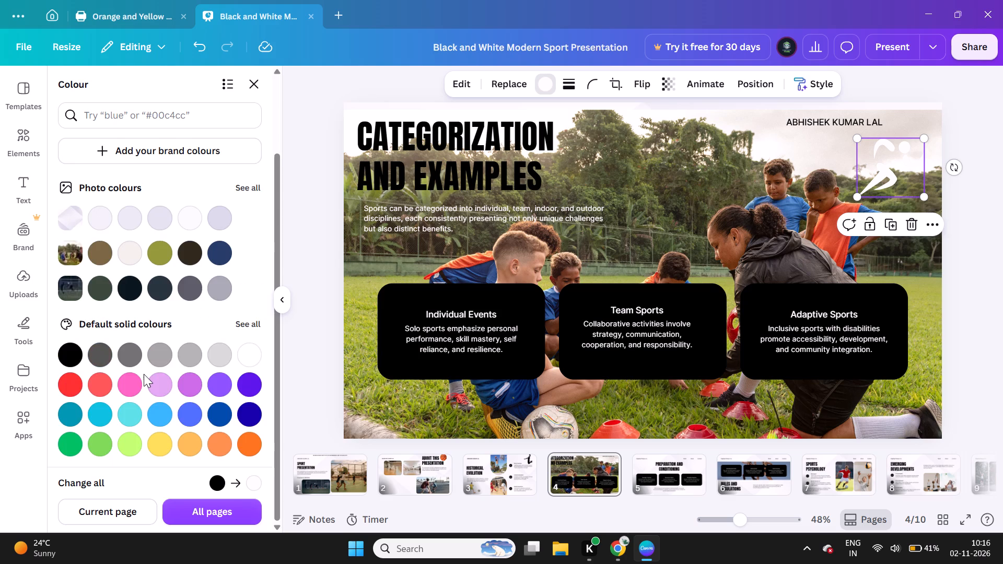
pyautogui.scroll(-2, 144, 374)
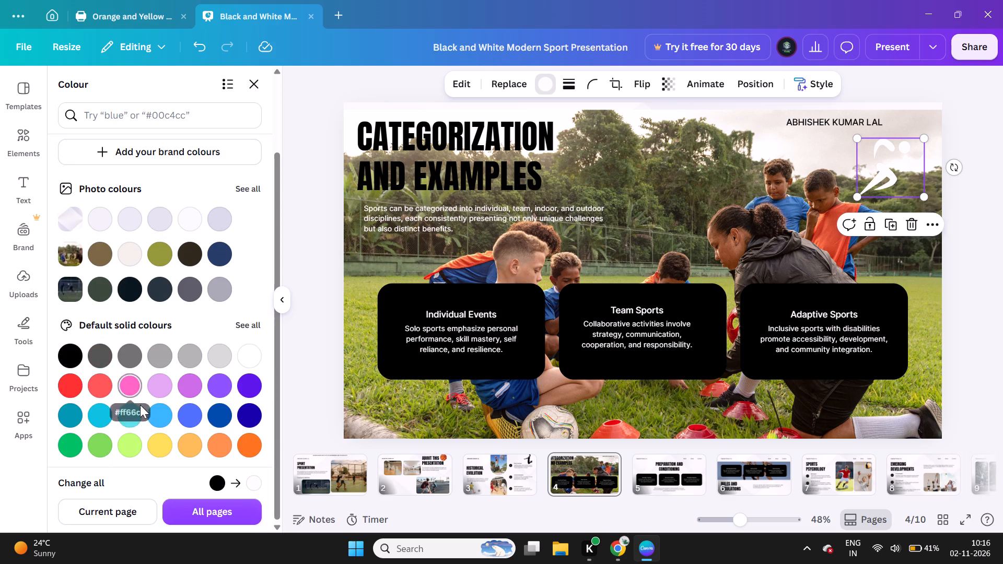
pyautogui.click(130, 413)
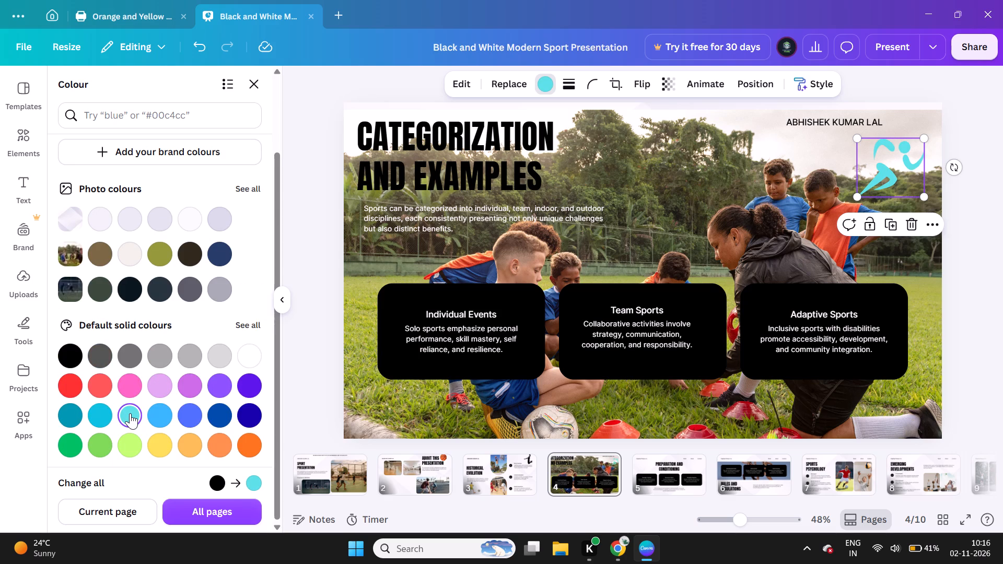
pyautogui.click(103, 298)
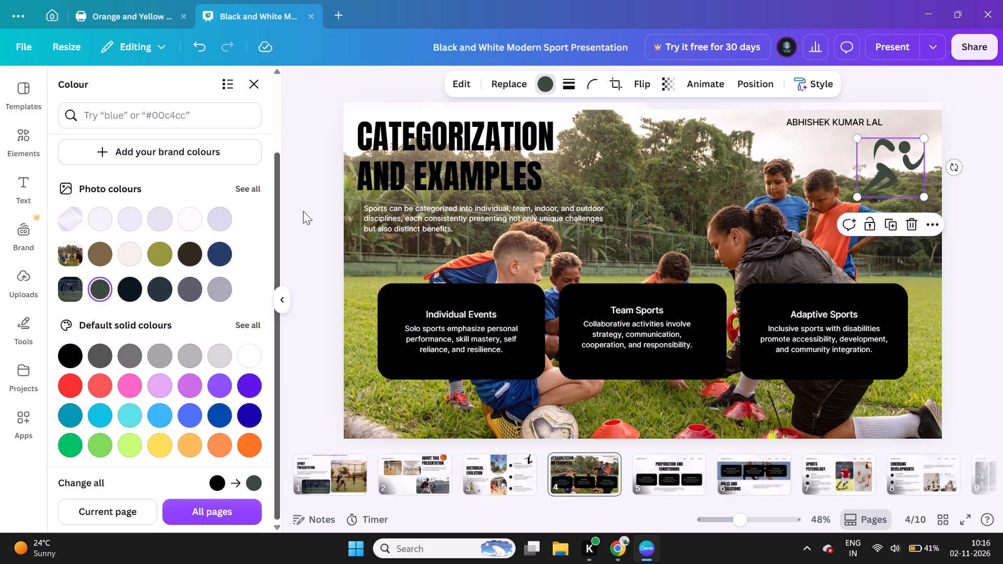
pyautogui.click(254, 86)
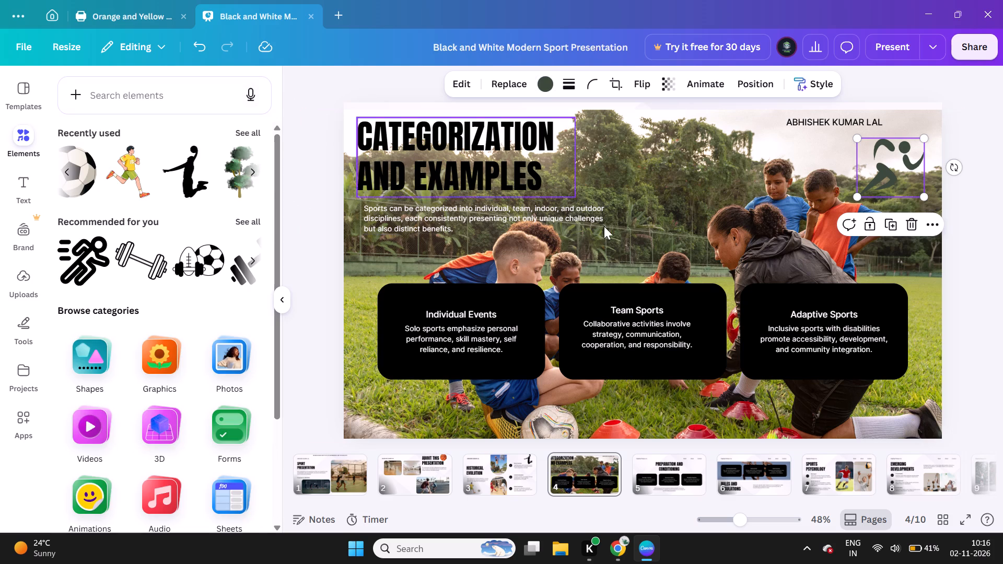
pyautogui.click(810, 141)
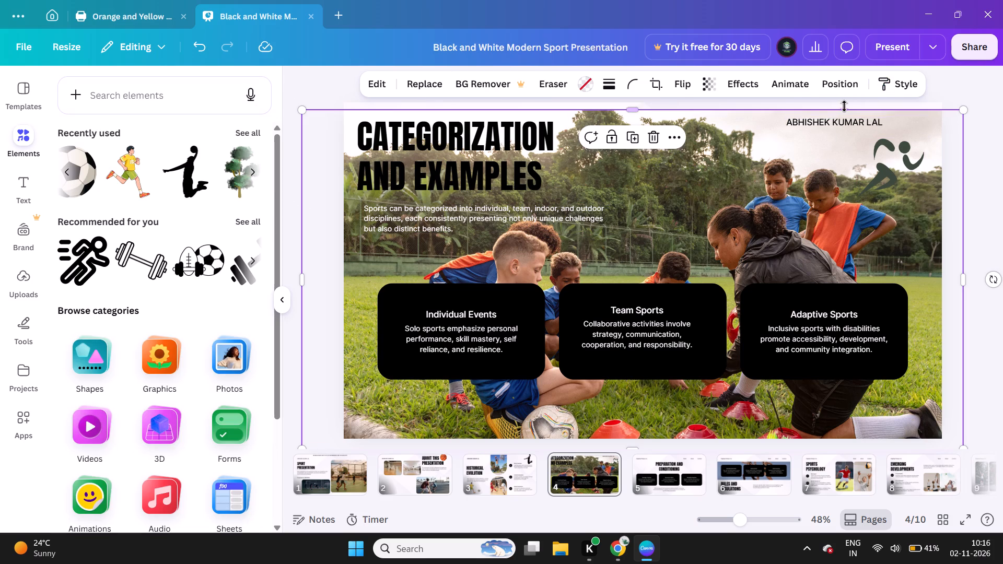
pyautogui.click(321, 197)
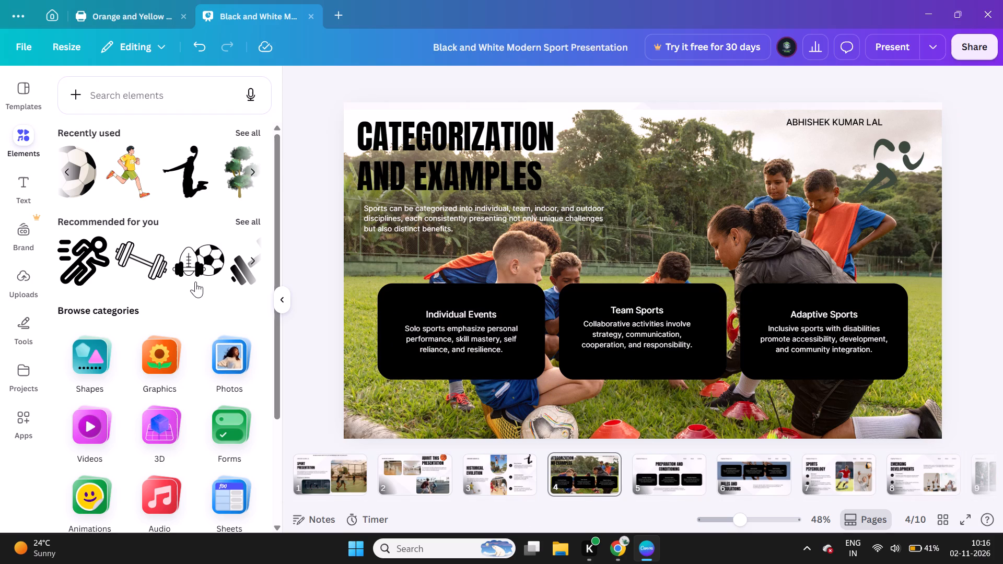
# Add the black dumbbell, rugby ball and football graphic from the recommended elements and shrink it to sit above the "Team Sports" card.
pyautogui.hscroll(-1, 197, 277)
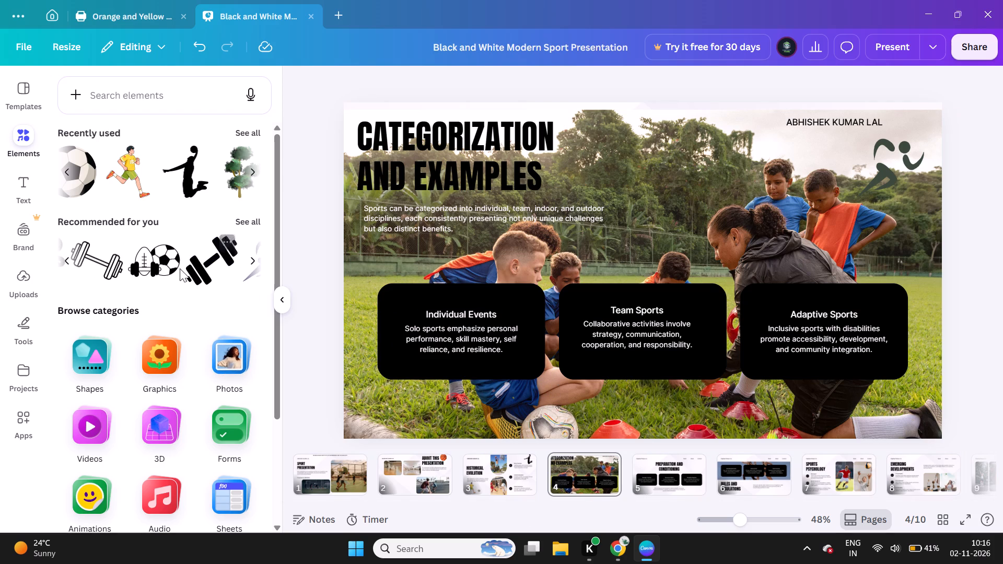
pyautogui.click(161, 261)
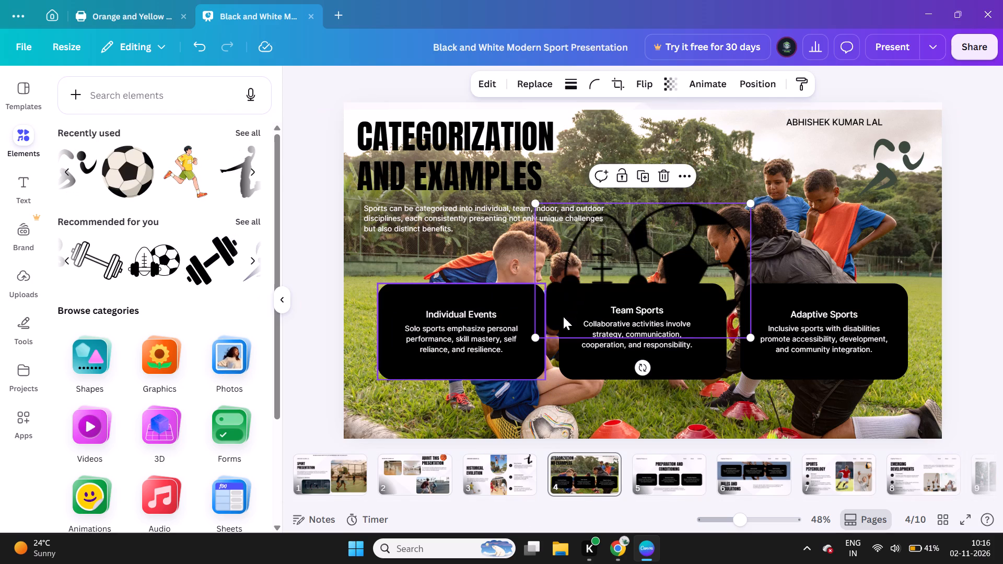
pyautogui.moveTo(537, 336); pyautogui.dragTo(581, 311)
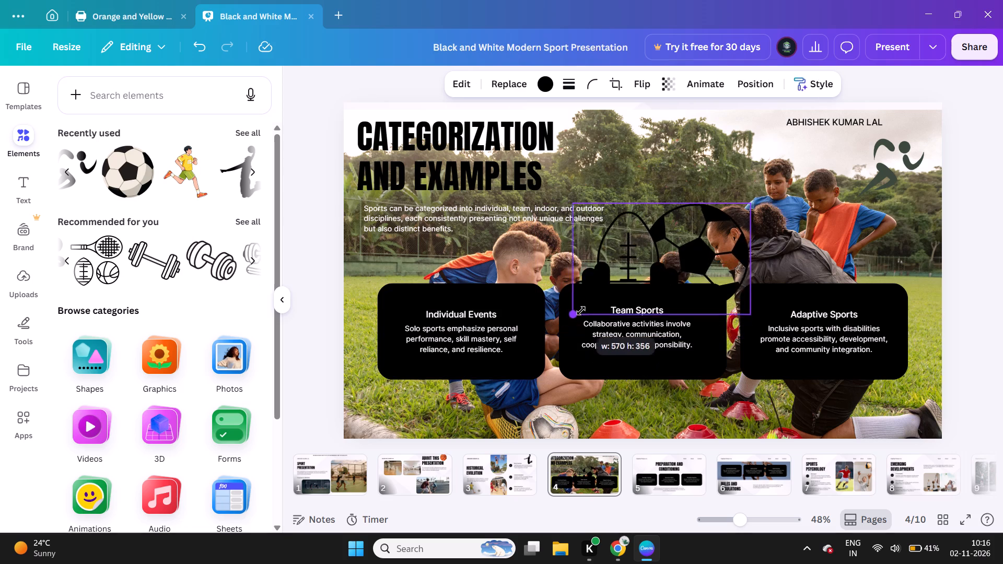
pyautogui.moveTo(581, 311); pyautogui.dragTo(614, 262)
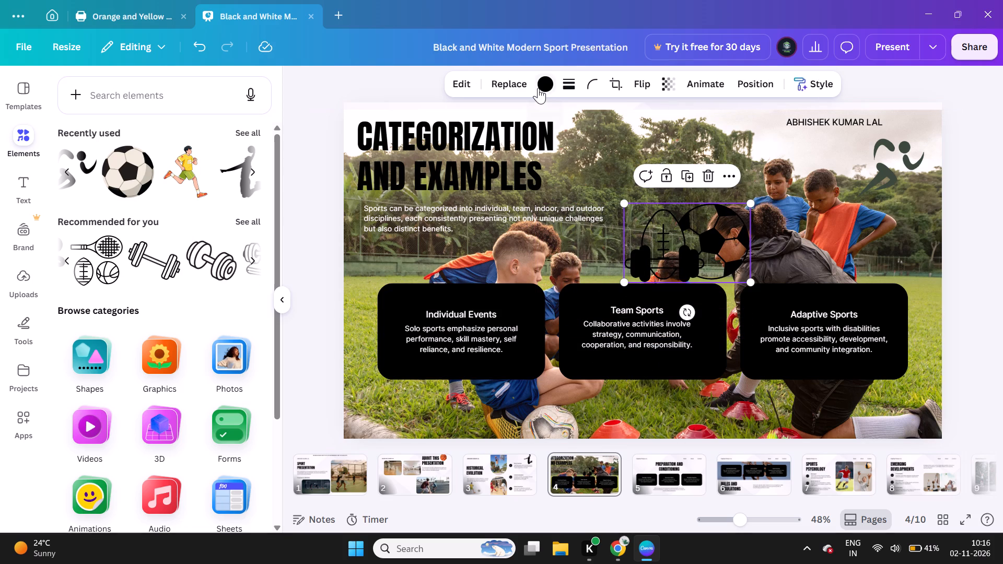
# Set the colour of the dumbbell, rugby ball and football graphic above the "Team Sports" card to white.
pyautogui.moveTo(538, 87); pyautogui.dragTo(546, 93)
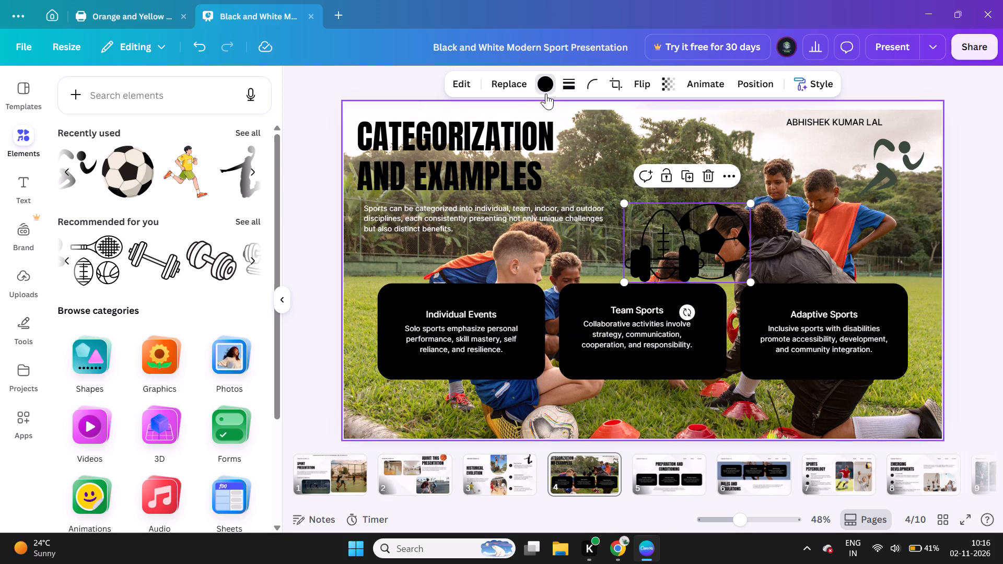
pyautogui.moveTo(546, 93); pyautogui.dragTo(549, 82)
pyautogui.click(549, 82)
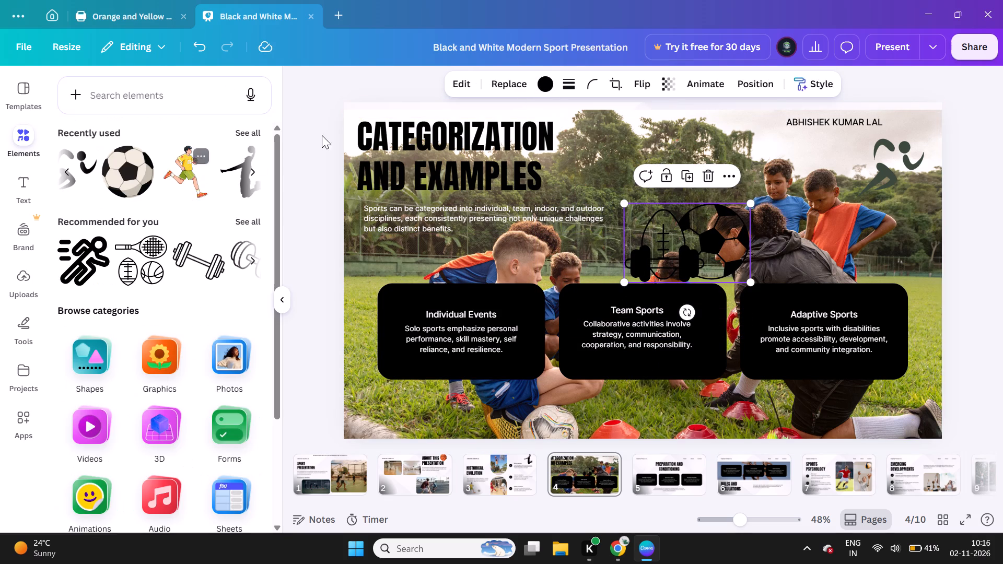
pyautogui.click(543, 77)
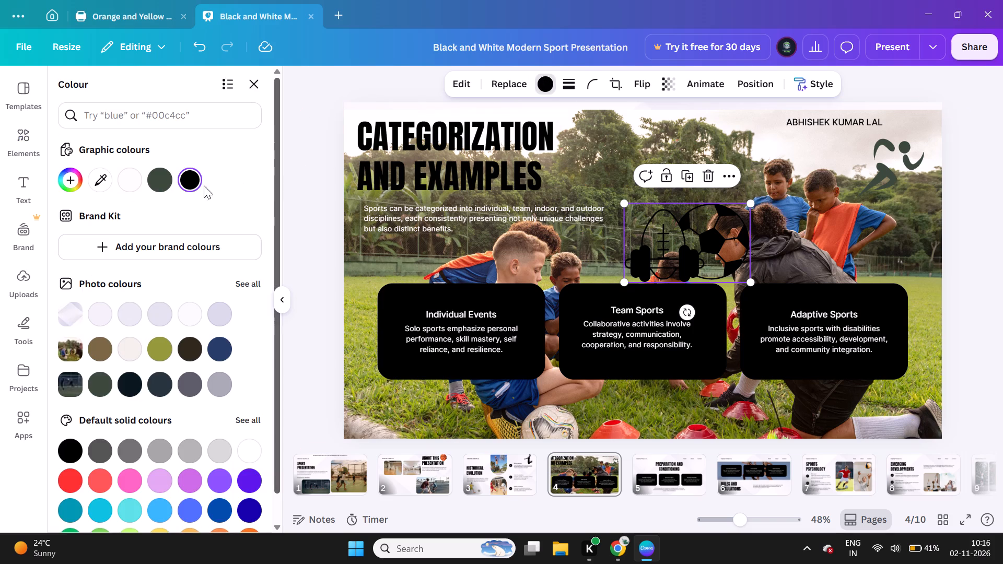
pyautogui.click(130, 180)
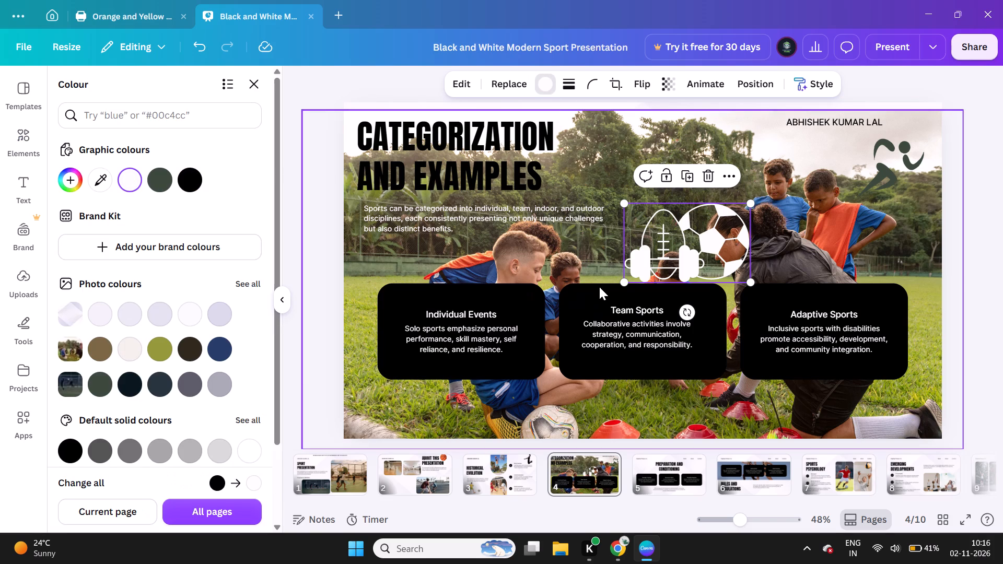
# Shrink the dumbbell and balls graphic further and move it to the slide's lower left corner, below the "Individual Events" card.
pyautogui.moveTo(621, 280); pyautogui.dragTo(658, 260)
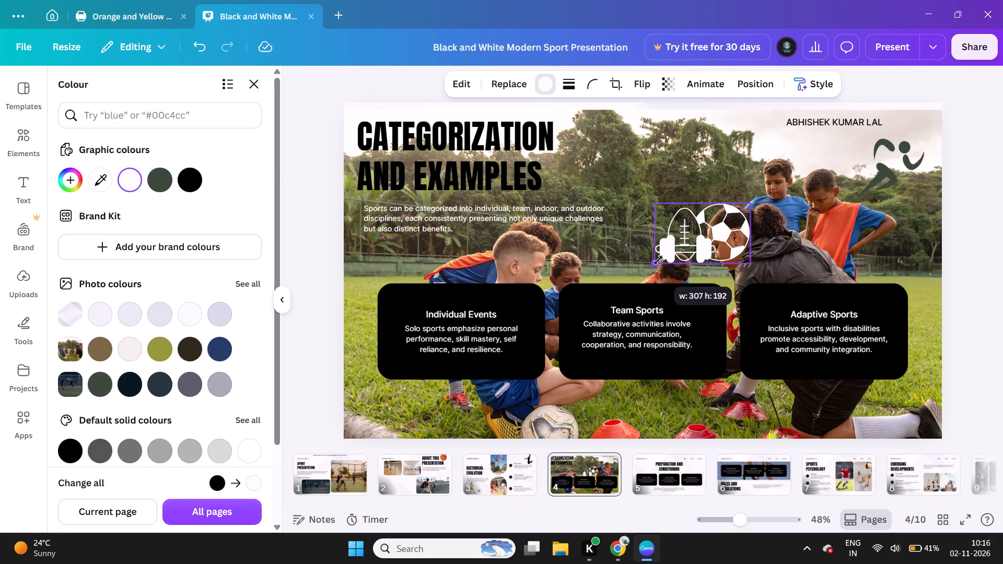
pyautogui.moveTo(658, 260); pyautogui.dragTo(669, 249)
pyautogui.moveTo(707, 234); pyautogui.dragTo(708, 228)
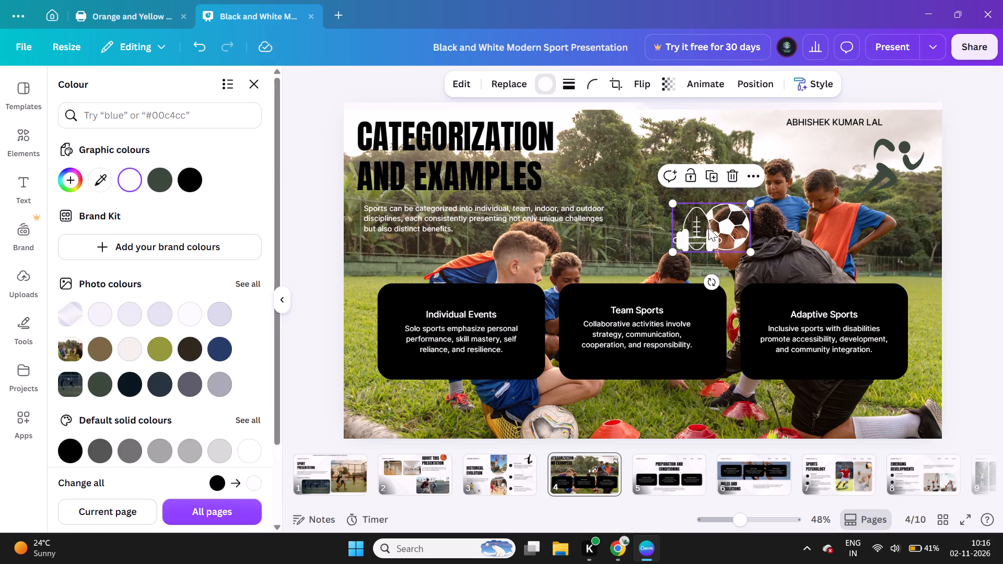
pyautogui.moveTo(708, 228); pyautogui.dragTo(870, 183)
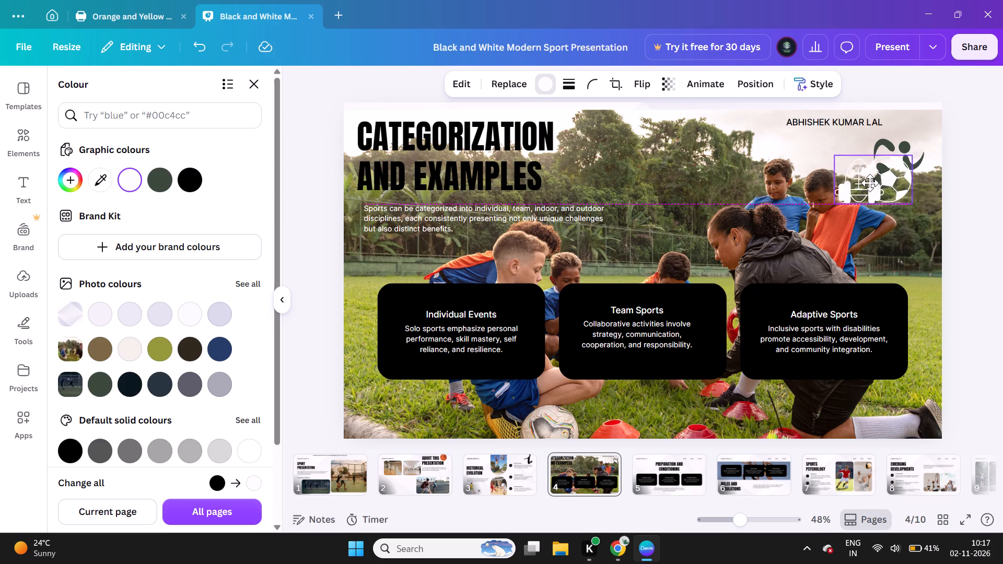
pyautogui.moveTo(870, 183); pyautogui.dragTo(883, 260)
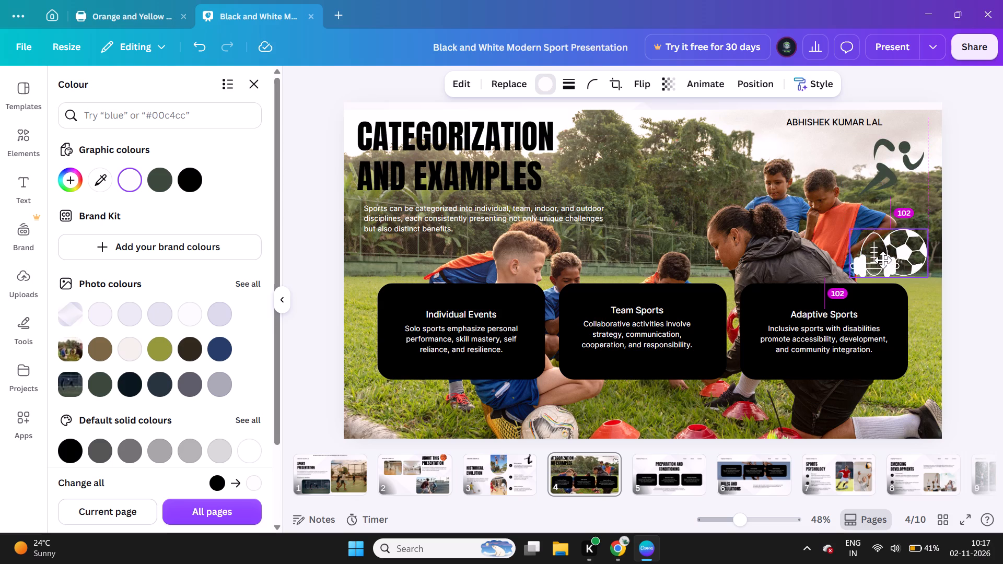
pyautogui.moveTo(883, 260); pyautogui.dragTo(416, 414)
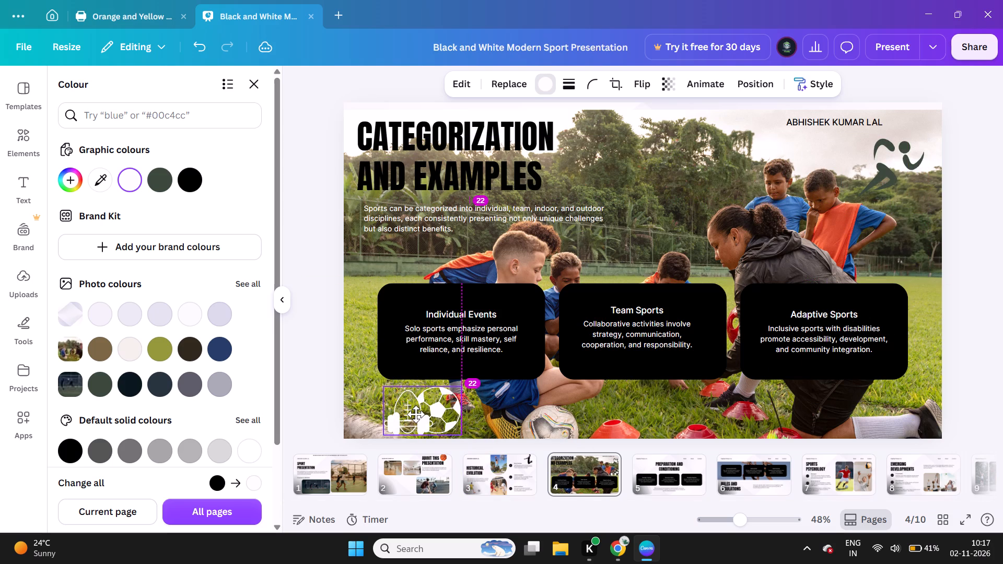
pyautogui.moveTo(416, 414); pyautogui.dragTo(419, 300)
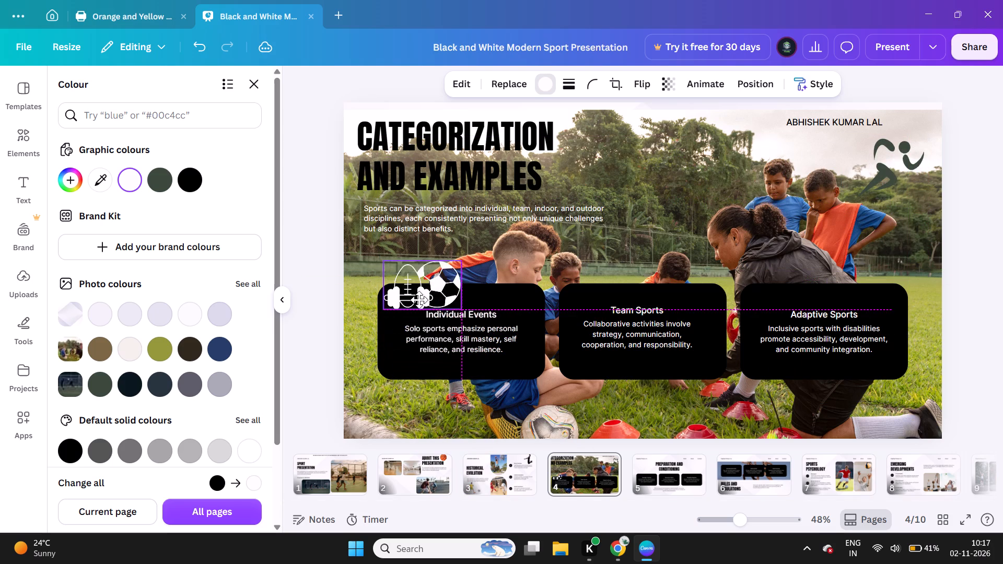
pyautogui.moveTo(419, 300); pyautogui.dragTo(610, 260)
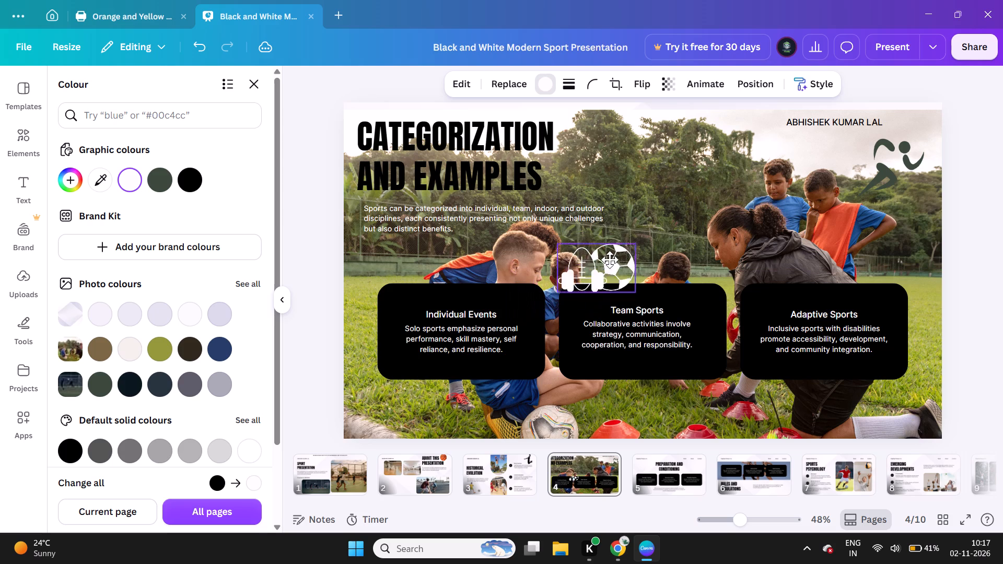
pyautogui.moveTo(610, 260); pyautogui.dragTo(630, 273)
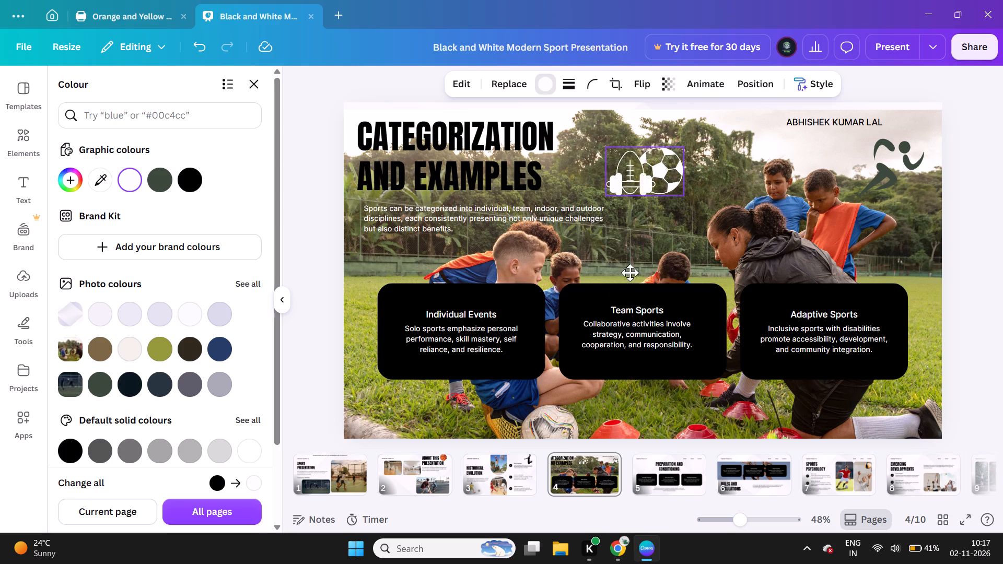
pyautogui.moveTo(630, 273); pyautogui.dragTo(383, 416)
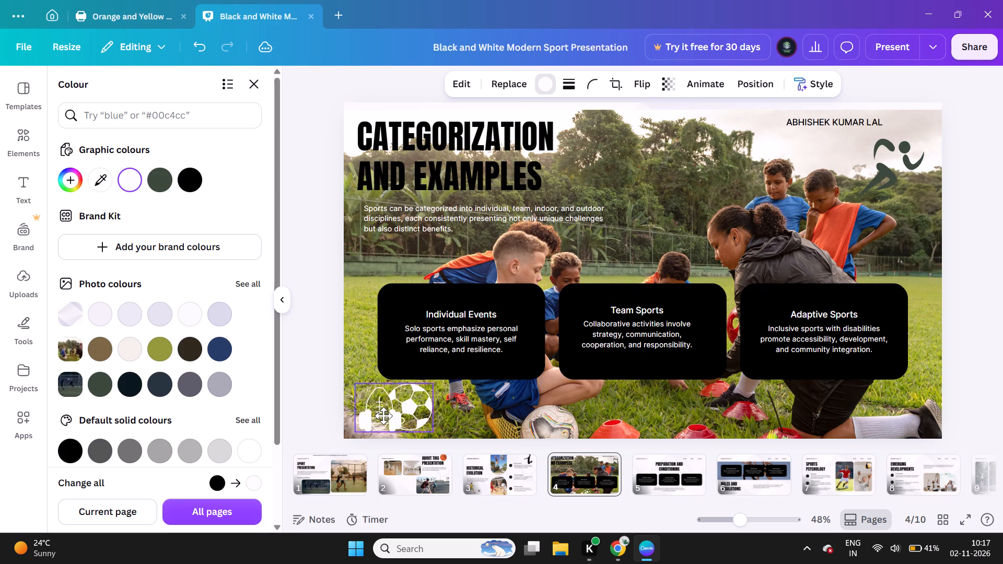
pyautogui.moveTo(383, 416); pyautogui.dragTo(384, 414)
# Set the colour of the dumbbell and balls graphic in the slide's lower left corner to black.
pyautogui.click(354, 269)
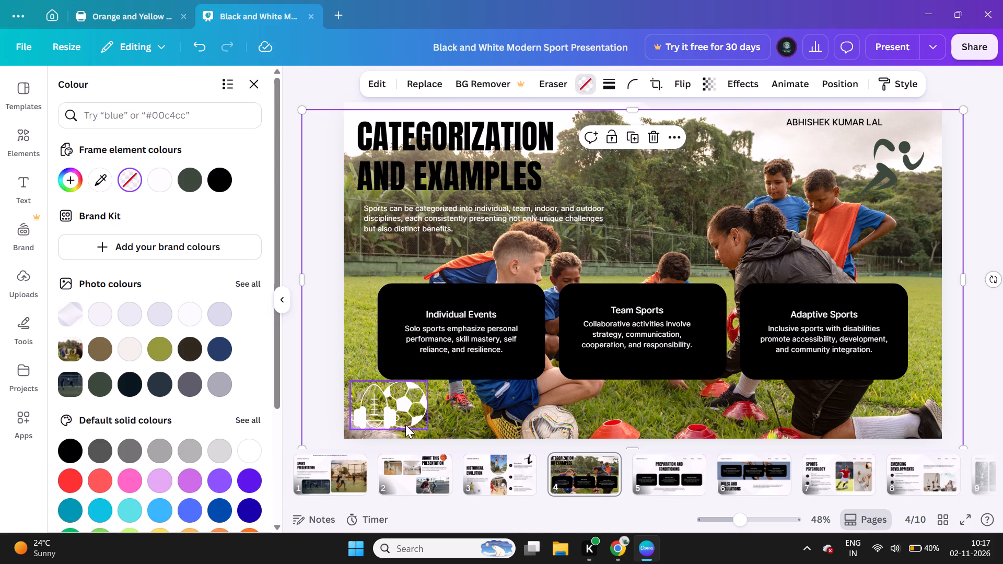
pyautogui.click(391, 402)
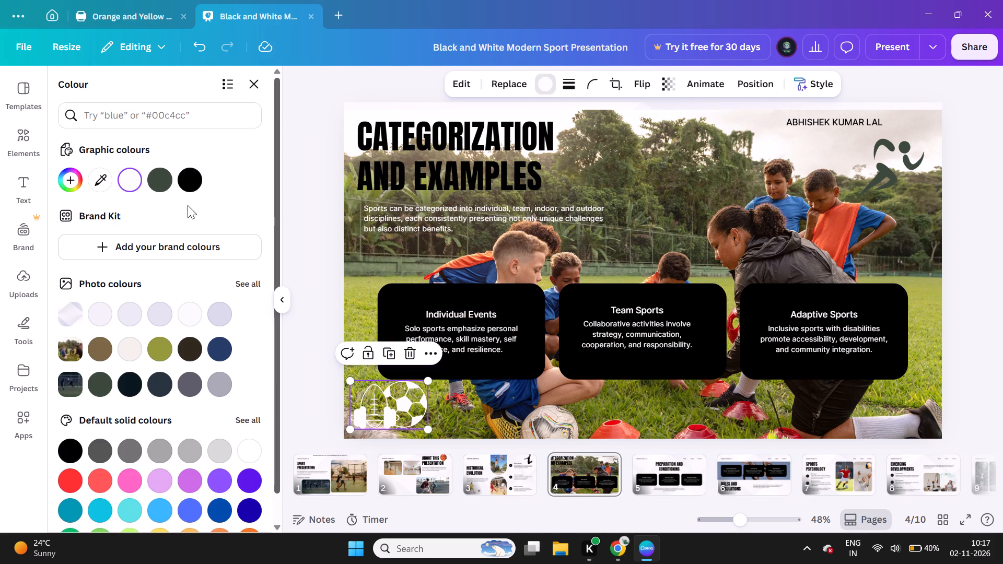
pyautogui.click(186, 175)
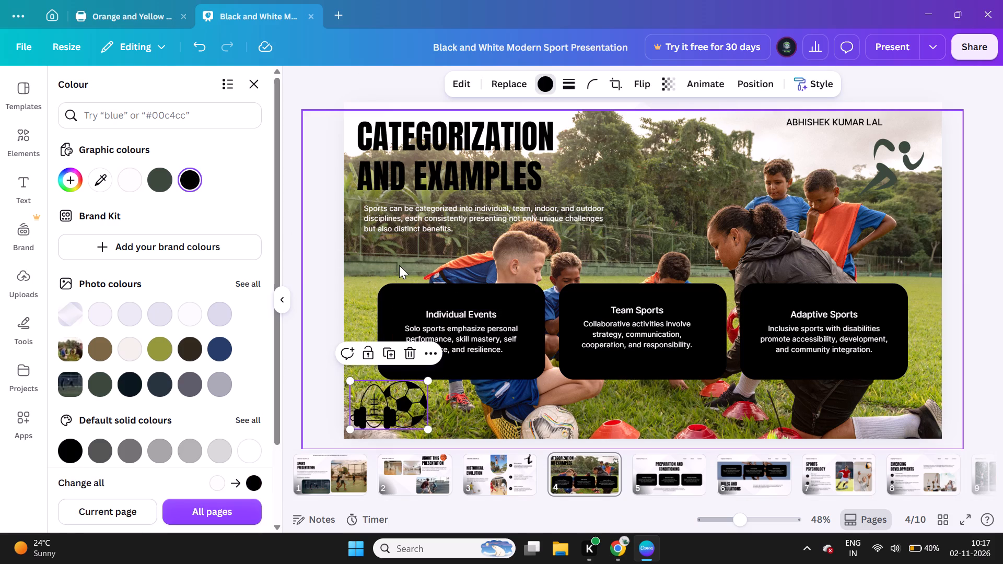
pyautogui.click(355, 247)
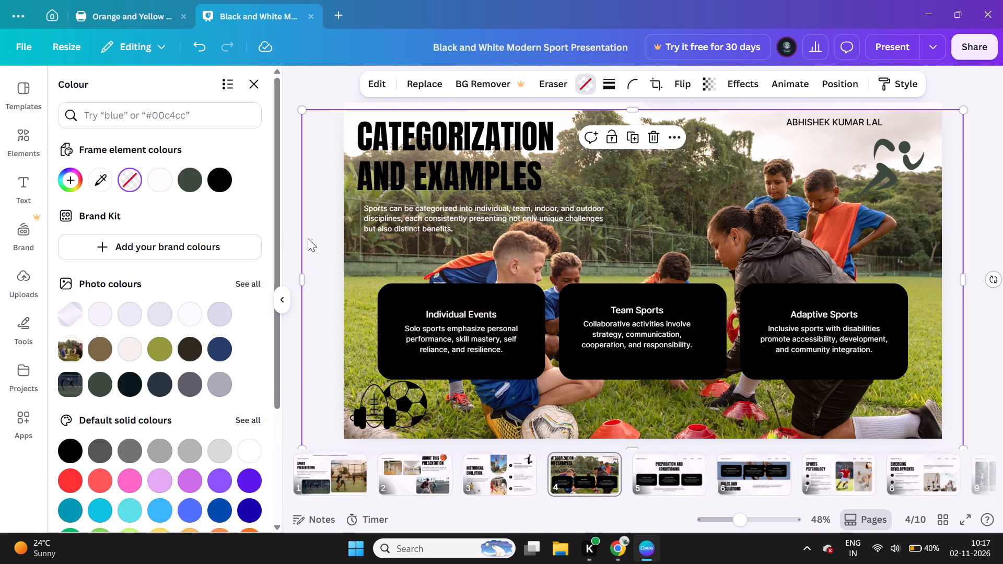
pyautogui.click(320, 238)
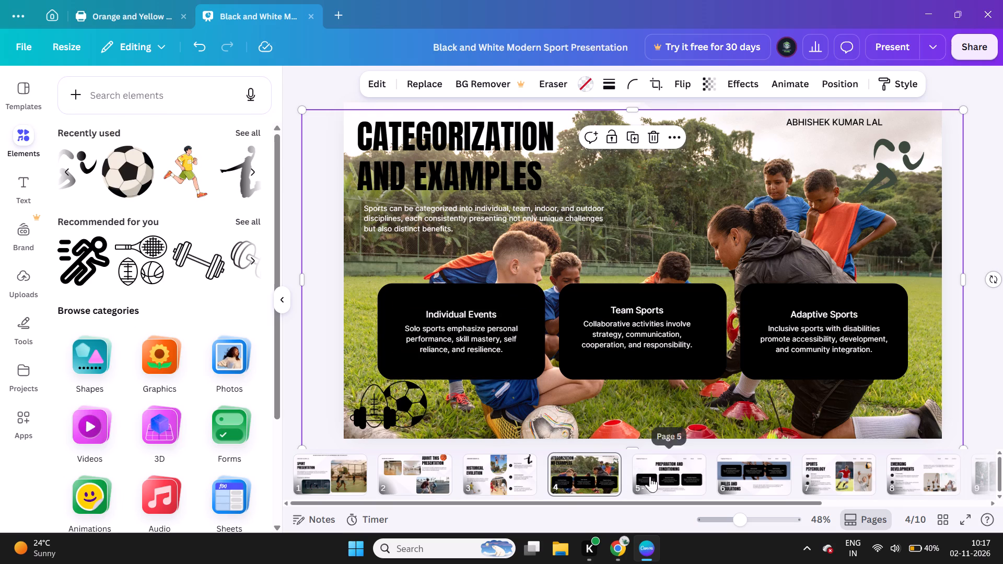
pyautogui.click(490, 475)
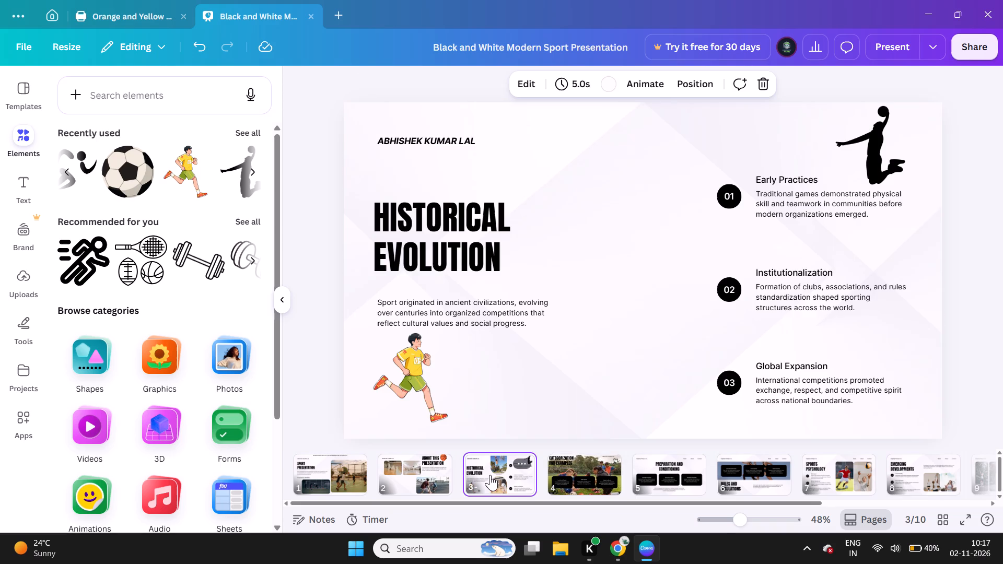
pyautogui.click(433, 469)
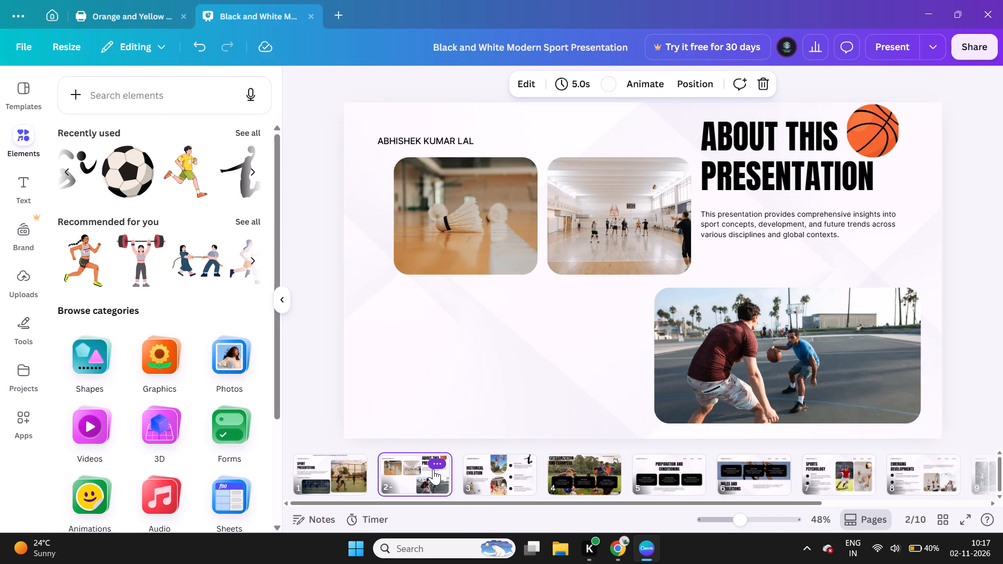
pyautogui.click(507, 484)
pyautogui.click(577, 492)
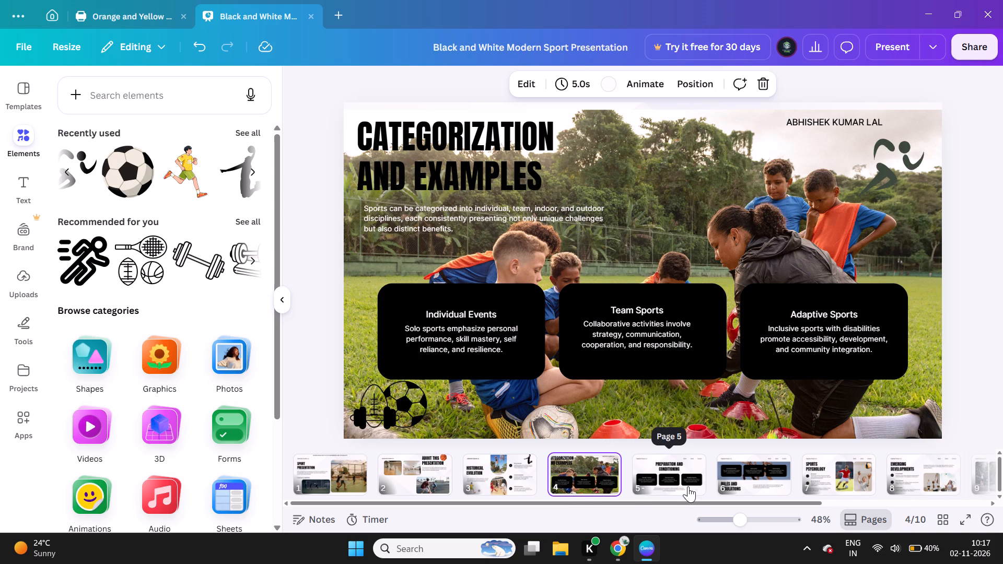
# Remove the Home, About and Contact labels from the "Preparation and Conditioning" slide.
pyautogui.click(688, 486)
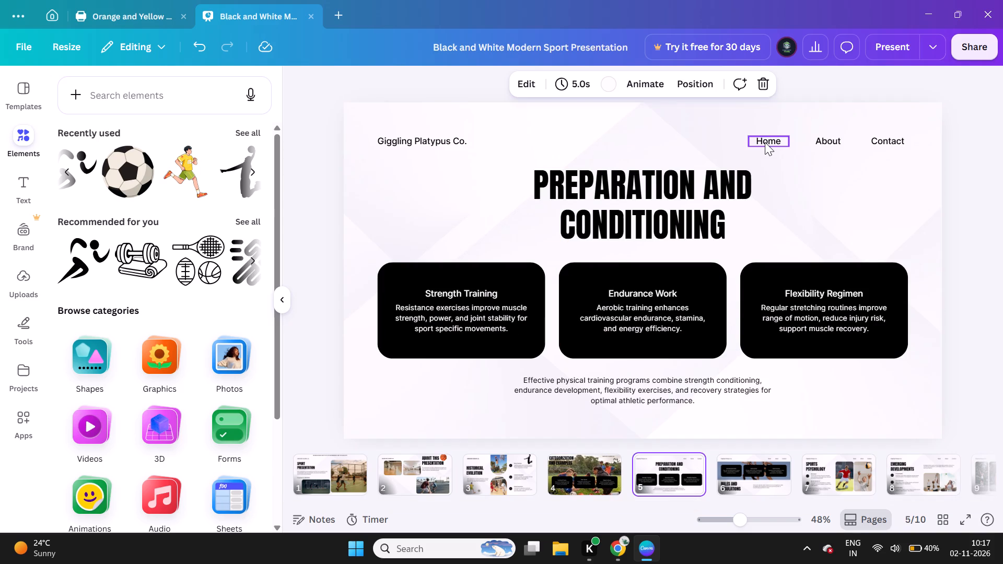
pyautogui.moveTo(765, 142); pyautogui.dragTo(993, 163)
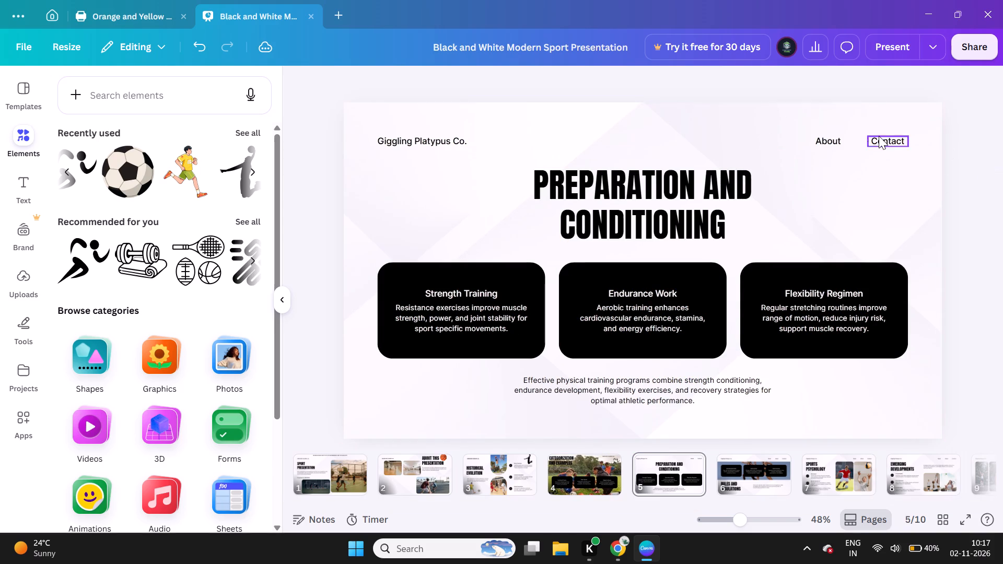
pyautogui.moveTo(832, 143); pyautogui.dragTo(953, 184)
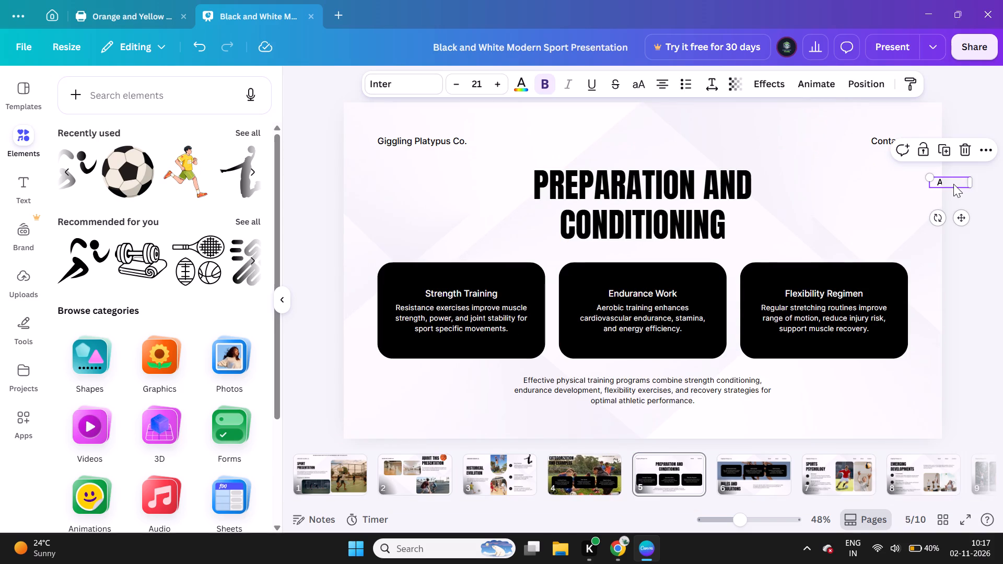
pyautogui.moveTo(954, 180); pyautogui.dragTo(974, 181)
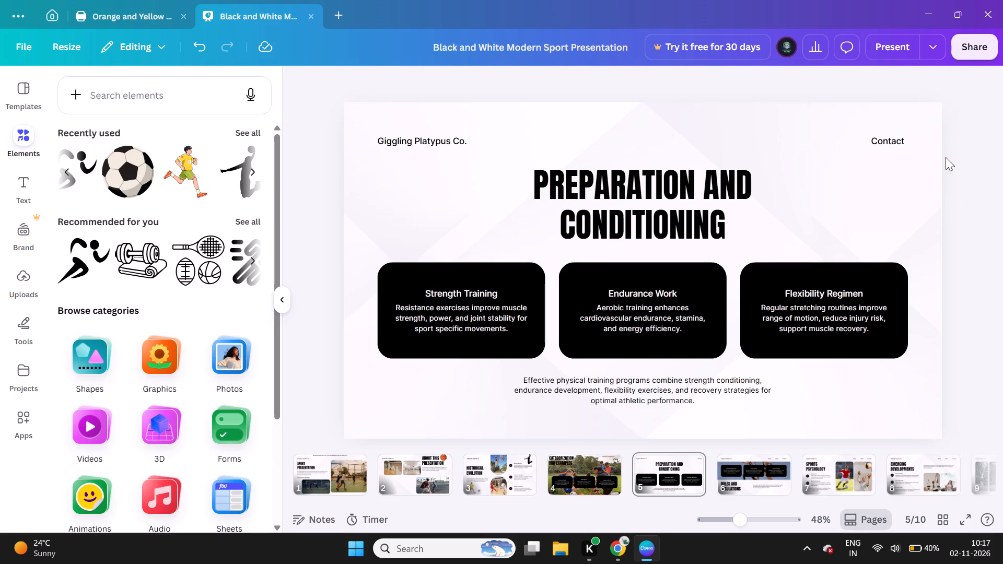
pyautogui.moveTo(883, 134); pyautogui.dragTo(885, 139)
pyautogui.moveTo(885, 139); pyautogui.dragTo(994, 166)
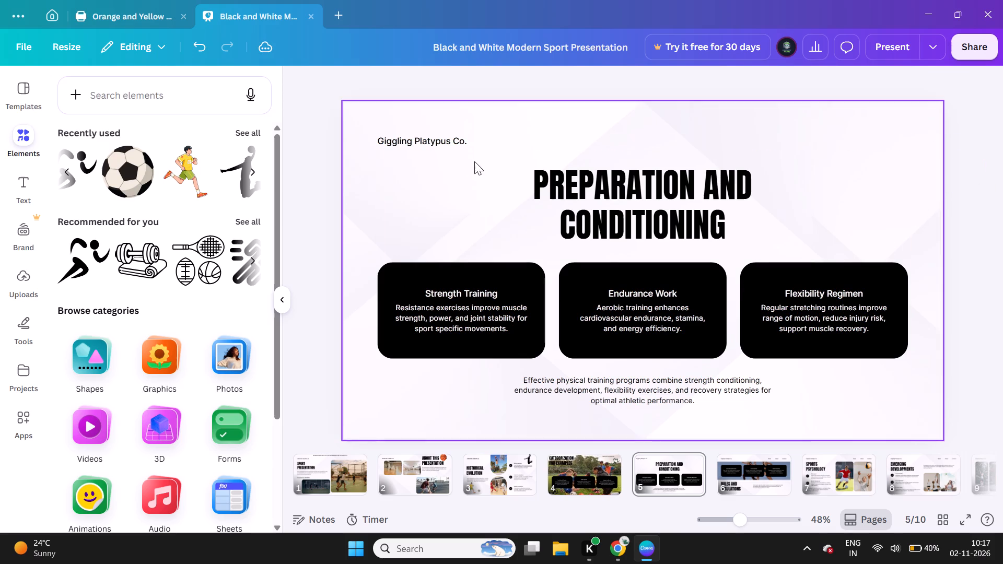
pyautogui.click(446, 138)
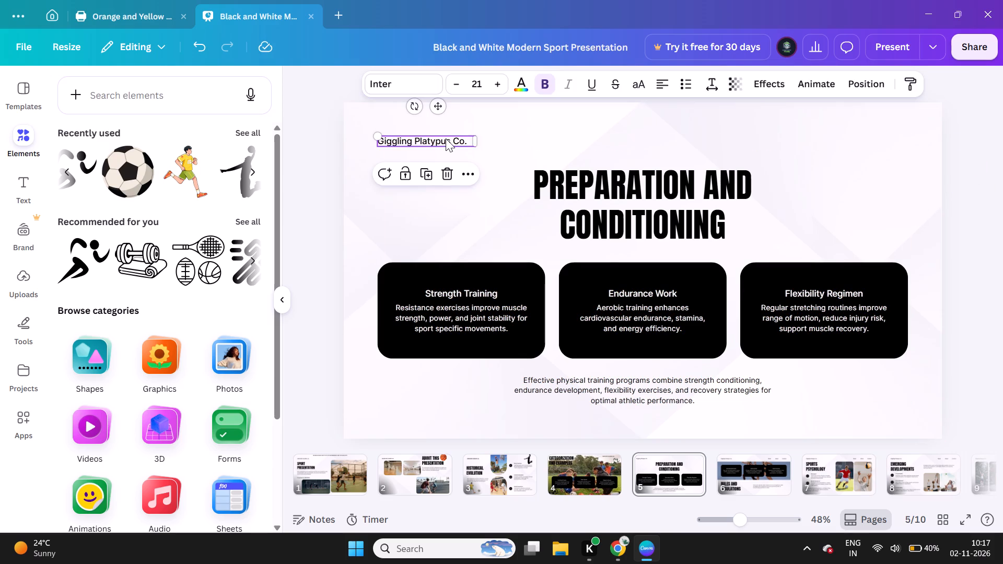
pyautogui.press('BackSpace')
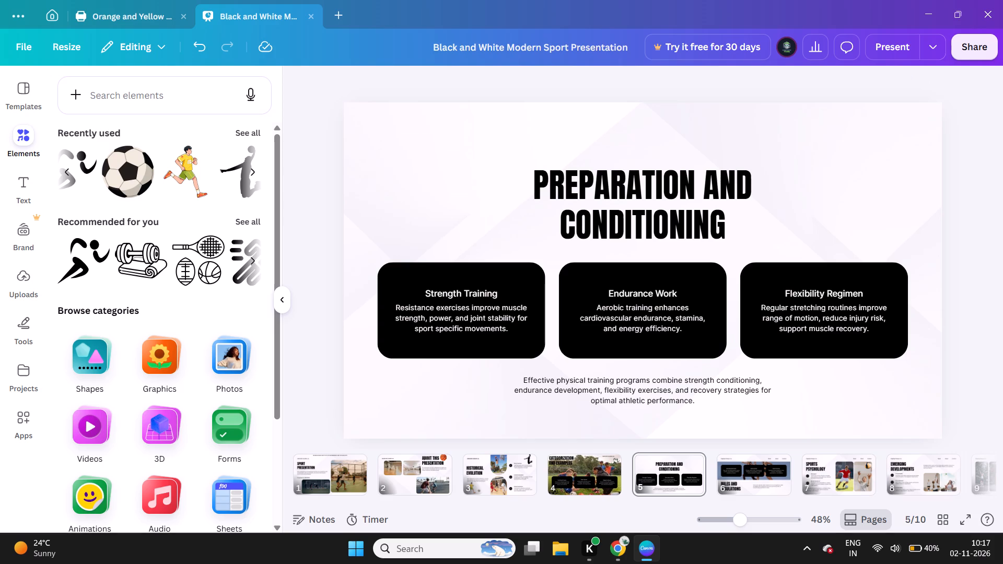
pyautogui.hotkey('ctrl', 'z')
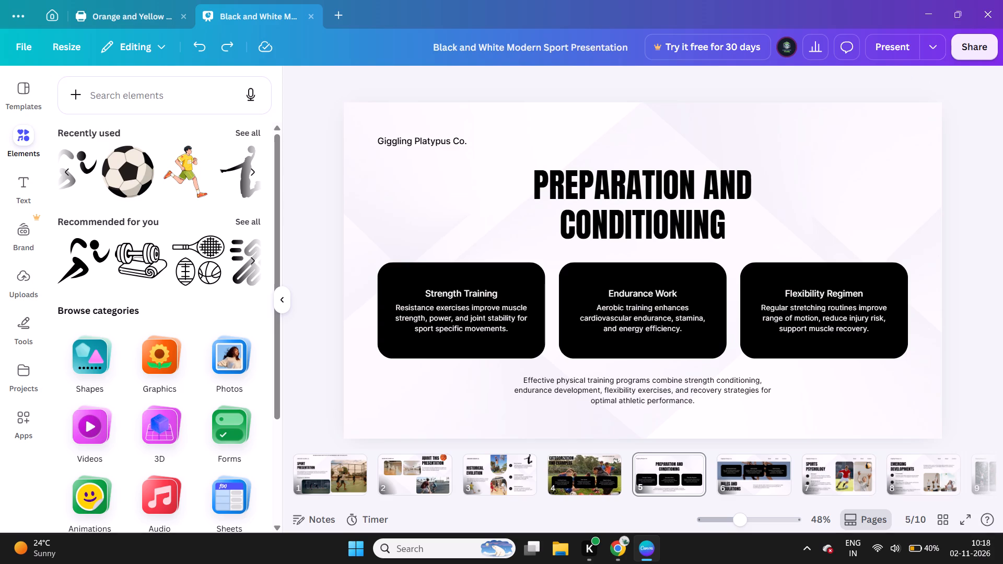
# Replace the "Giggling Platypus Co." placeholder on the "Preparation and Conditioning" slide with the presenter's name in capitals.
pyautogui.click(392, 142)
pyautogui.click(392, 142)
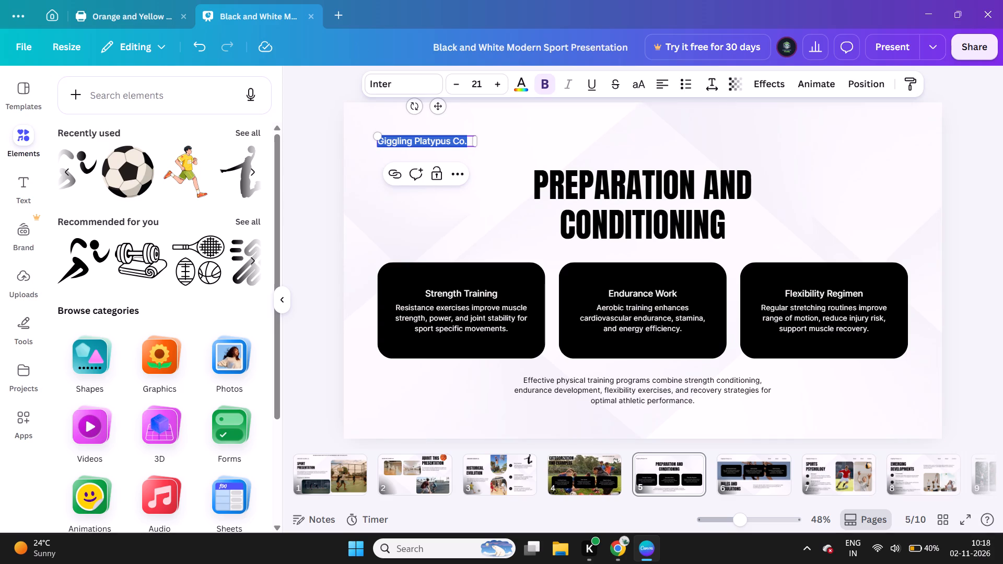
pyautogui.press('BackSpace')
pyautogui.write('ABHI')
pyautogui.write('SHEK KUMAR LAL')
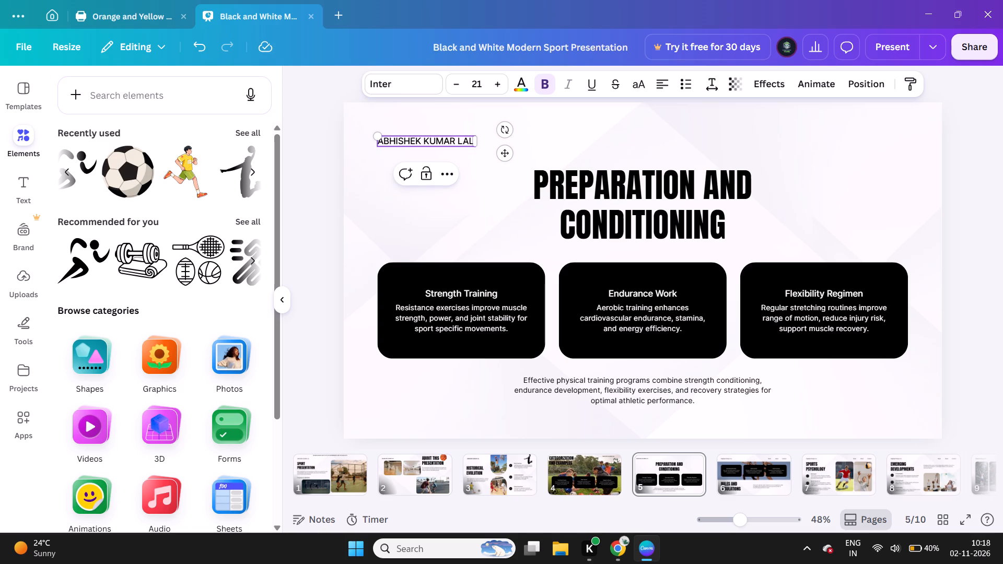
pyautogui.click(546, 136)
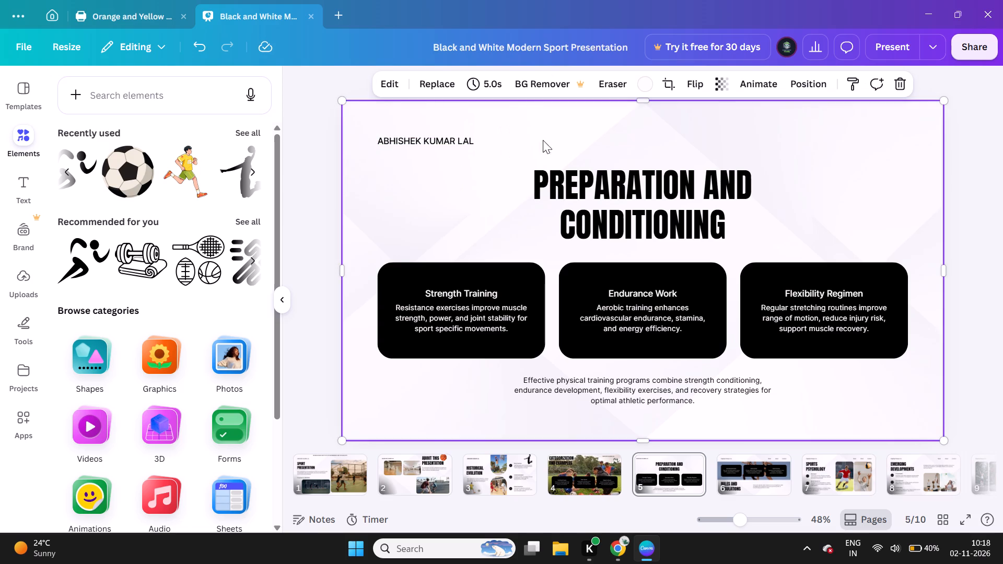
# Move the presenter's name slightly up and inward in the upper left corner of the "Preparation and Conditioning" slide.
pyautogui.click(445, 140)
pyautogui.moveTo(445, 140); pyautogui.dragTo(484, 136)
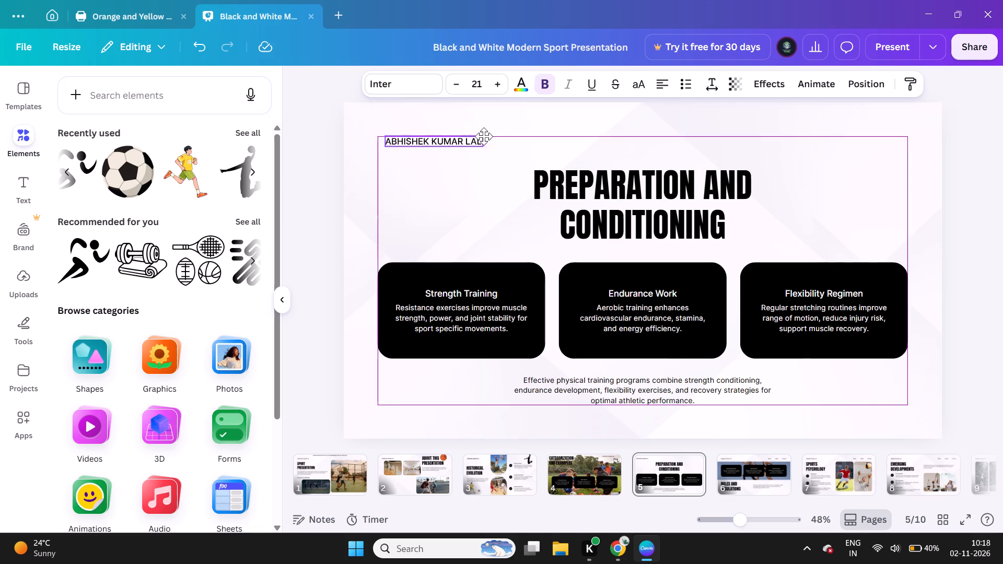
pyautogui.moveTo(484, 136); pyautogui.dragTo(901, 133)
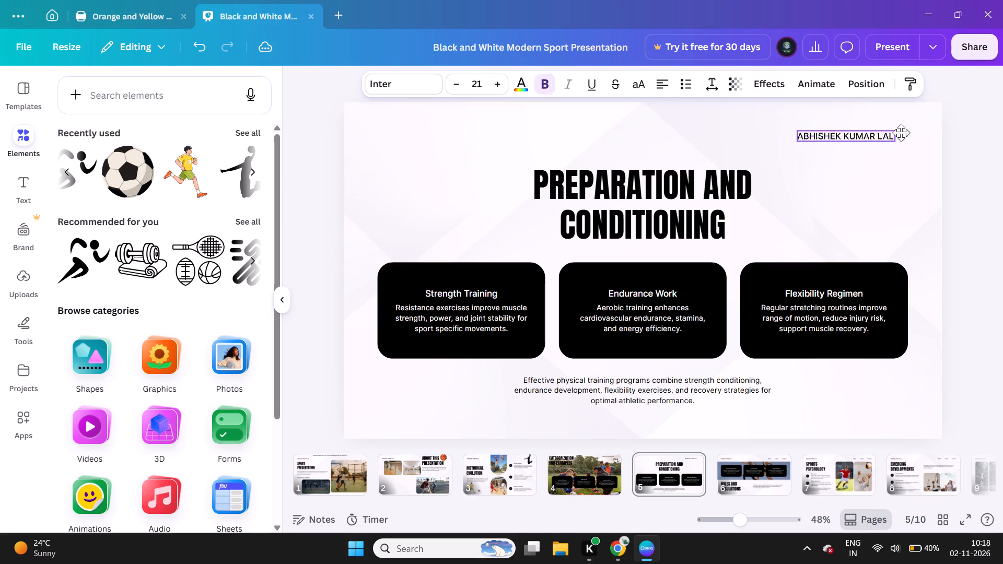
pyautogui.moveTo(901, 133); pyautogui.dragTo(453, 134)
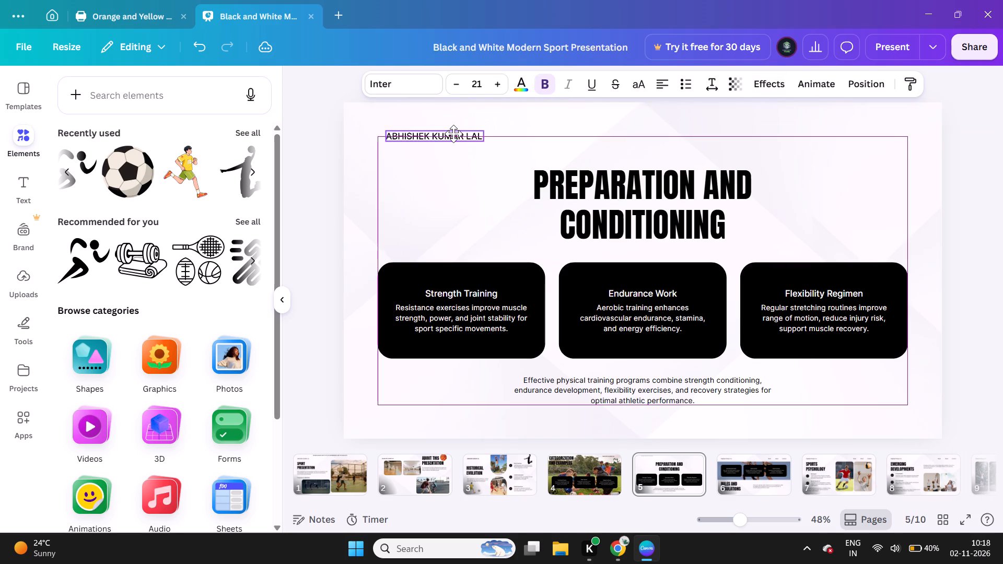
pyautogui.moveTo(453, 134); pyautogui.dragTo(457, 143)
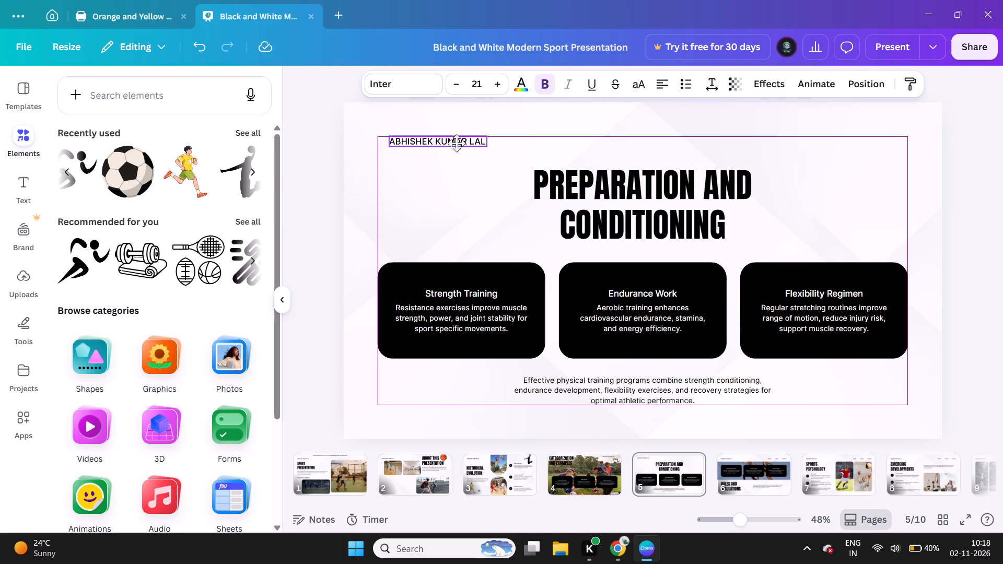
pyautogui.moveTo(457, 143); pyautogui.dragTo(452, 132)
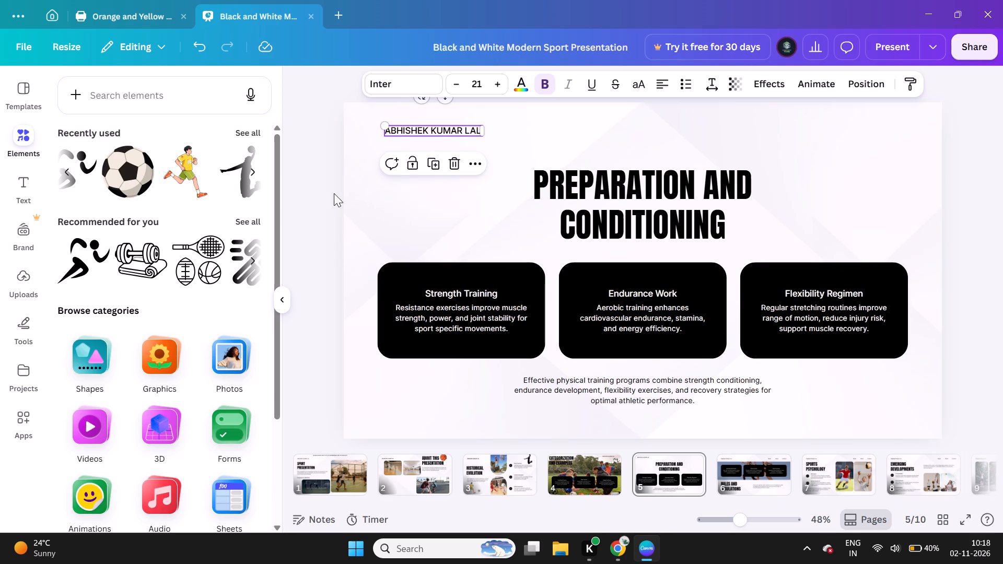
pyautogui.click(311, 193)
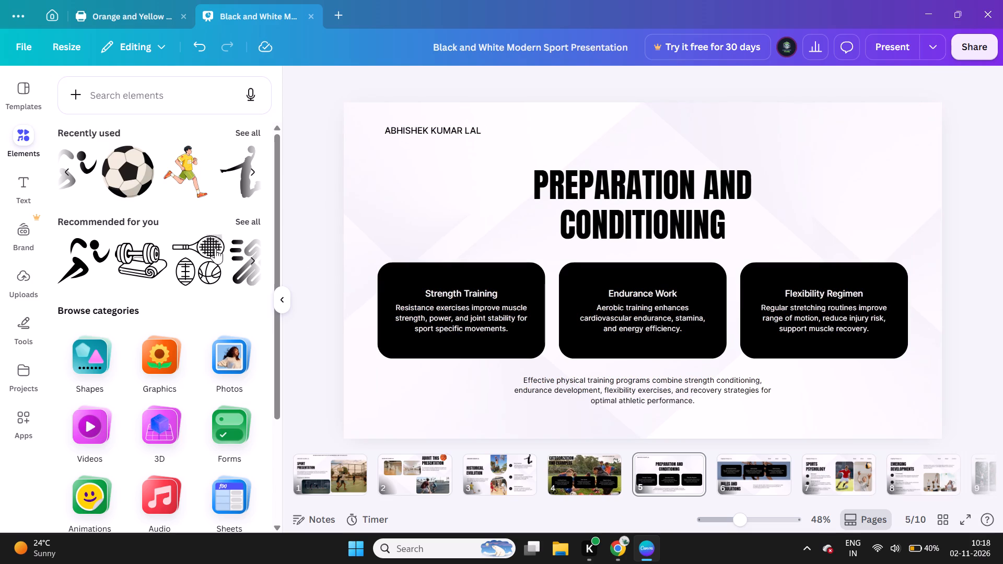
# Add the hanging boxing gloves graphic to the slide, shrink it and place it above the "Flexibility Regimen" card.
pyautogui.hscroll(-5, 203, 258)
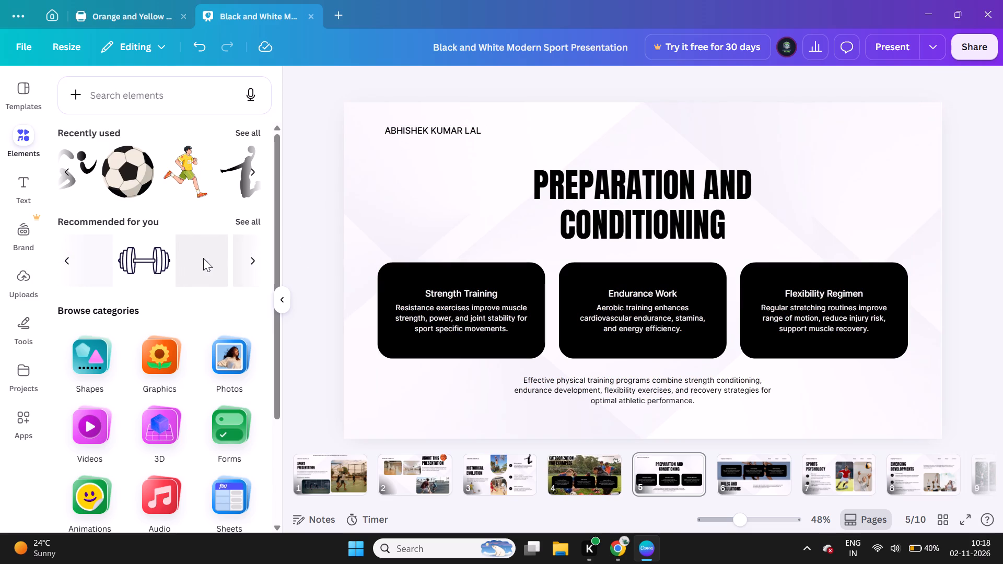
pyautogui.hscroll(-1, 203, 258)
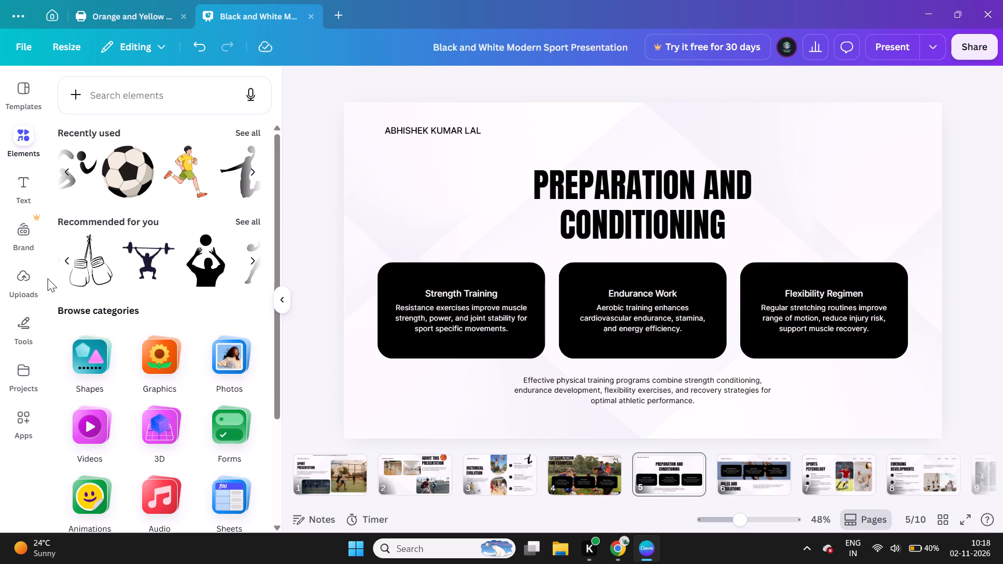
pyautogui.click(94, 266)
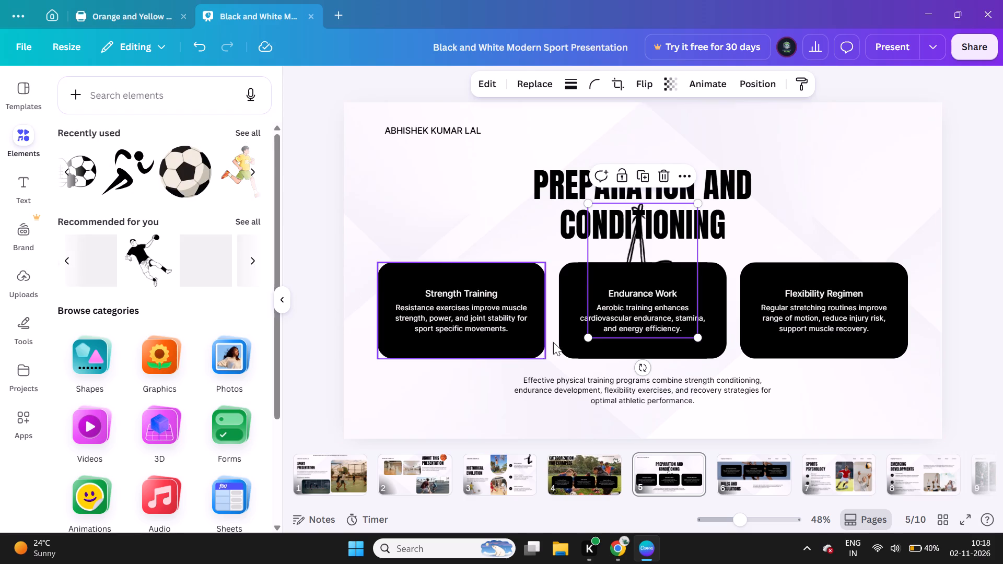
pyautogui.moveTo(586, 337); pyautogui.dragTo(645, 268)
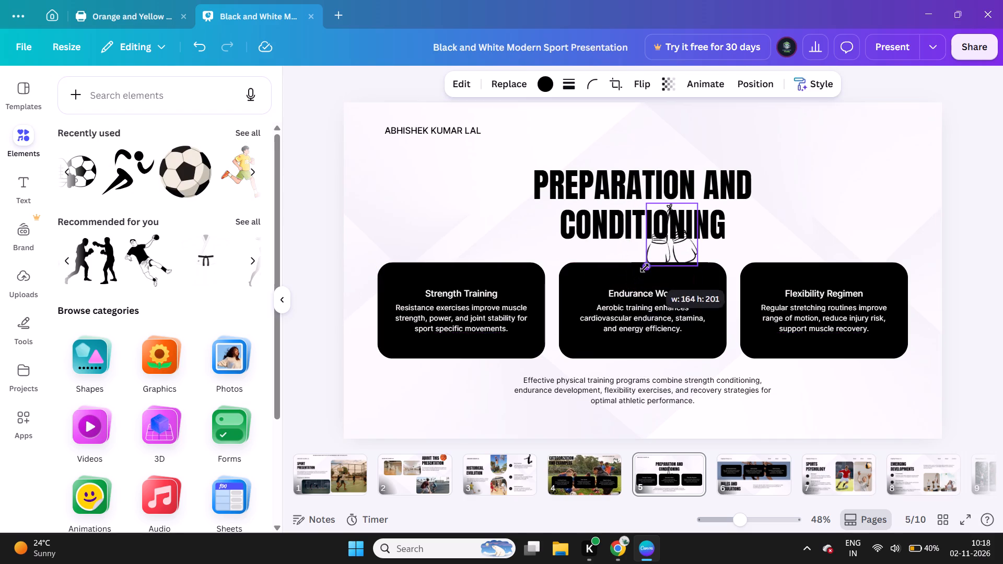
pyautogui.moveTo(645, 268); pyautogui.dragTo(643, 269)
pyautogui.moveTo(683, 237); pyautogui.dragTo(858, 154)
pyautogui.moveTo(872, 182); pyautogui.dragTo(887, 196)
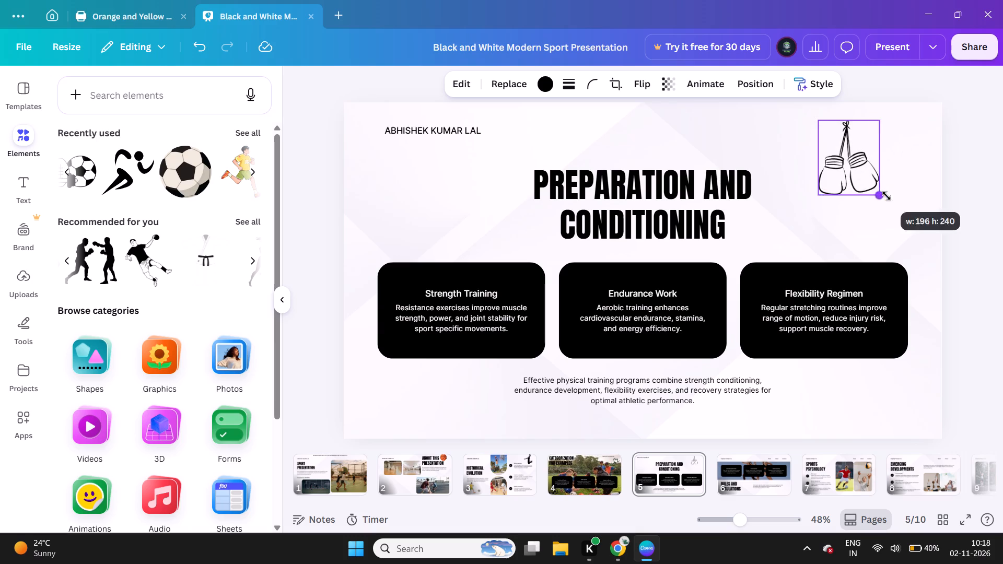
pyautogui.moveTo(887, 196); pyautogui.dragTo(889, 198)
pyautogui.click(923, 208)
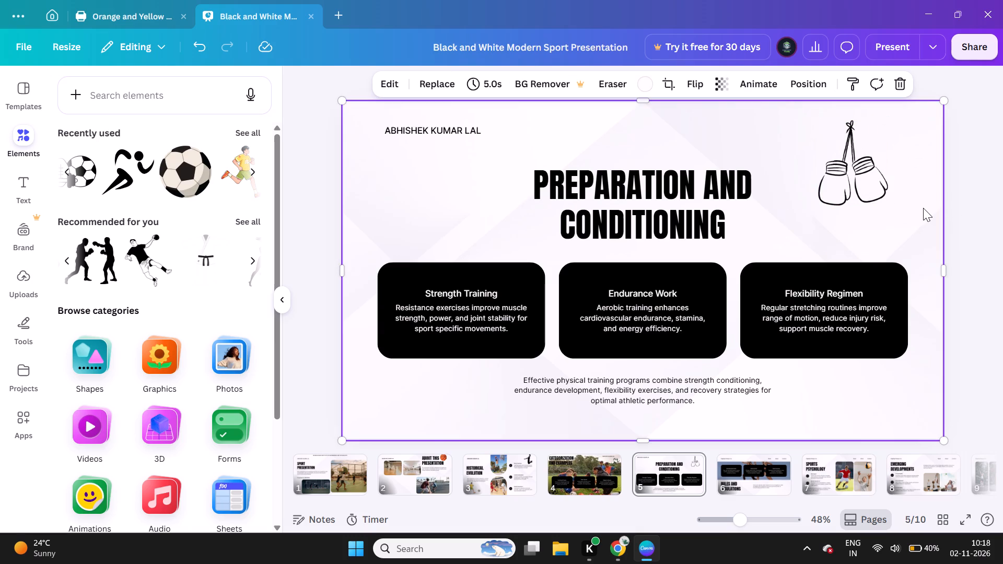
# Move the boxing gloves to hang from the slide's top edge, in line with the "Flexibility Regimen" card's right edge.
pyautogui.moveTo(866, 183); pyautogui.dragTo(888, 191)
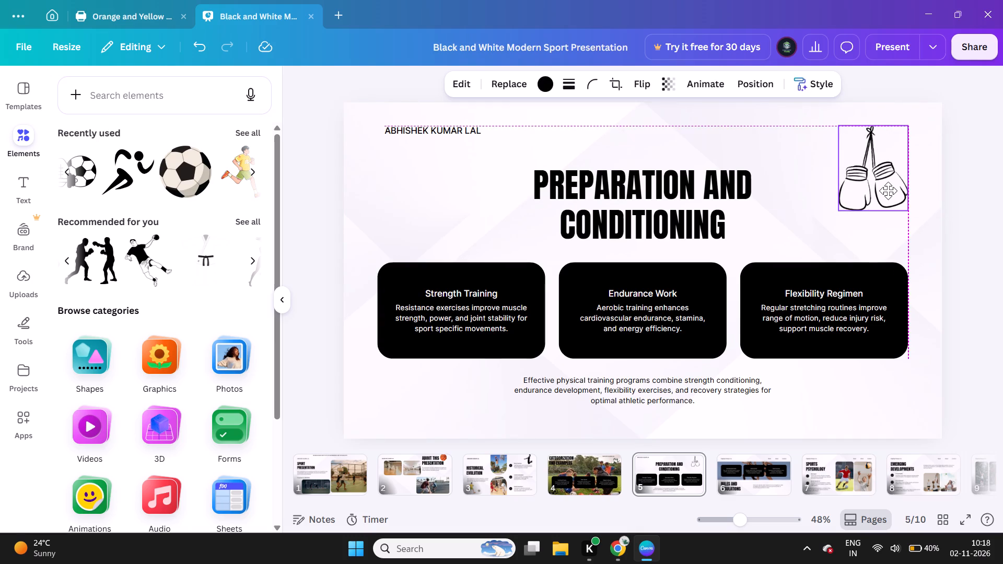
pyautogui.moveTo(888, 191); pyautogui.dragTo(882, 167)
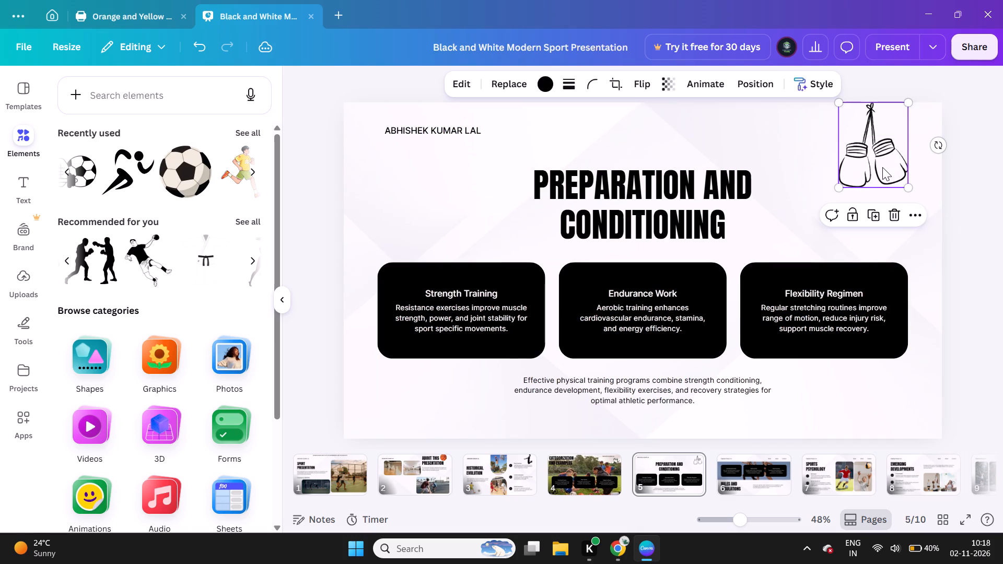
pyautogui.click(785, 184)
pyautogui.click(785, 184)
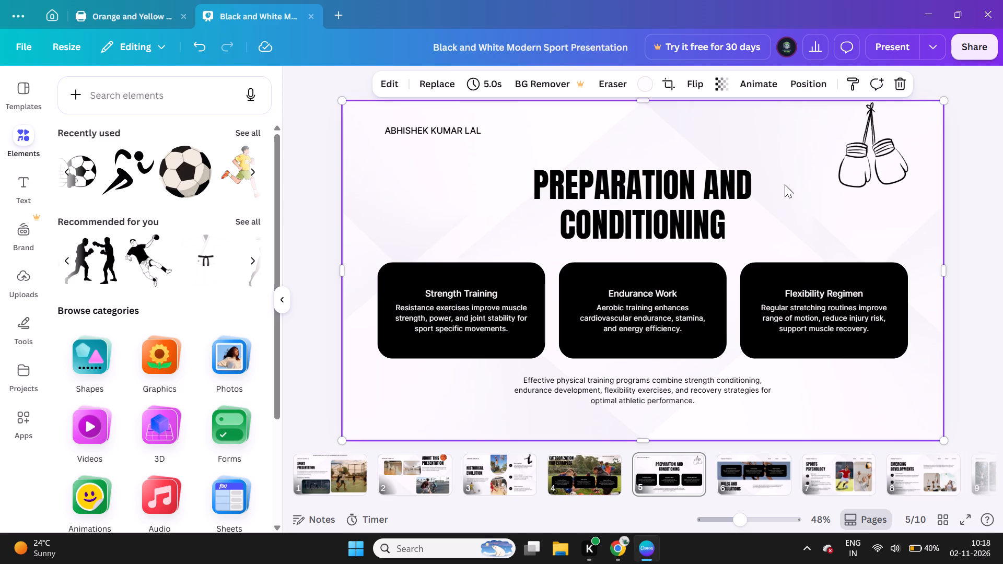
pyautogui.click(785, 184)
pyautogui.click(962, 191)
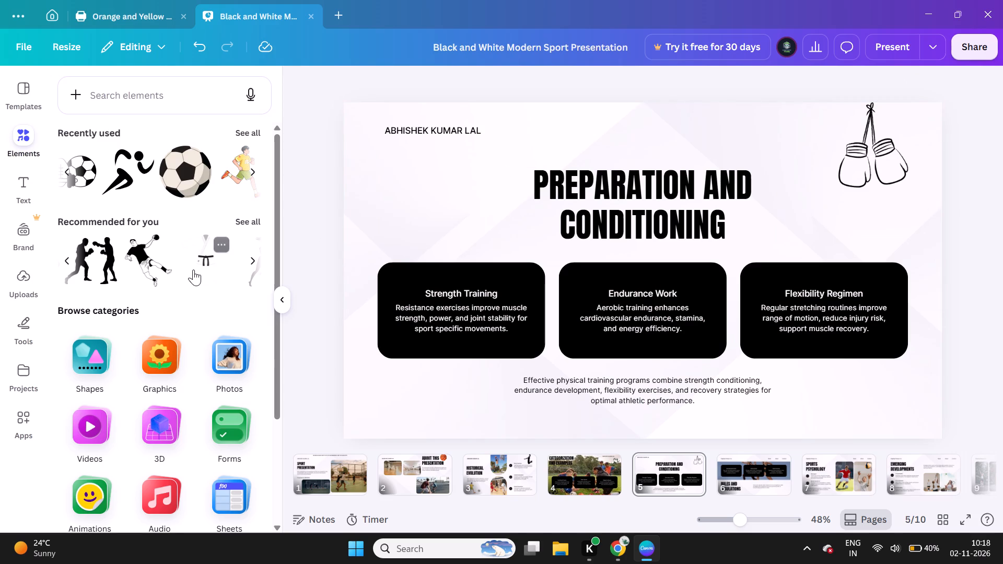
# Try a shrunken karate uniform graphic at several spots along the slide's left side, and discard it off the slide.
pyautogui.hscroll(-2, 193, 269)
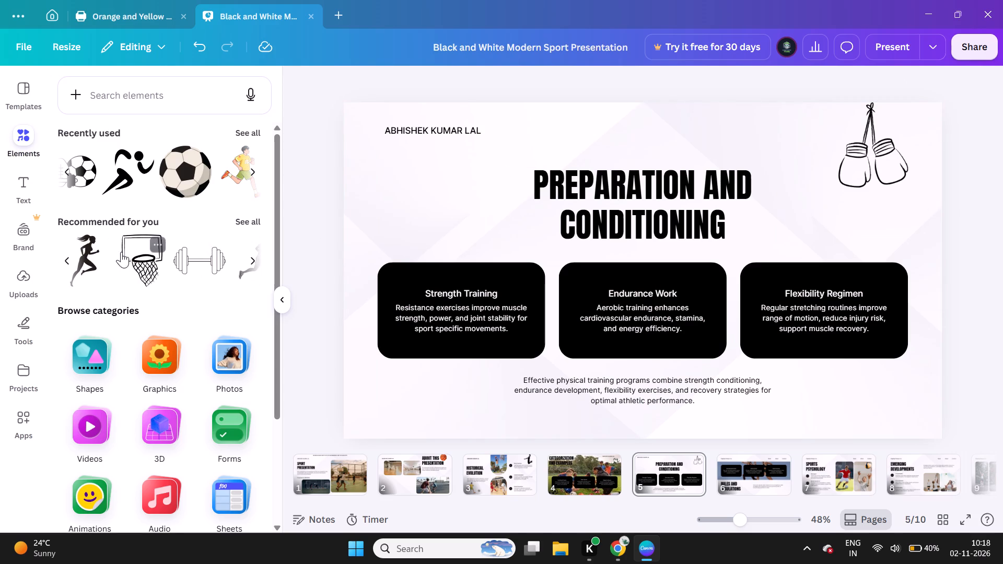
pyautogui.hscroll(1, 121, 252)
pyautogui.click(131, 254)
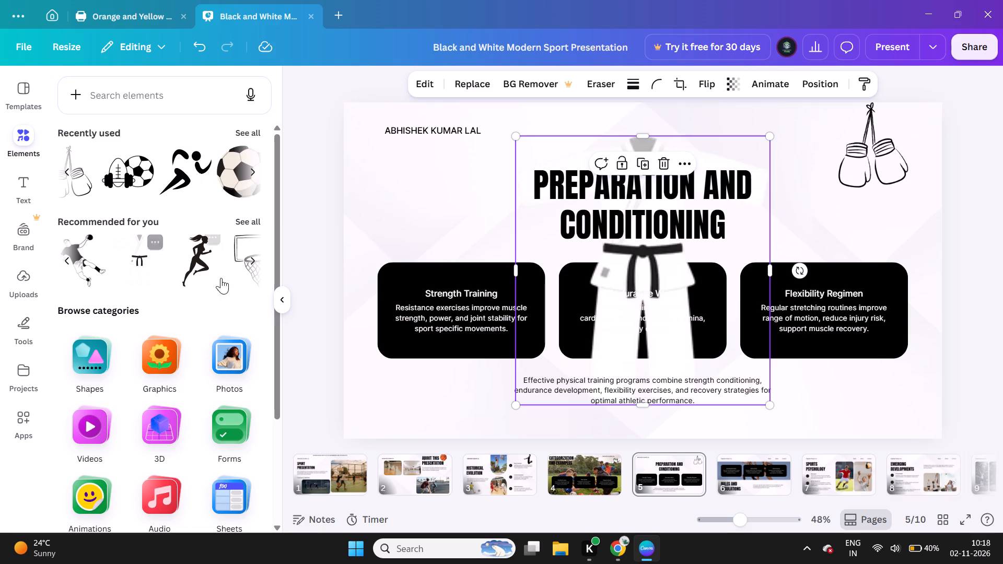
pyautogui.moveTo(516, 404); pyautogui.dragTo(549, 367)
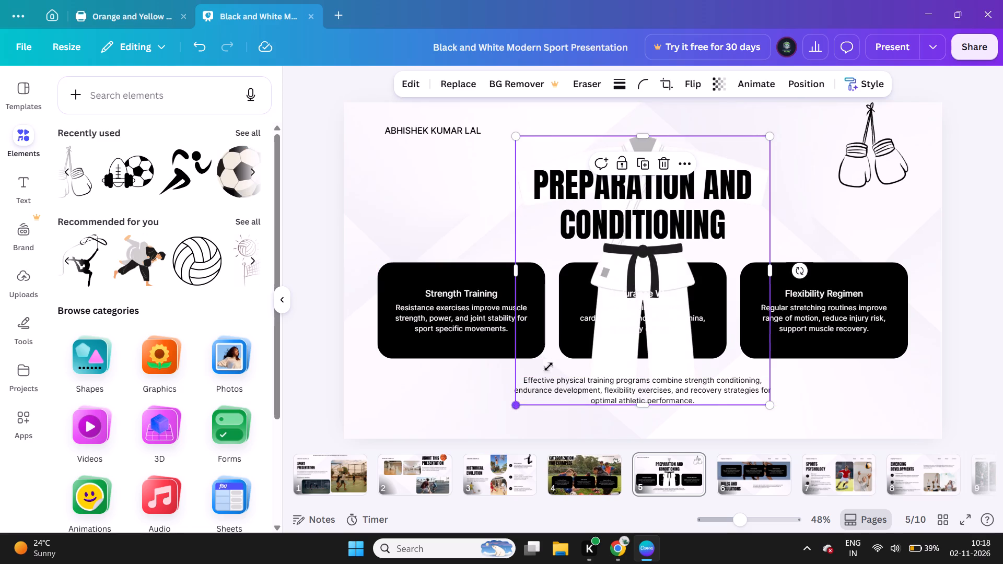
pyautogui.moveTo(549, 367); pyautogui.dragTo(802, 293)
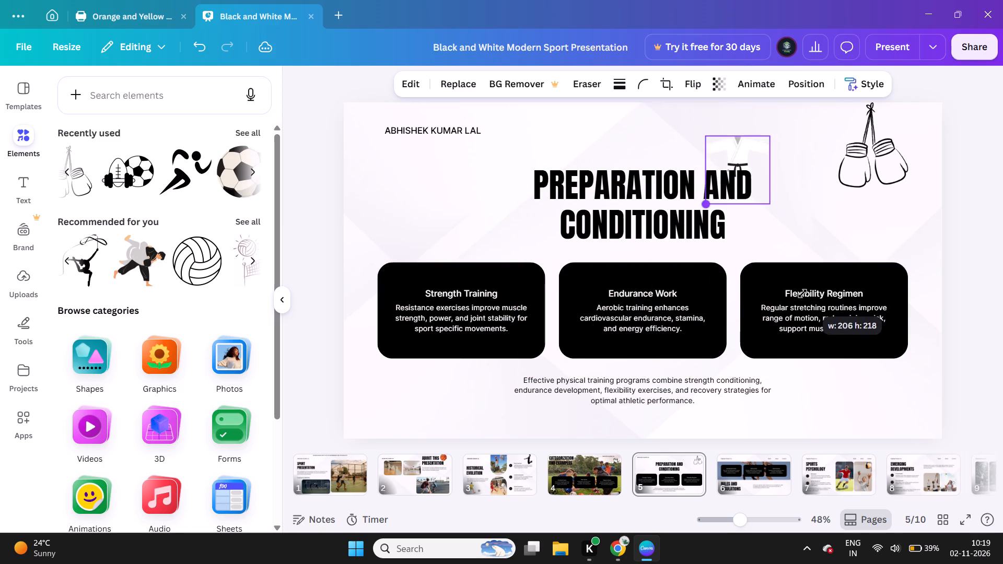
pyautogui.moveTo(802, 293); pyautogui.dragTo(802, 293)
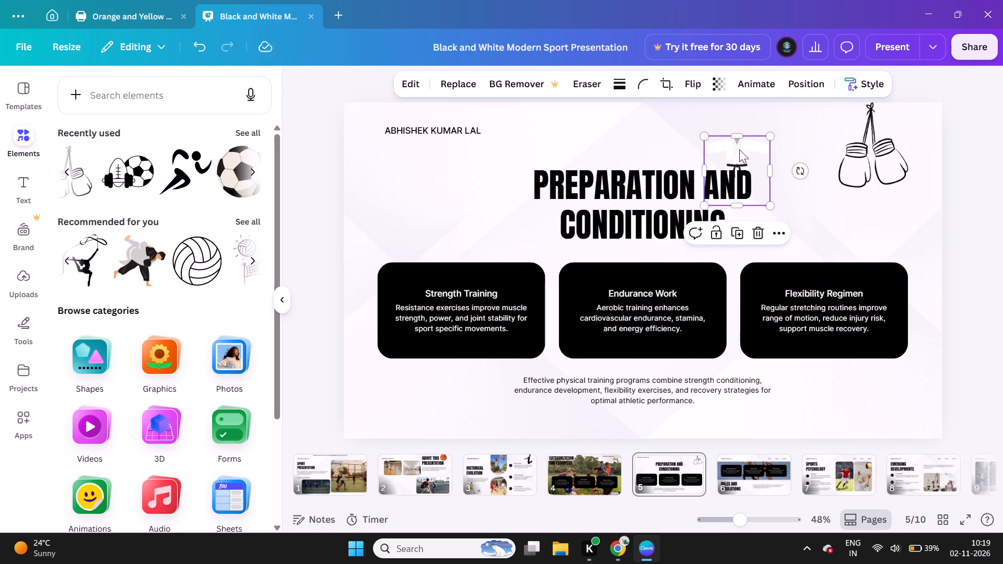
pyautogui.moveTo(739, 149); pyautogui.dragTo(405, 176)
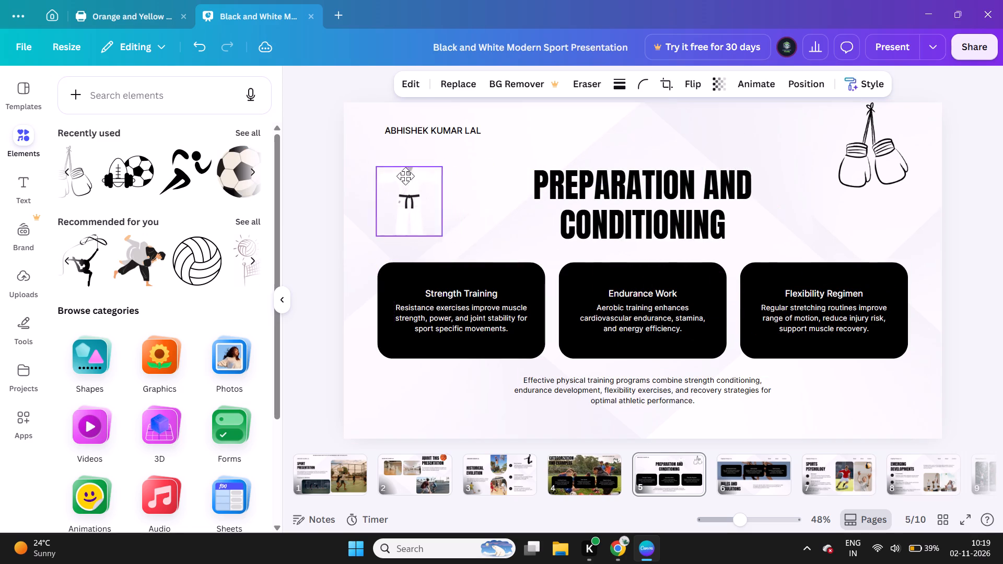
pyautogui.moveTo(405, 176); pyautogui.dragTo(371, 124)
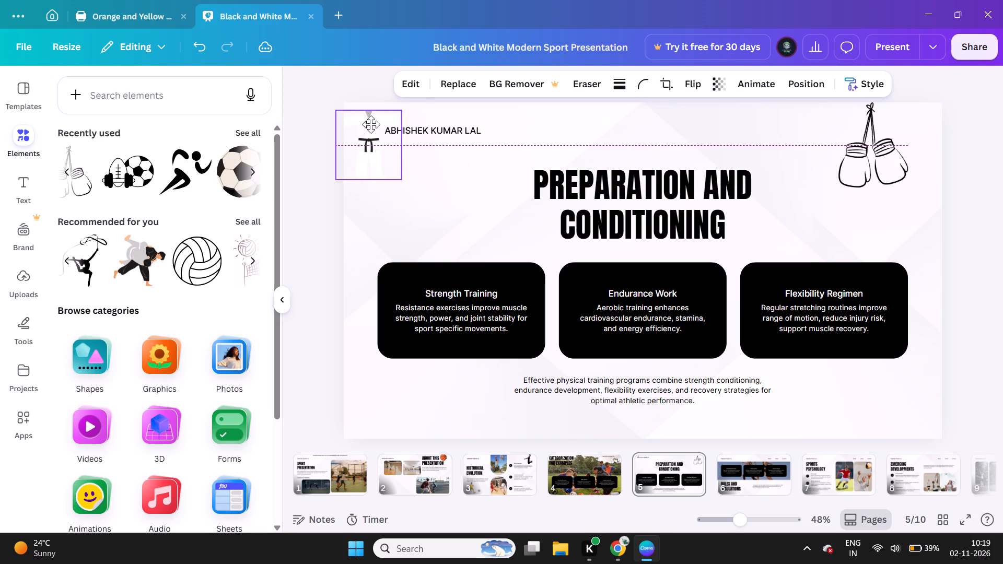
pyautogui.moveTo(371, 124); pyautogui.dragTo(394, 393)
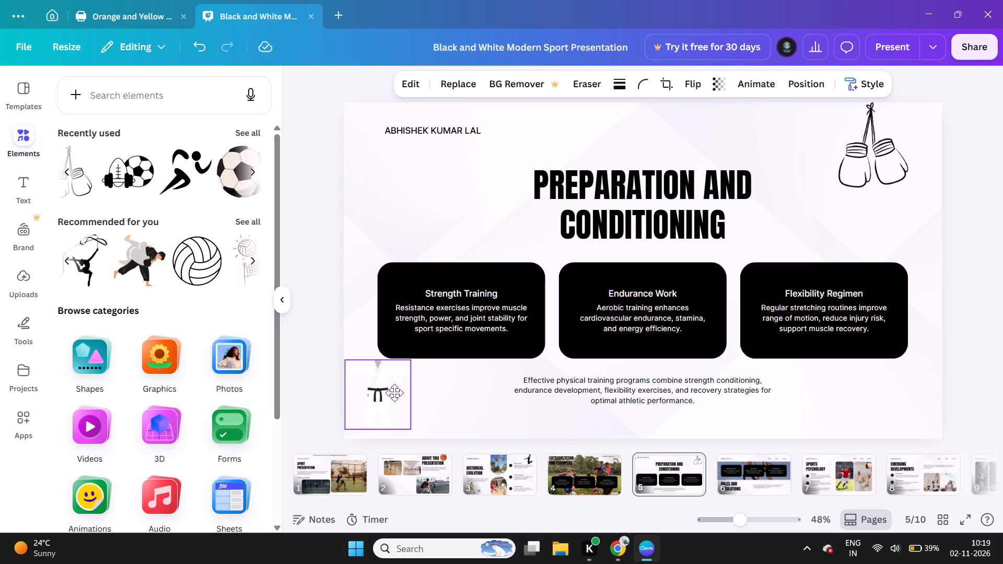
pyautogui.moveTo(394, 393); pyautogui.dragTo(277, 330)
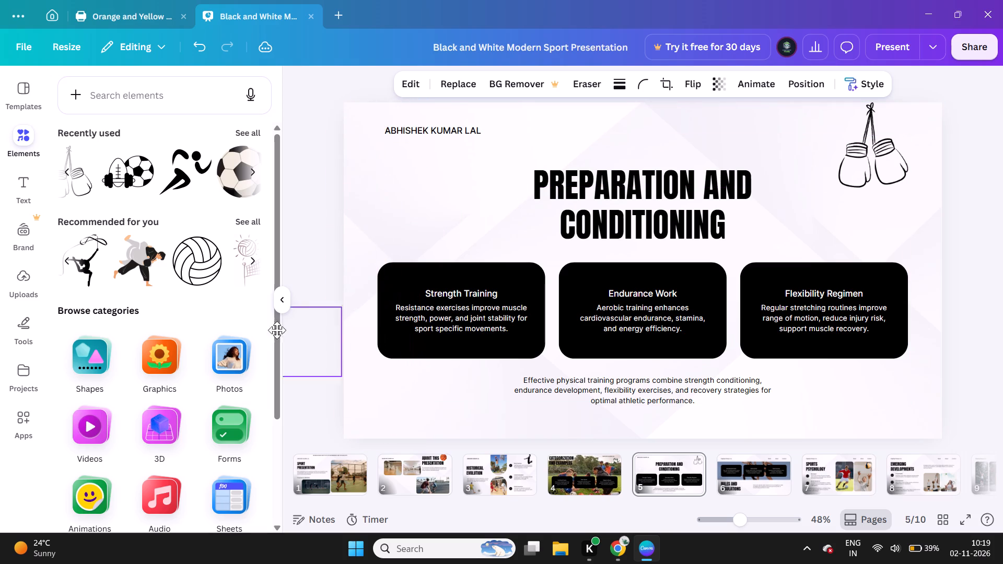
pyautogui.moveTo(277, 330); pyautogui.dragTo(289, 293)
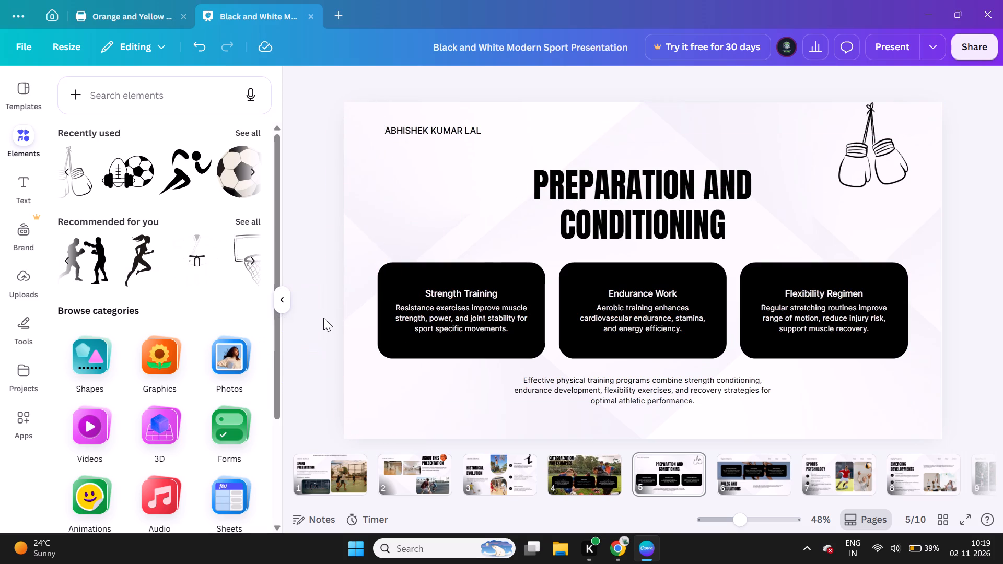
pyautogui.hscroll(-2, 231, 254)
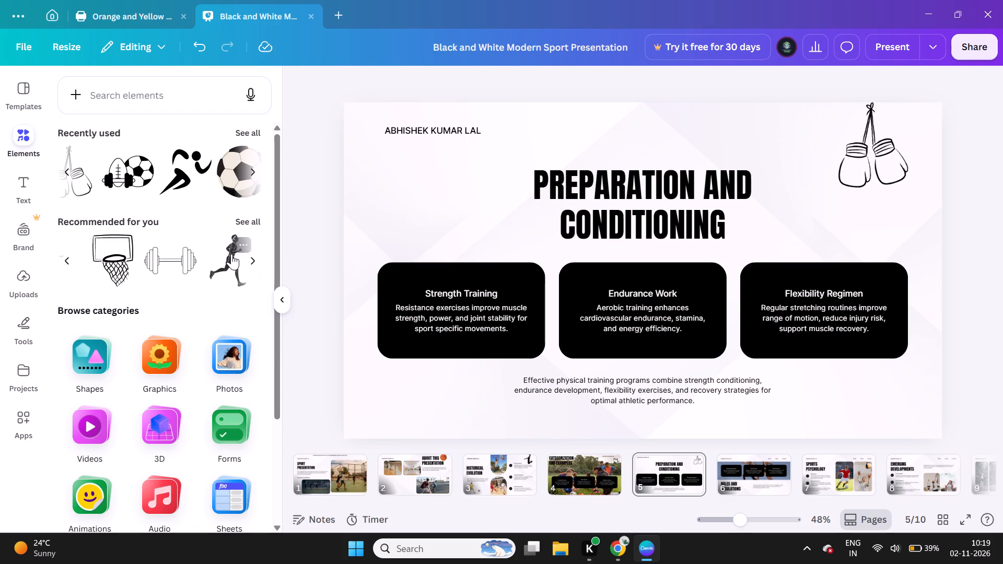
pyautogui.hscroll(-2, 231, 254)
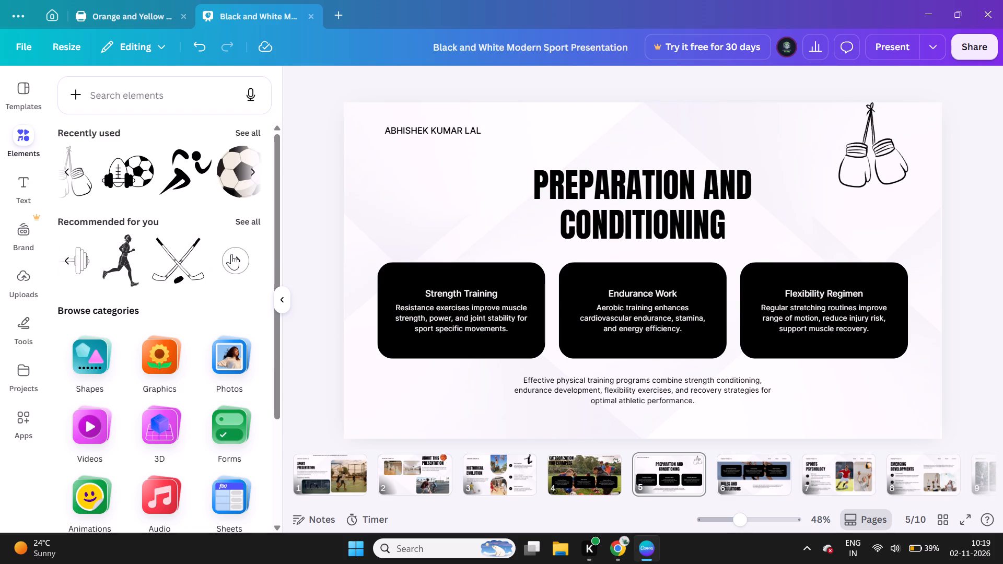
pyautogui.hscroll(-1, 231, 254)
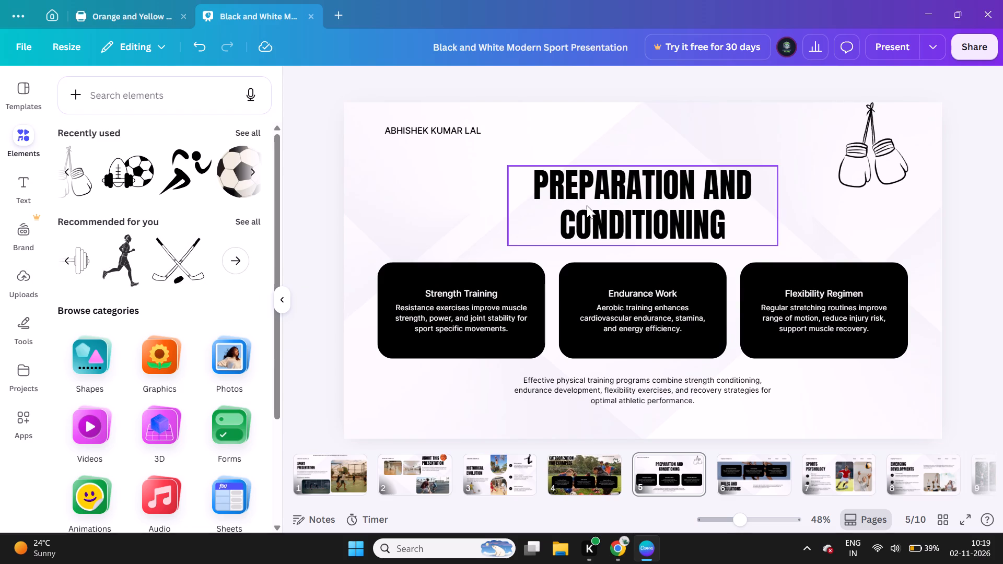
# Shift the "Preparation and Conditioning" title slightly to the left, keeping it at the same height above the cards.
pyautogui.click(587, 205)
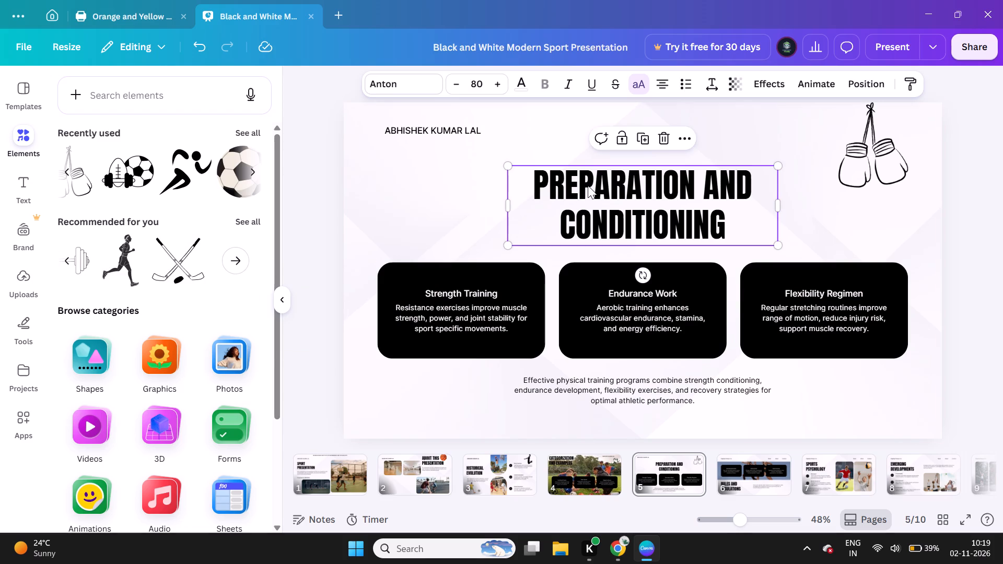
pyautogui.moveTo(588, 186); pyautogui.dragTo(569, 184)
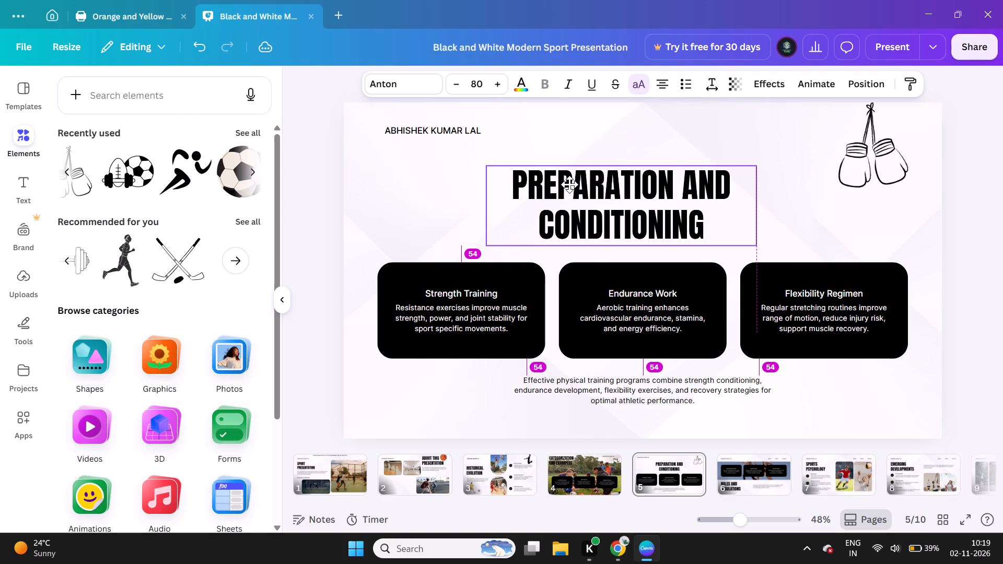
pyautogui.moveTo(569, 184); pyautogui.dragTo(569, 186)
pyautogui.click(435, 198)
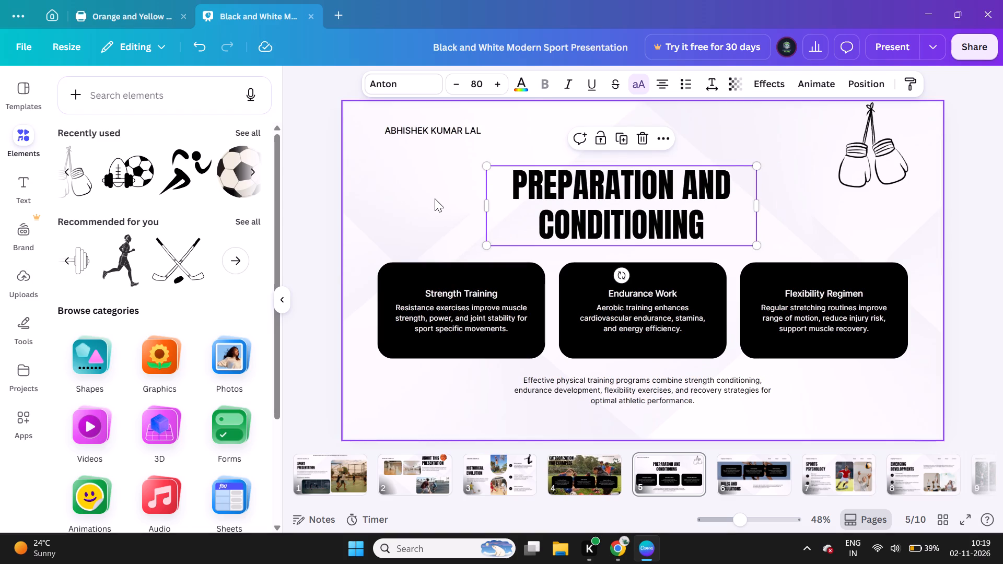
# Remove the "Home", "About" and "Contact" labels from the header of slide 6, "Rules and Regulations".
pyautogui.click(745, 479)
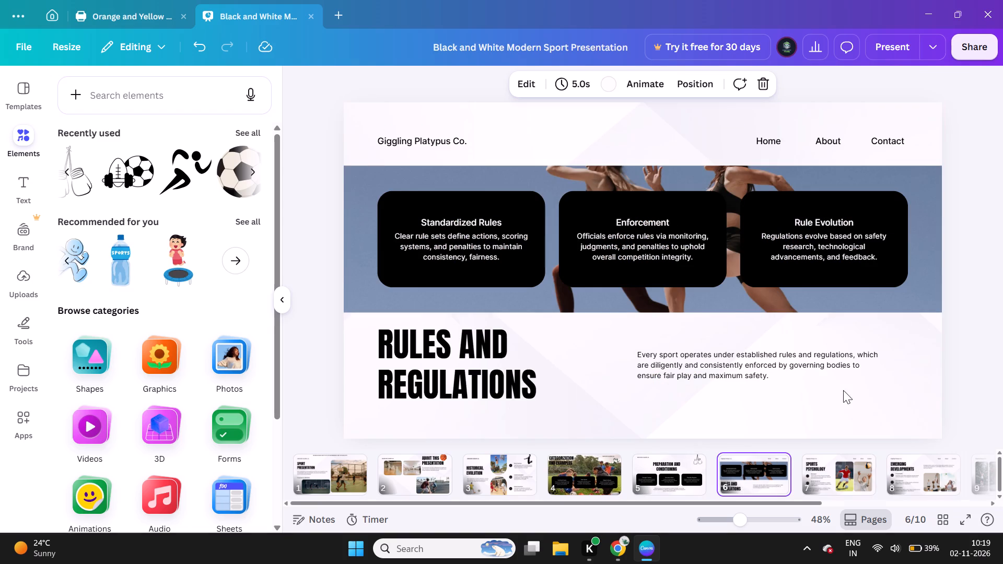
pyautogui.moveTo(772, 142); pyautogui.dragTo(972, 129)
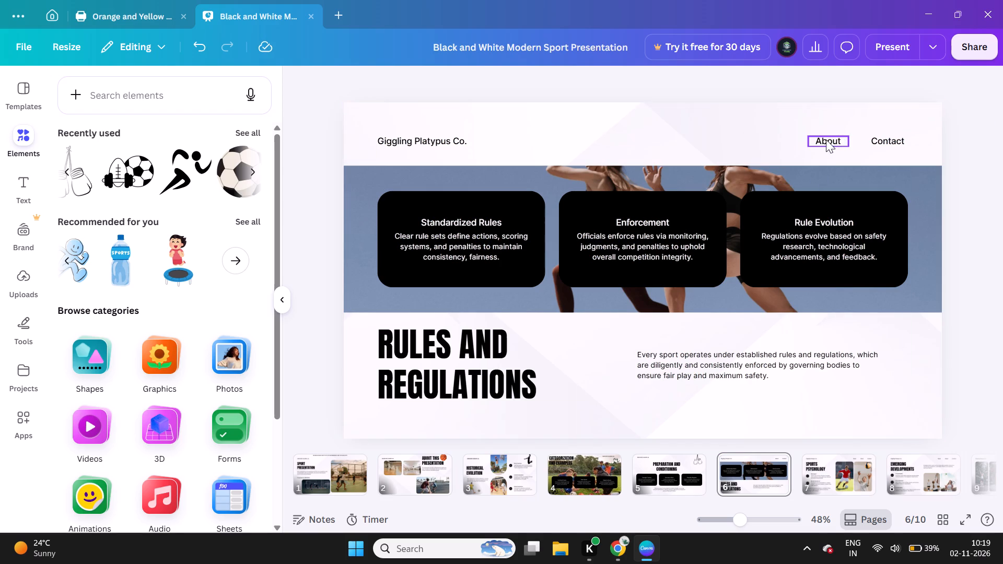
pyautogui.moveTo(824, 139); pyautogui.dragTo(979, 132)
pyautogui.moveTo(895, 140); pyautogui.dragTo(997, 131)
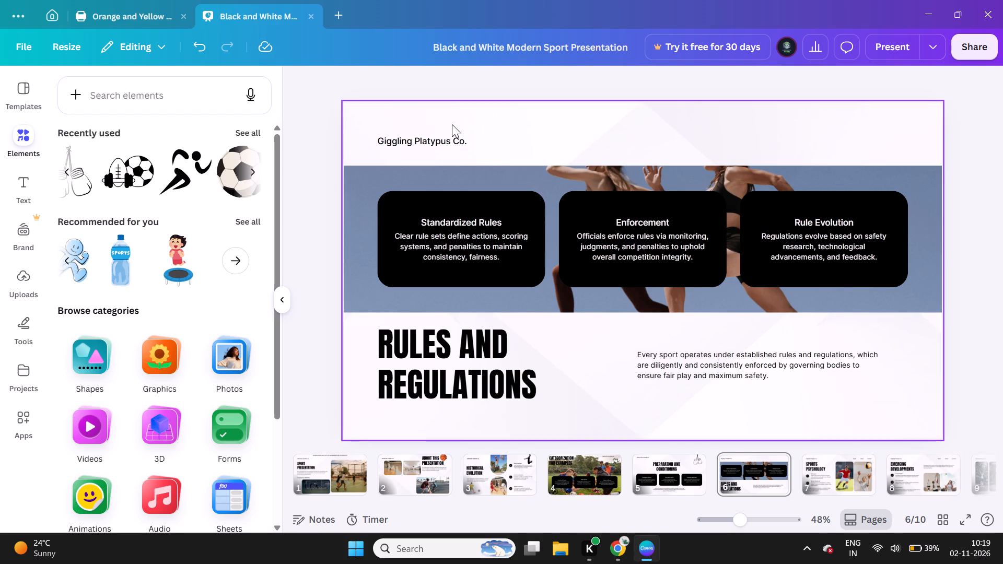
# Replace the "Giggling Platypus Co." header text on the "Rules and Regulations" slide with the presenter's name in capitals.
pyautogui.click(432, 140)
pyautogui.click(432, 140)
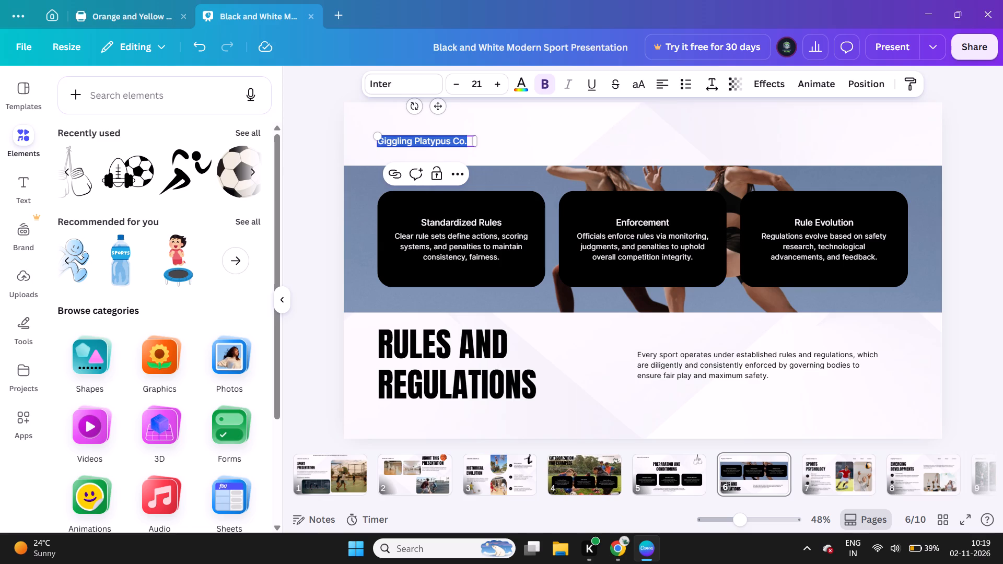
pyautogui.press('BackSpace')
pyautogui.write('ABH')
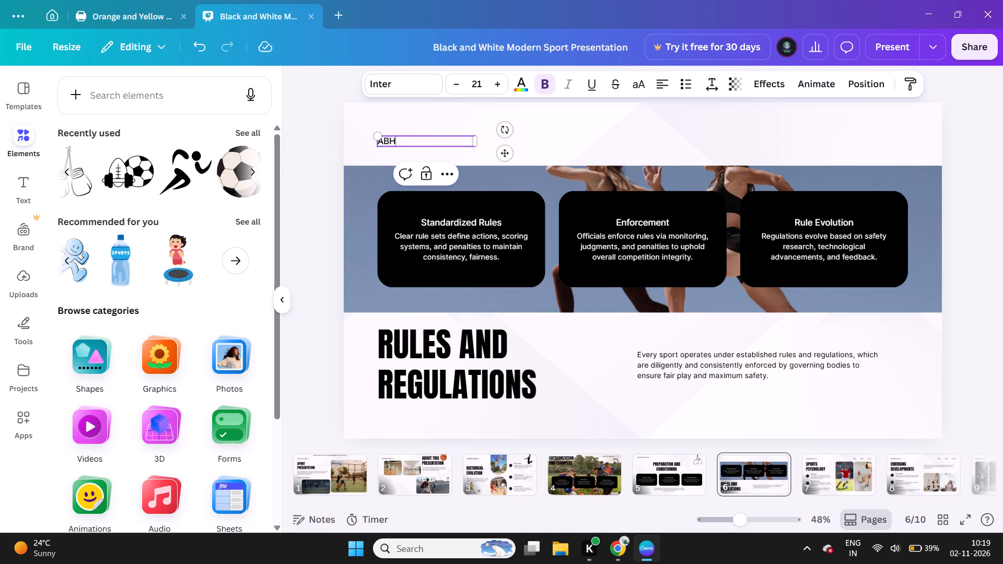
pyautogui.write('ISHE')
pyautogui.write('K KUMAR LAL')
pyautogui.click(318, 323)
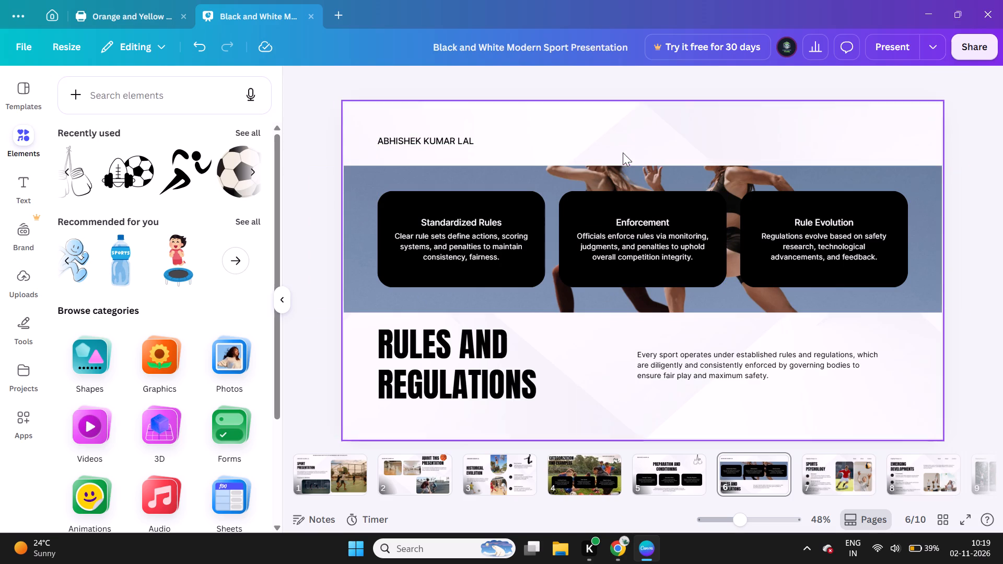
# Try the runners' photo band higher and lower on the slide, and settle it behind the three cards, shifted slightly to the right.
pyautogui.moveTo(614, 177); pyautogui.dragTo(626, 130)
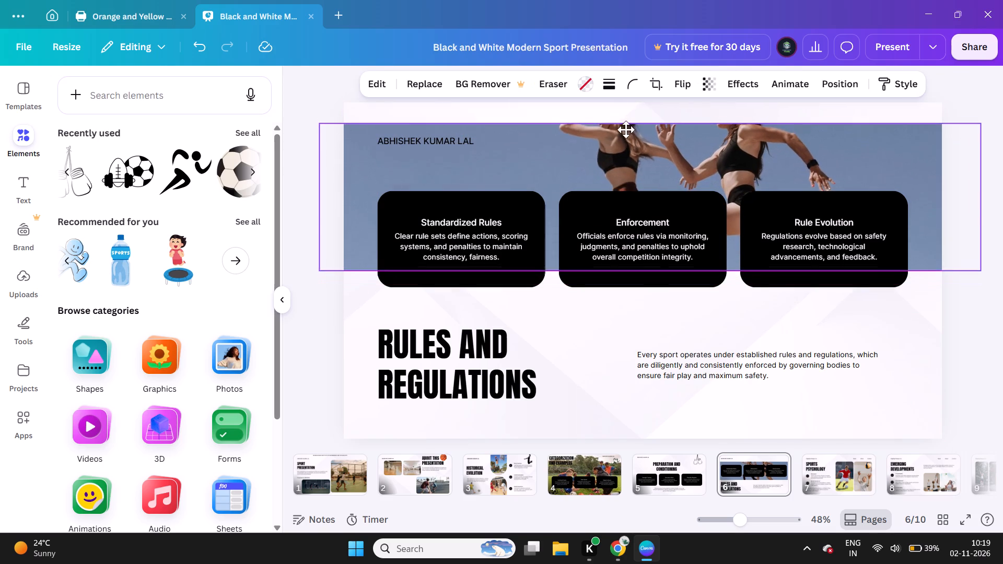
pyautogui.moveTo(626, 130); pyautogui.dragTo(623, 174)
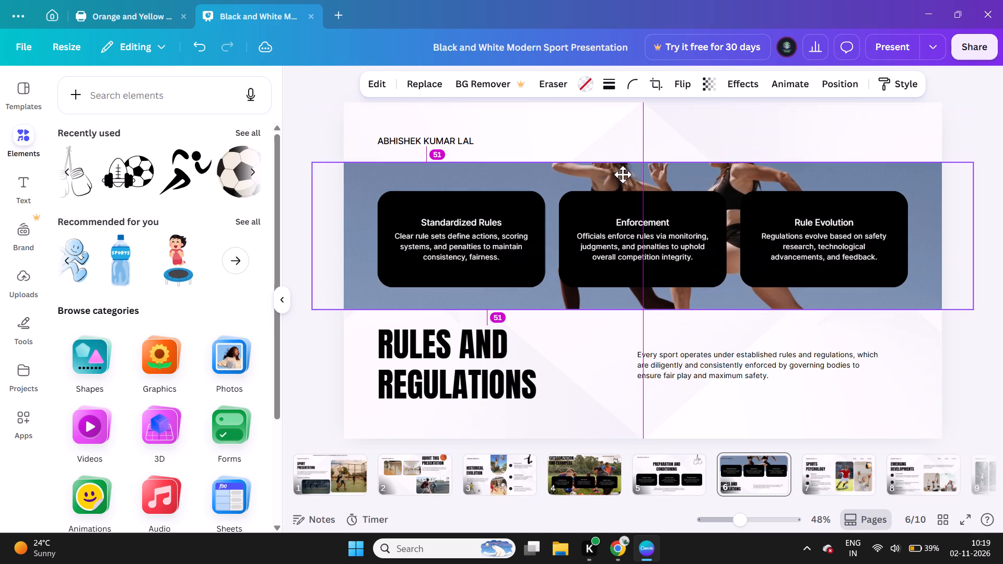
pyautogui.moveTo(623, 174); pyautogui.dragTo(618, 324)
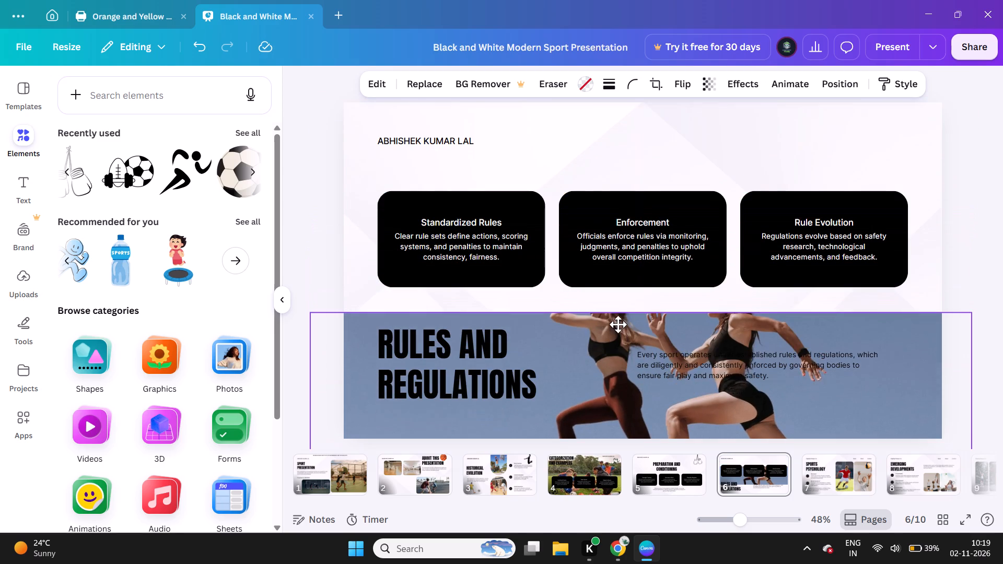
pyautogui.moveTo(618, 324); pyautogui.dragTo(619, 180)
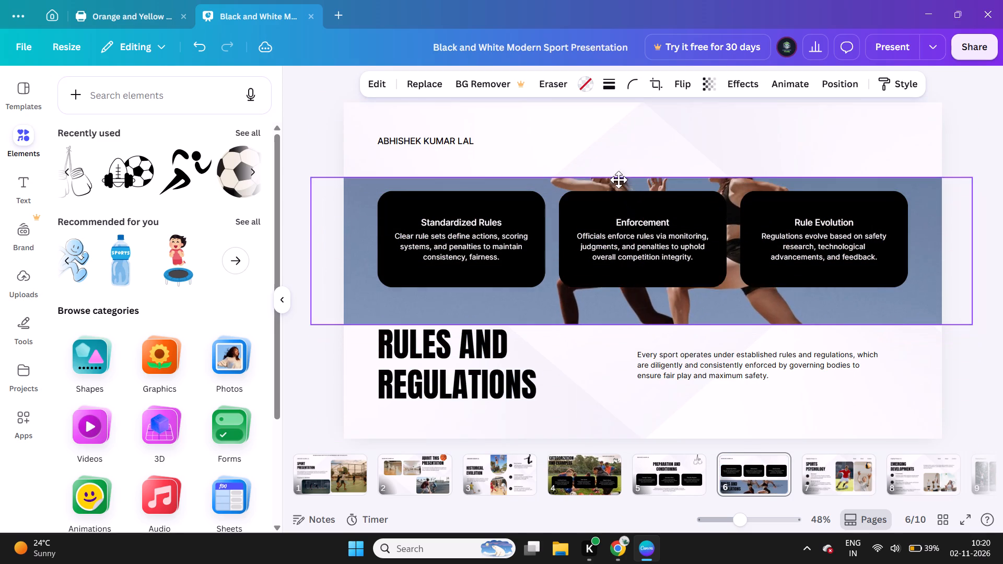
pyautogui.moveTo(619, 180); pyautogui.dragTo(623, 174)
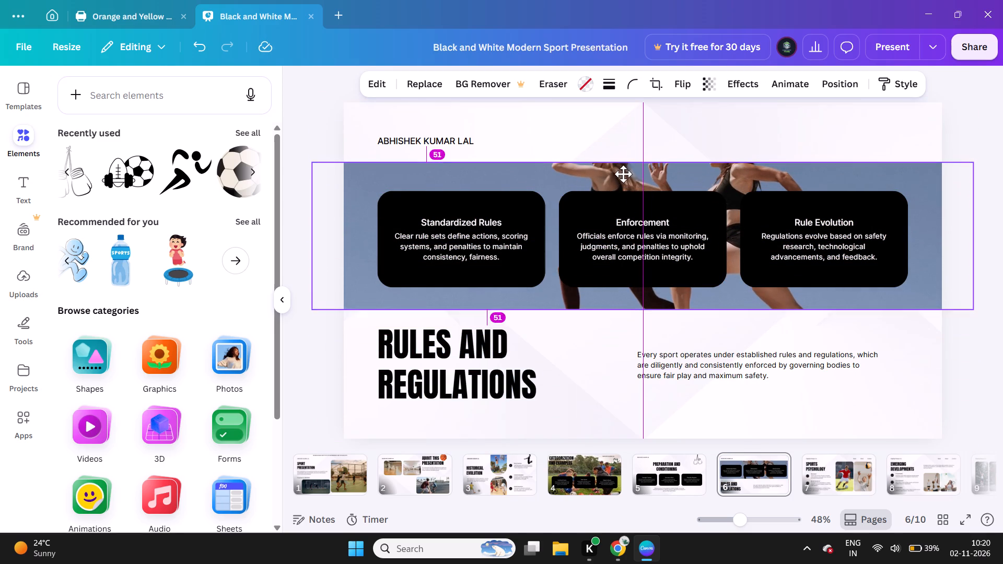
pyautogui.moveTo(623, 174); pyautogui.dragTo(631, 178)
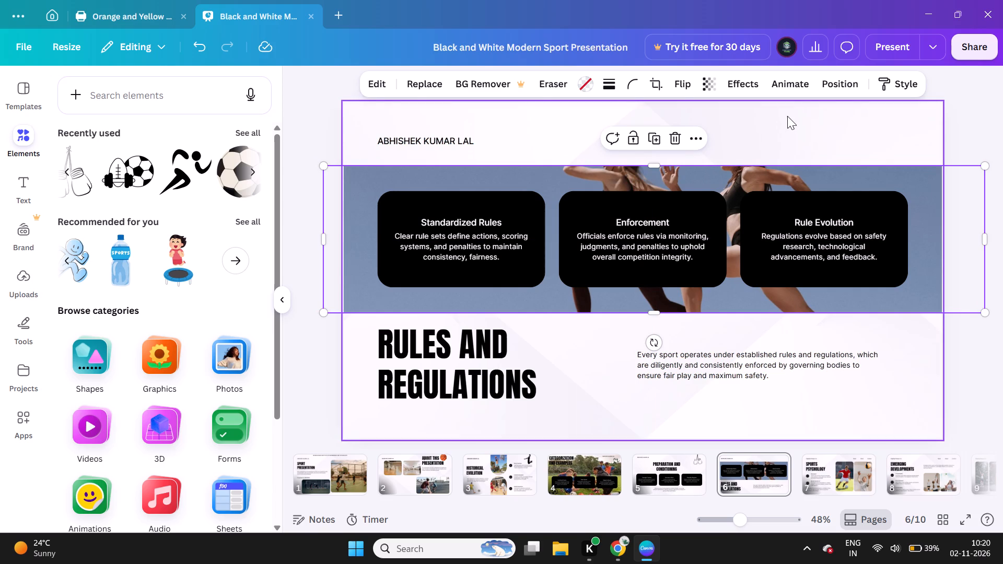
pyautogui.click(787, 116)
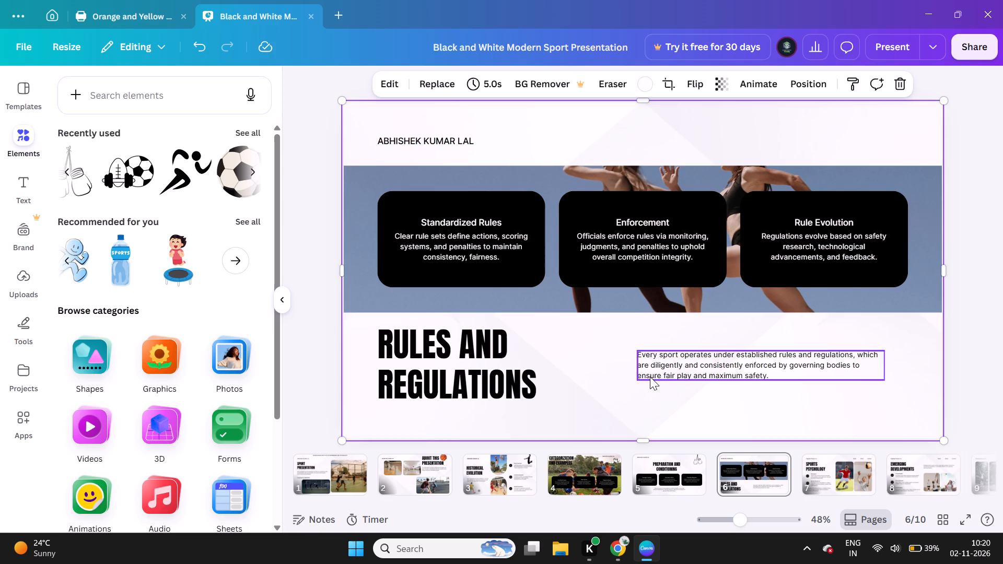
# Move the description paragraph closer to the "Rules and Regulations" title, slightly higher and just beside the title's right edge.
pyautogui.moveTo(650, 377); pyautogui.dragTo(568, 360)
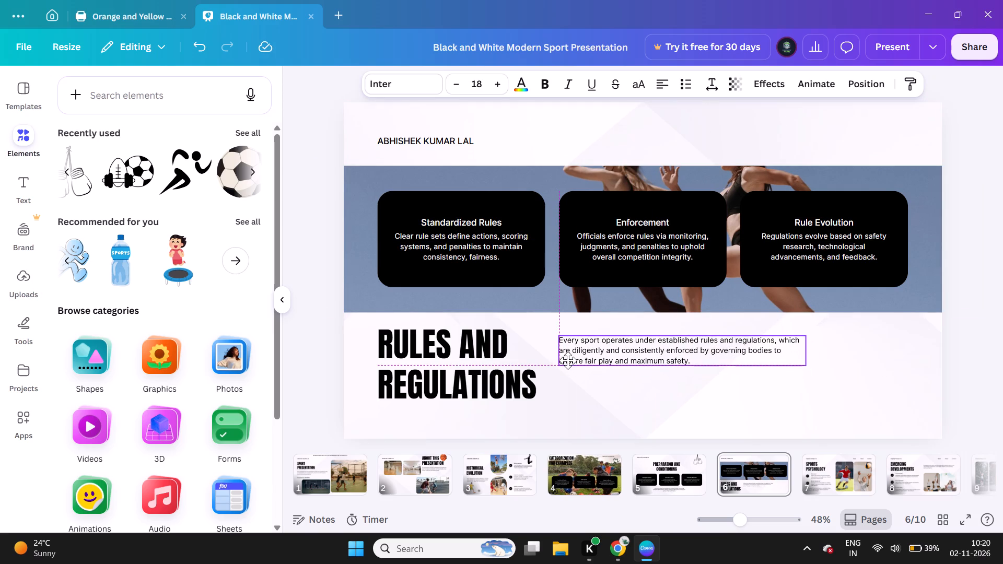
pyautogui.moveTo(568, 360); pyautogui.dragTo(567, 366)
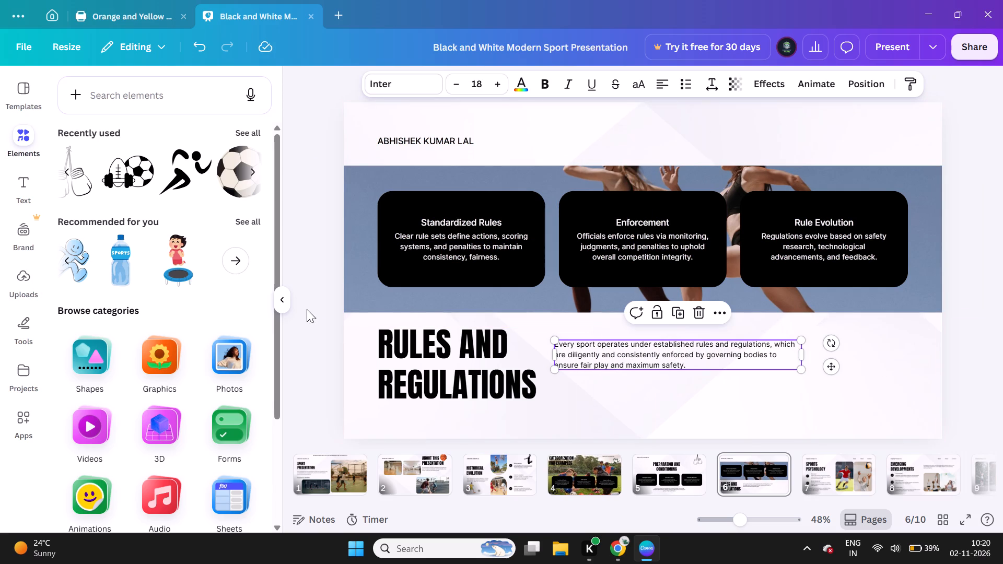
pyautogui.click(324, 273)
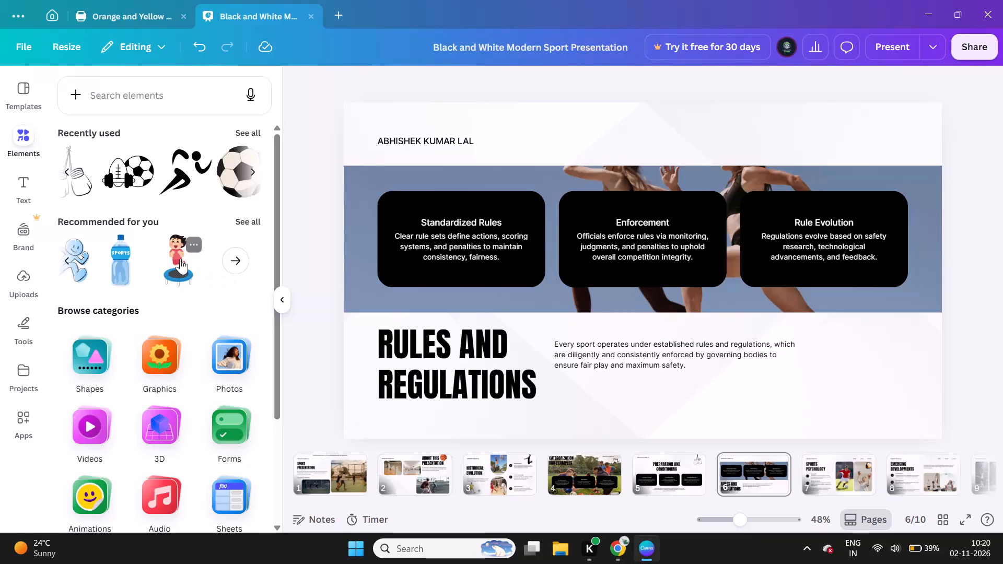
# Find the grey staircase graphic among the recommended elements, add it, shrink it and place it to the right of the description paragraph.
pyautogui.hscroll(8, 180, 258)
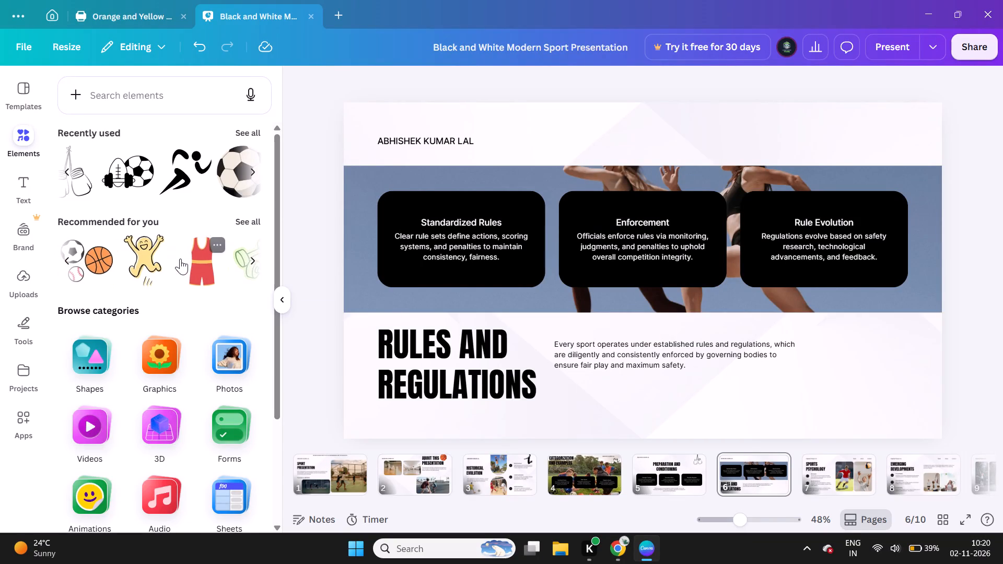
pyautogui.hscroll(5, 180, 258)
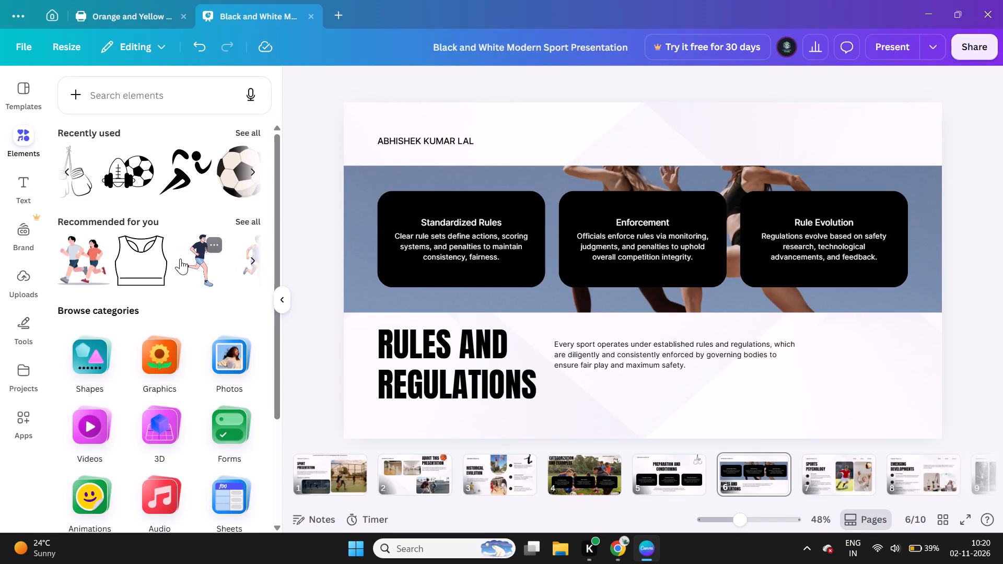
pyautogui.hscroll(-3, 180, 258)
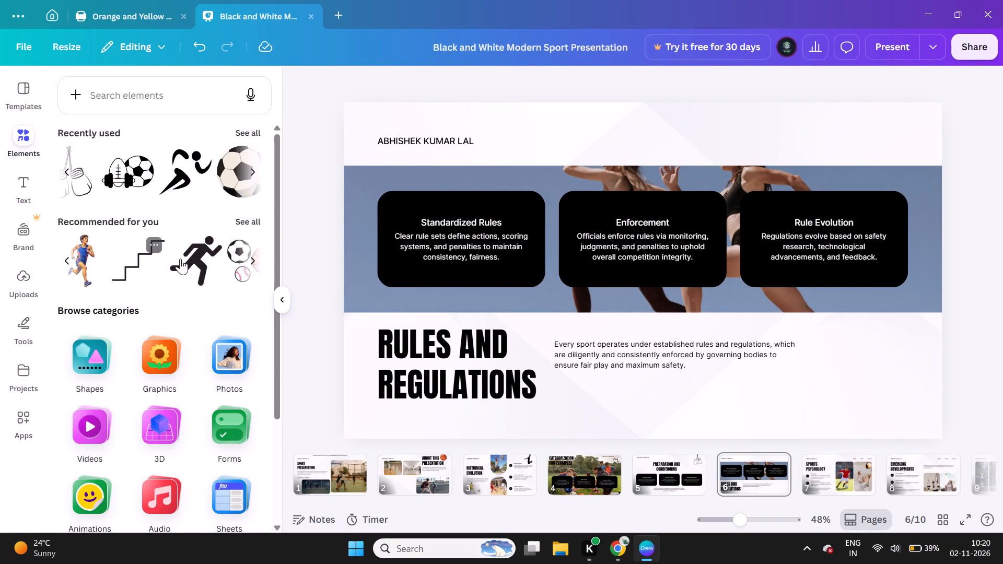
pyautogui.hscroll(-7, 180, 258)
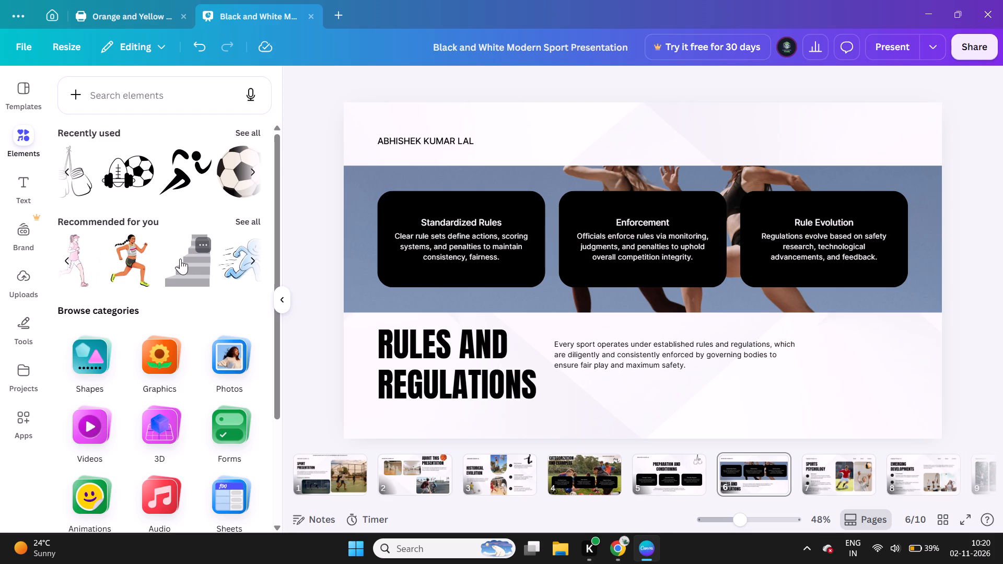
pyautogui.hscroll(-1, 180, 258)
pyautogui.hscroll(1, 180, 258)
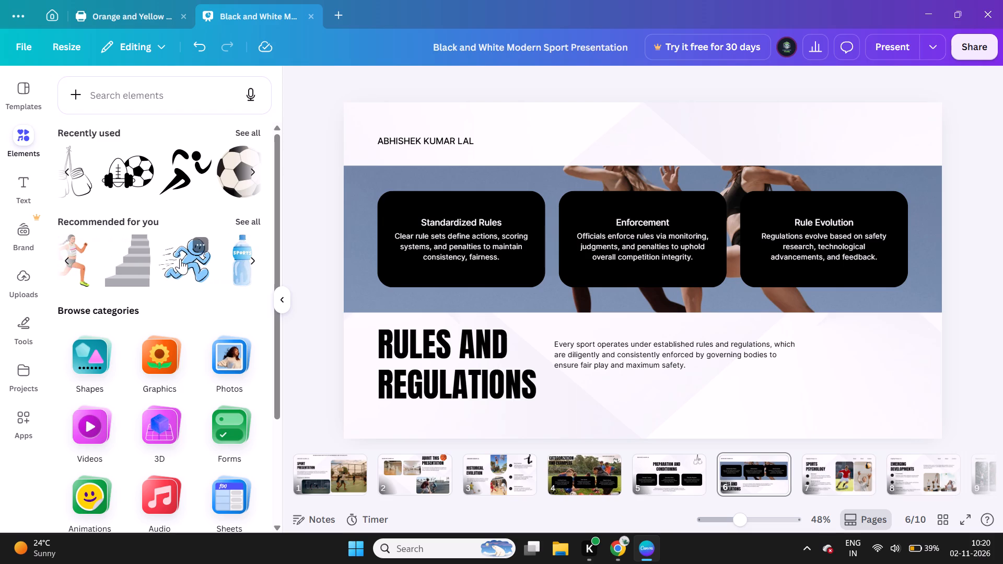
pyautogui.click(114, 268)
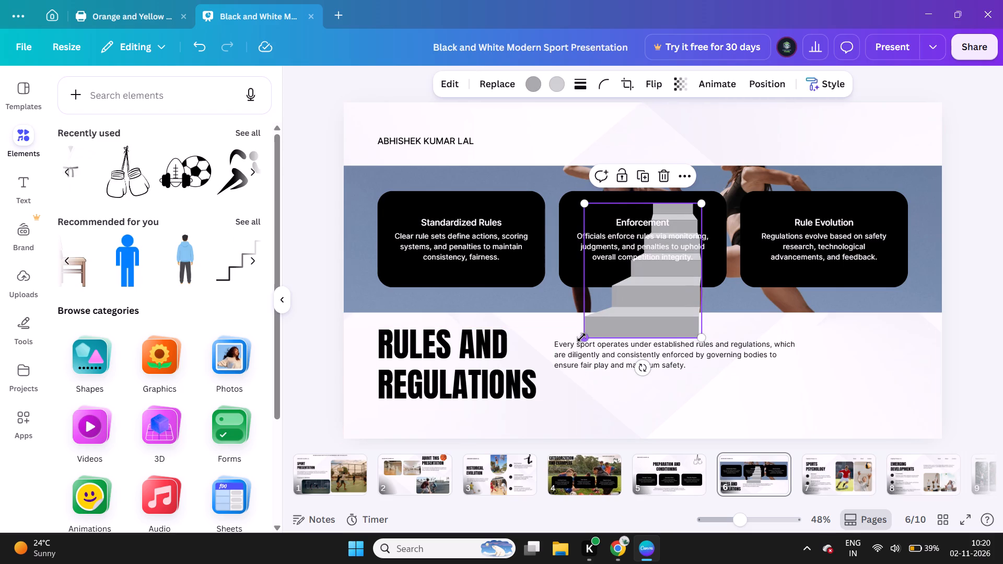
pyautogui.moveTo(581, 337); pyautogui.dragTo(631, 287)
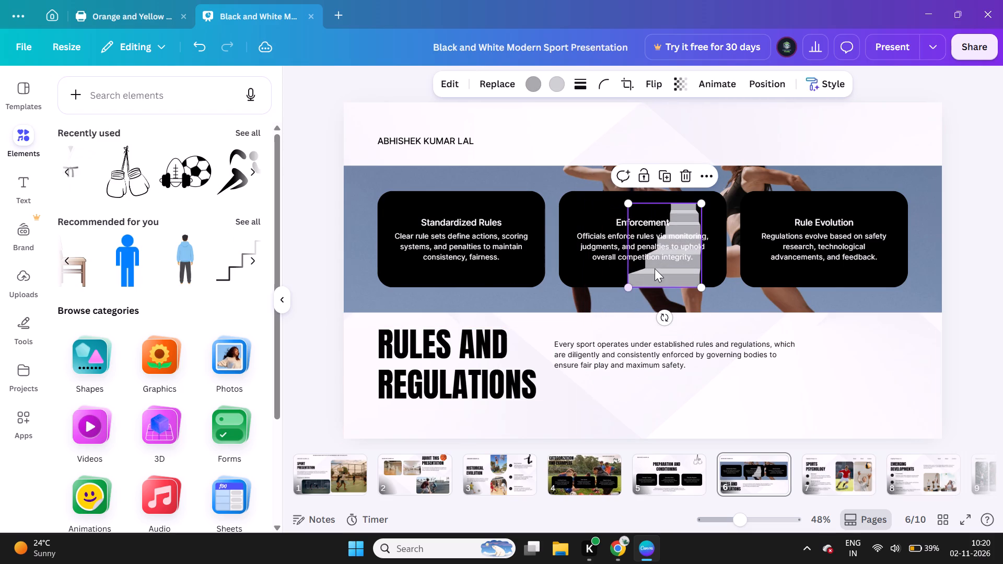
pyautogui.moveTo(655, 267); pyautogui.dragTo(927, 390)
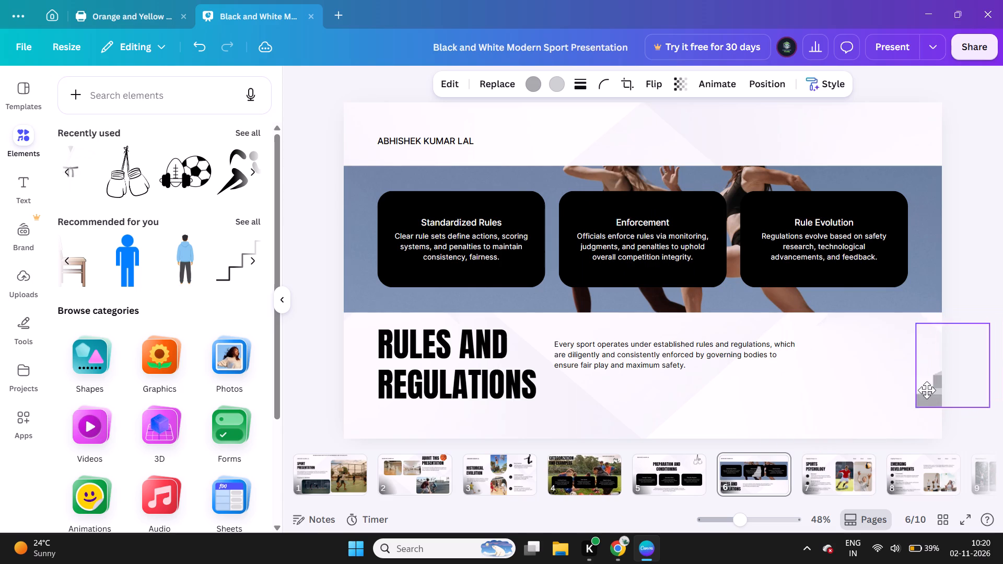
pyautogui.moveTo(927, 390); pyautogui.dragTo(879, 395)
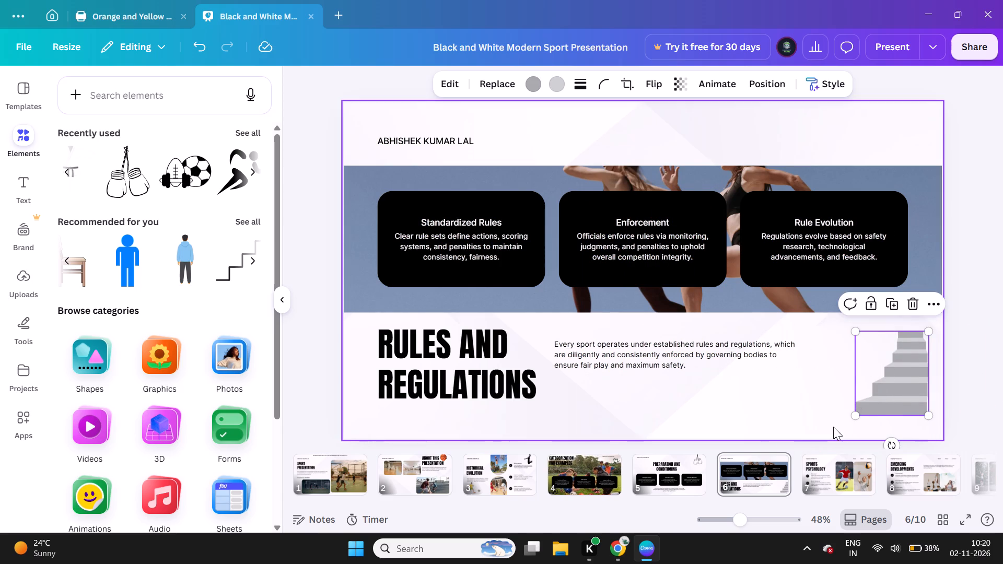
# Enlarge the staircase graphic to fill the slide's bottom-right corner, from the slide's bottom edge up to the photo band.
pyautogui.moveTo(853, 414); pyautogui.dragTo(823, 436)
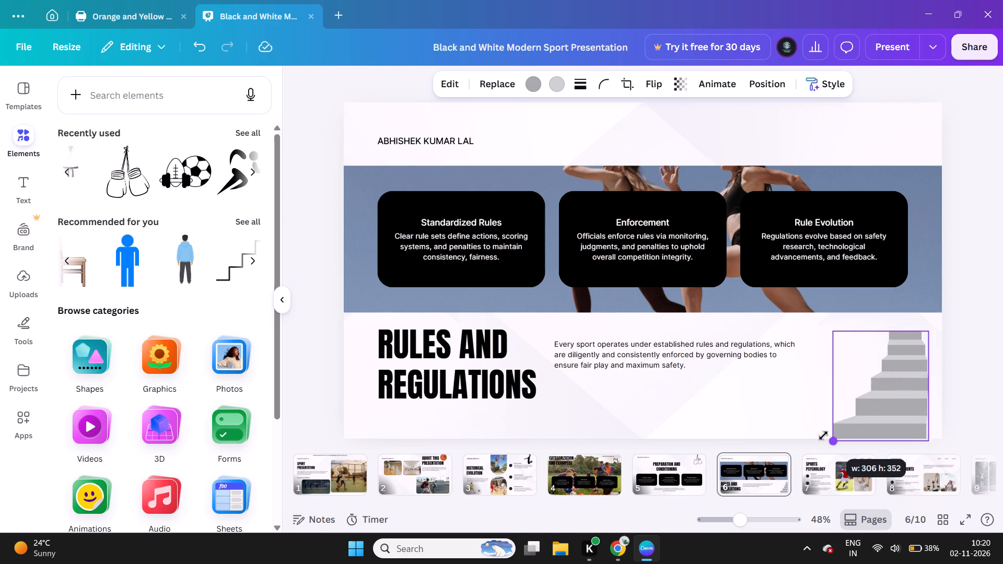
pyautogui.moveTo(823, 436); pyautogui.dragTo(820, 426)
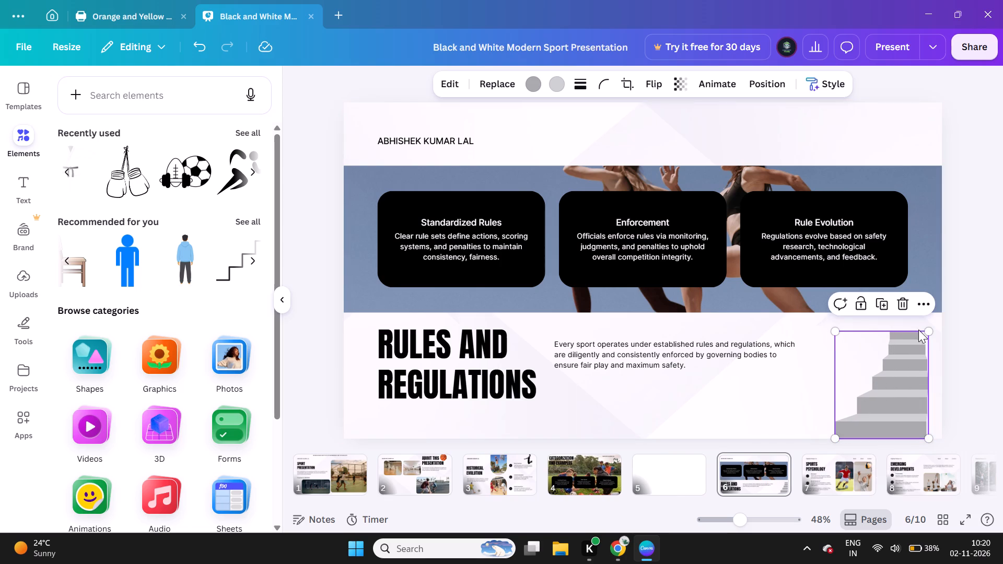
pyautogui.moveTo(926, 326); pyautogui.dragTo(929, 307)
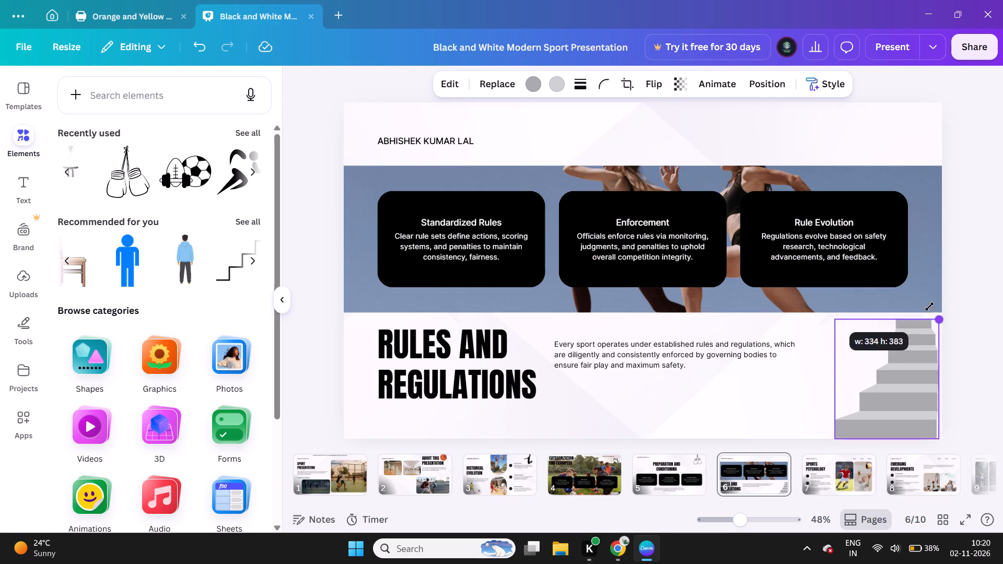
pyautogui.moveTo(929, 307); pyautogui.dragTo(931, 301)
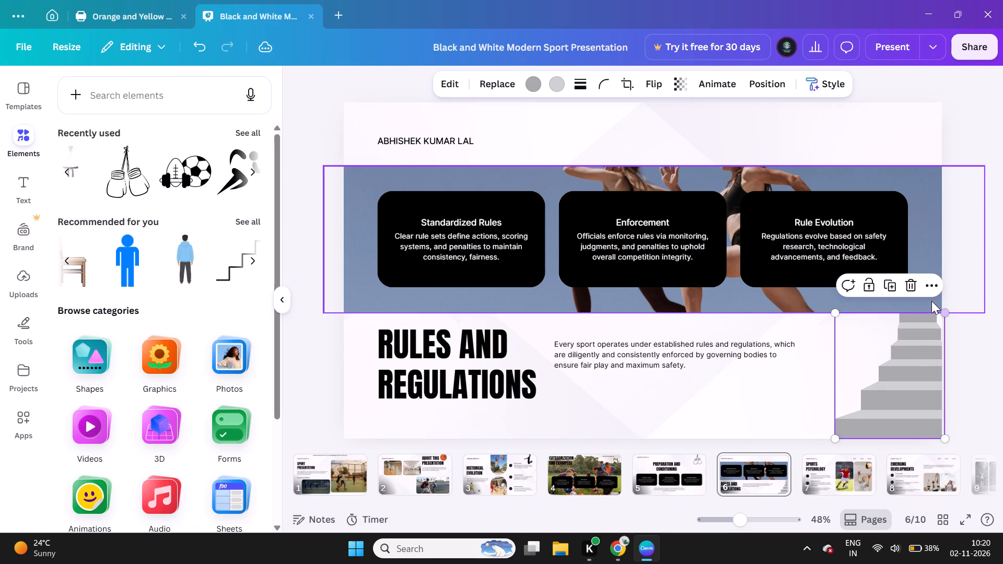
pyautogui.click(788, 385)
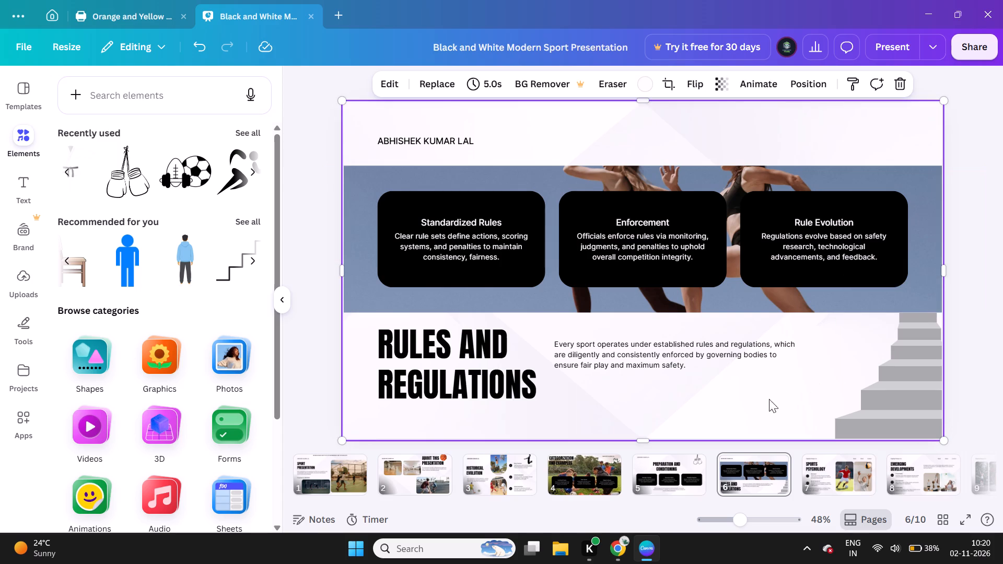
# Add the recommended graphic of a person in a blue hoodie, shrink it and stand it on the lowest step of the staircase graphic.
pyautogui.click(190, 269)
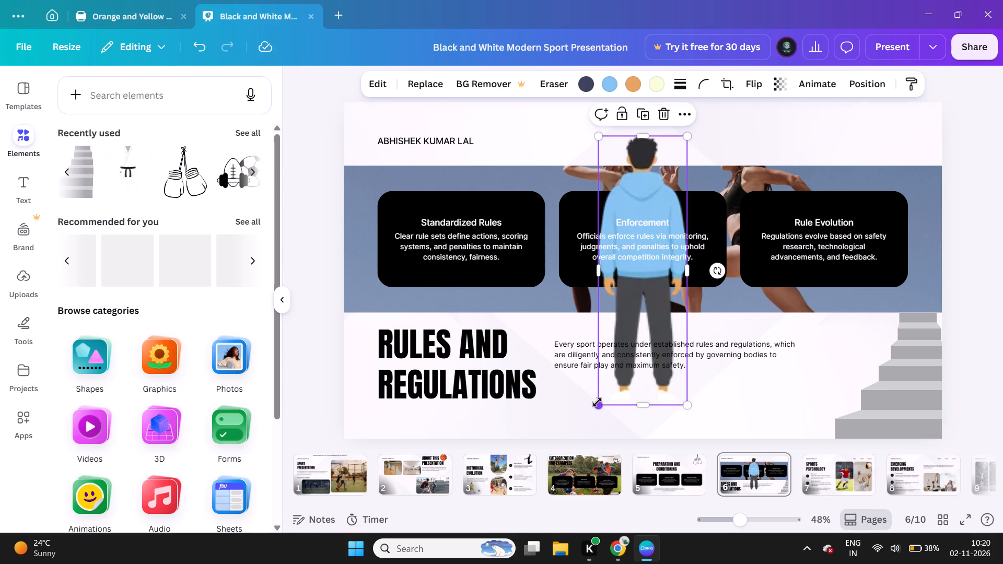
pyautogui.moveTo(597, 405); pyautogui.dragTo(623, 363)
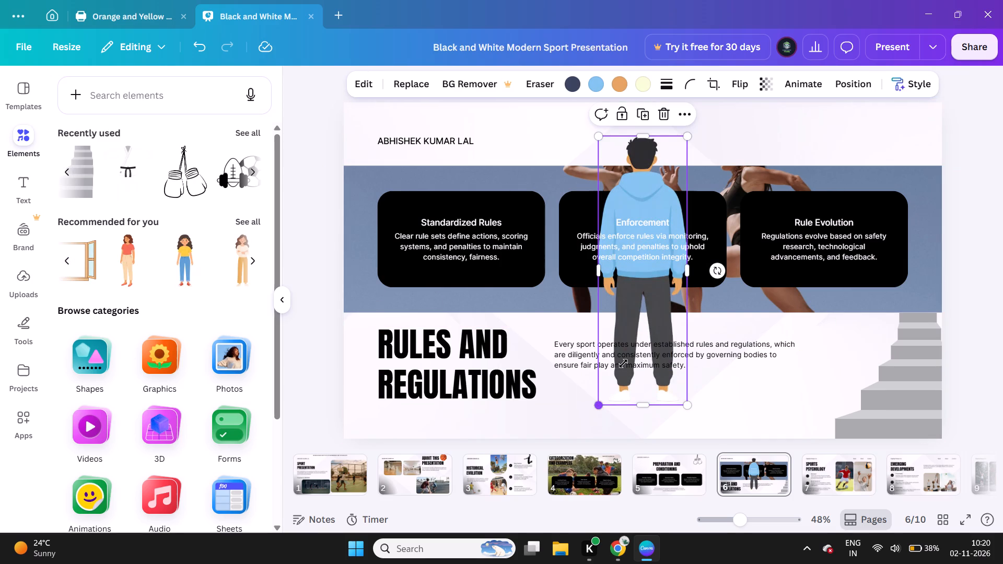
pyautogui.moveTo(623, 363); pyautogui.dragTo(669, 221)
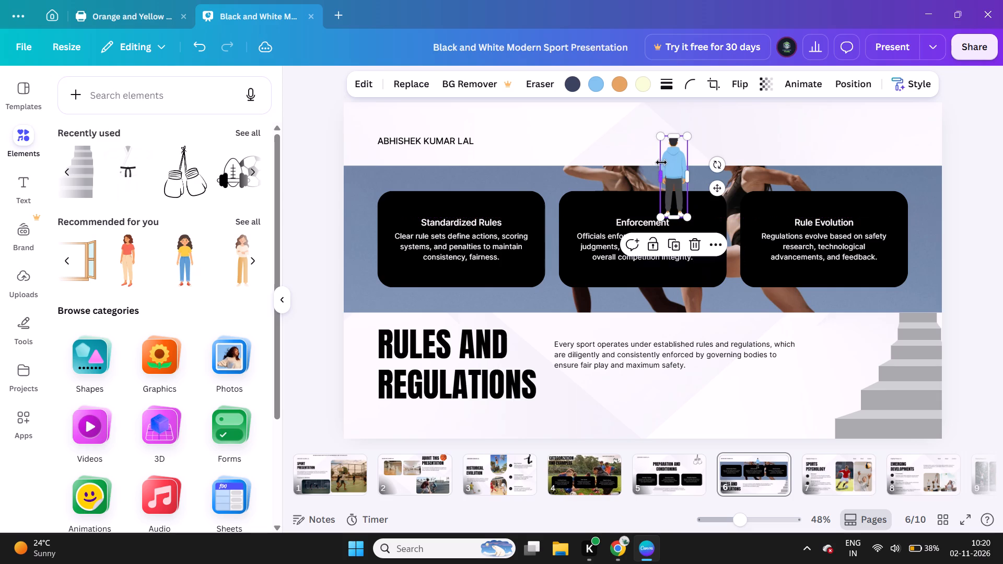
pyautogui.moveTo(681, 172); pyautogui.dragTo(799, 404)
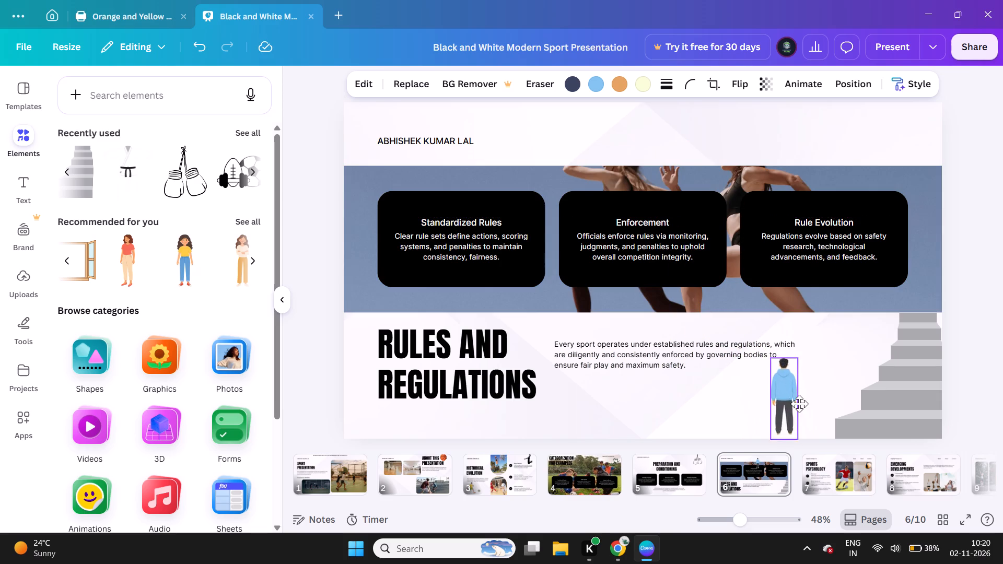
pyautogui.moveTo(799, 404); pyautogui.dragTo(878, 371)
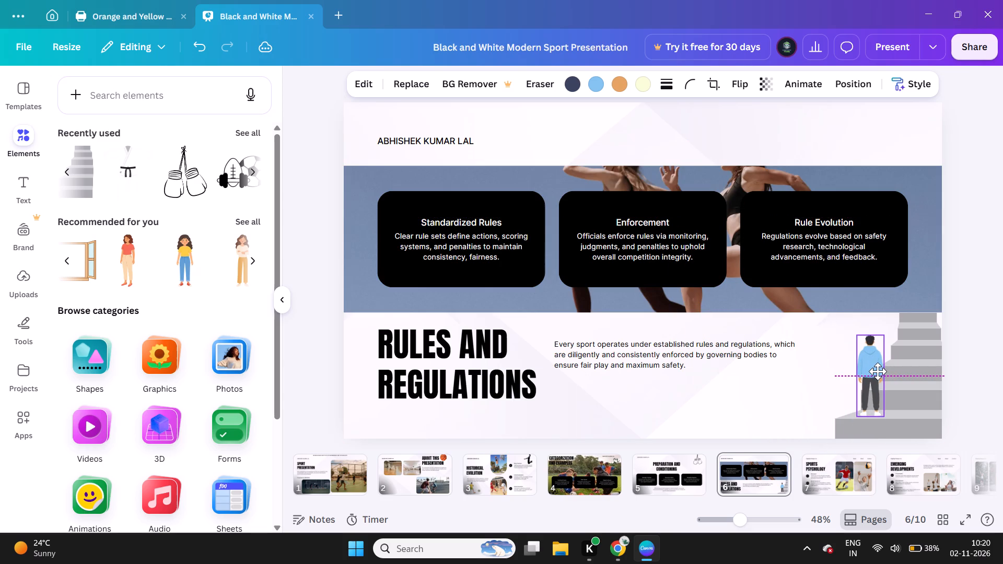
pyautogui.moveTo(878, 371); pyautogui.dragTo(883, 371)
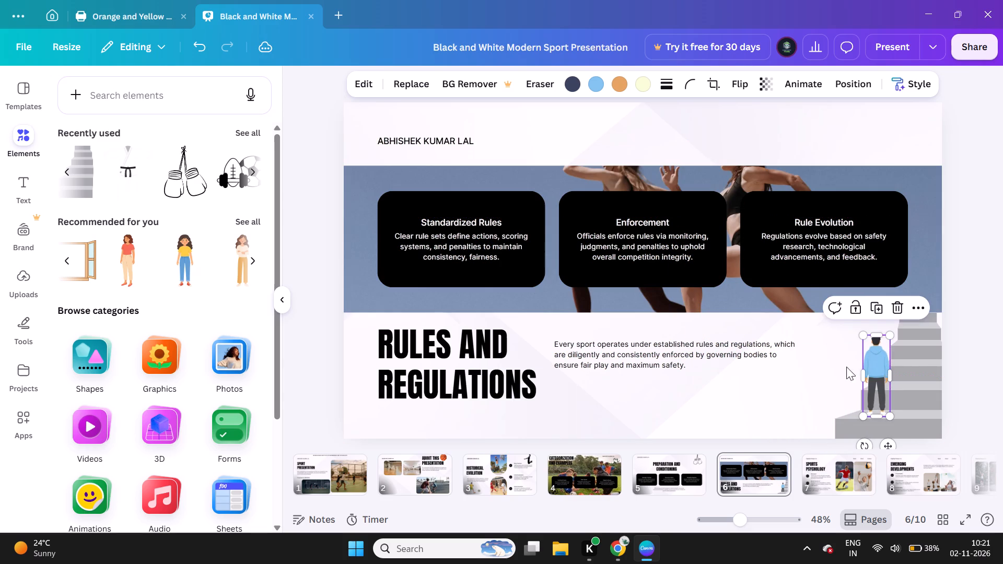
pyautogui.click(823, 367)
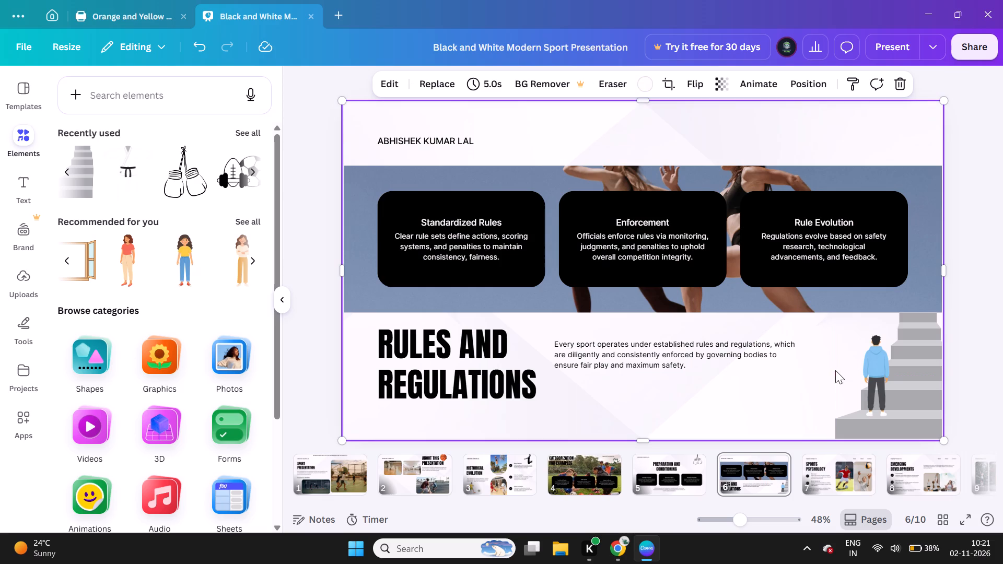
pyautogui.moveTo(876, 372); pyautogui.dragTo(904, 373)
pyautogui.moveTo(904, 373); pyautogui.dragTo(889, 372)
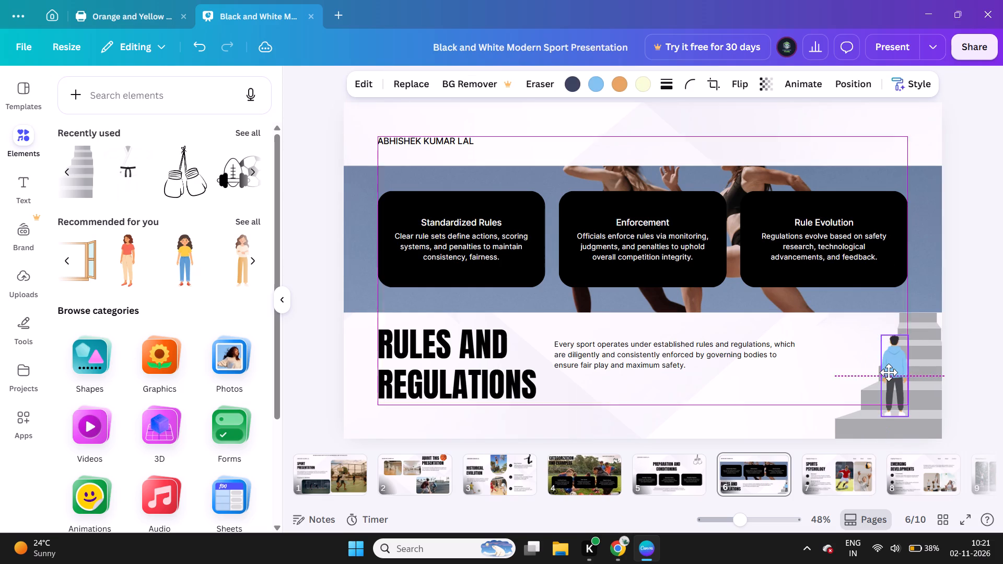
pyautogui.moveTo(889, 372); pyautogui.dragTo(882, 373)
pyautogui.click(821, 379)
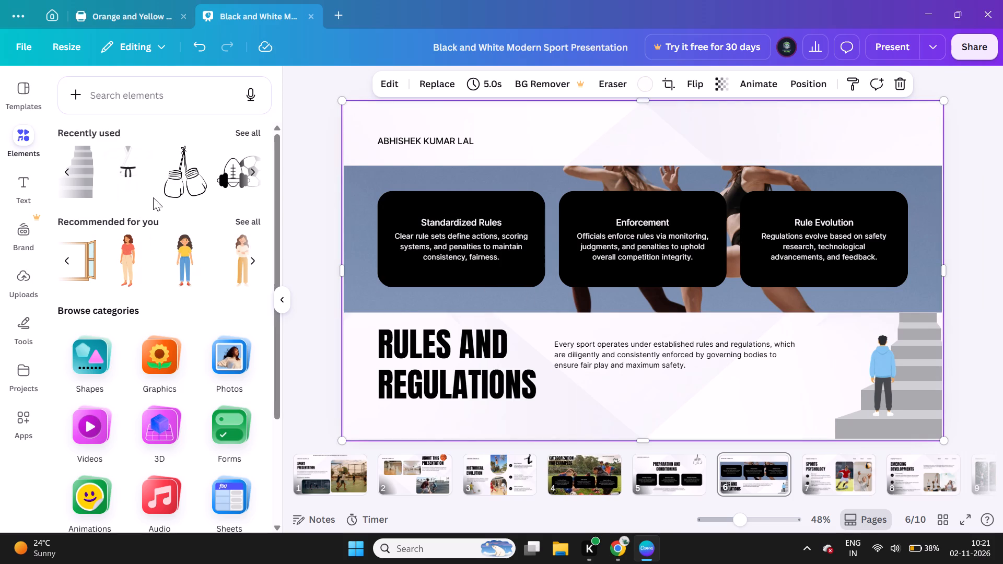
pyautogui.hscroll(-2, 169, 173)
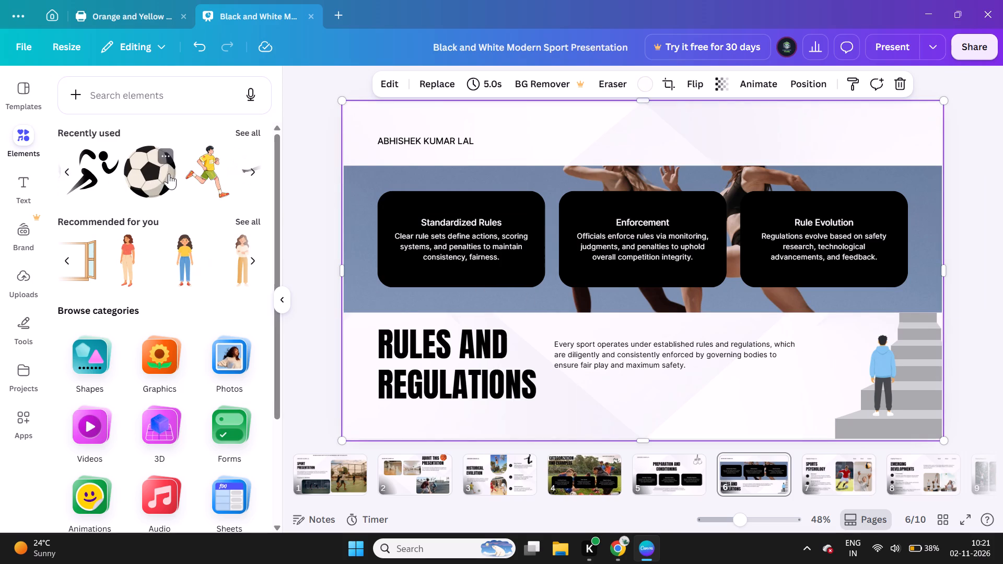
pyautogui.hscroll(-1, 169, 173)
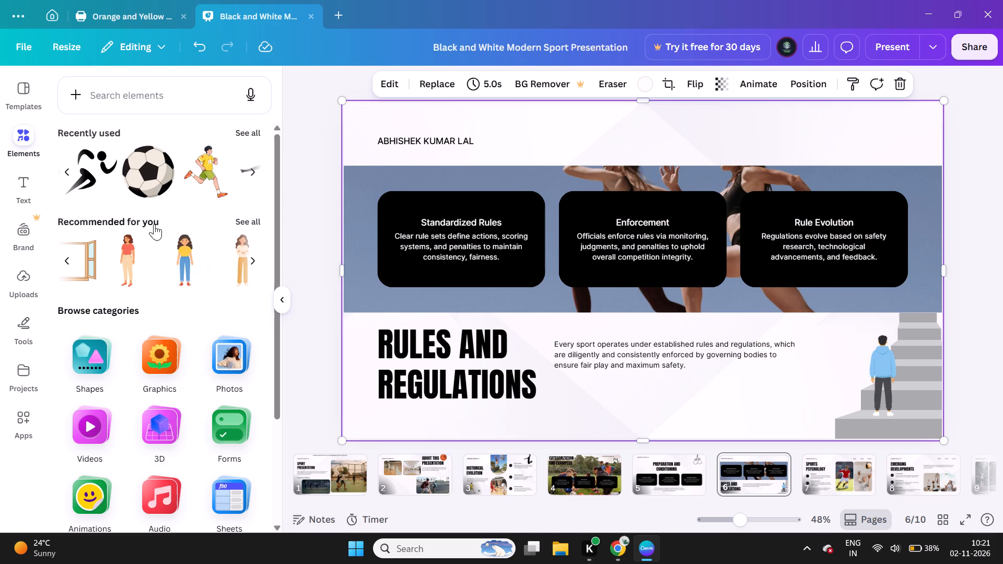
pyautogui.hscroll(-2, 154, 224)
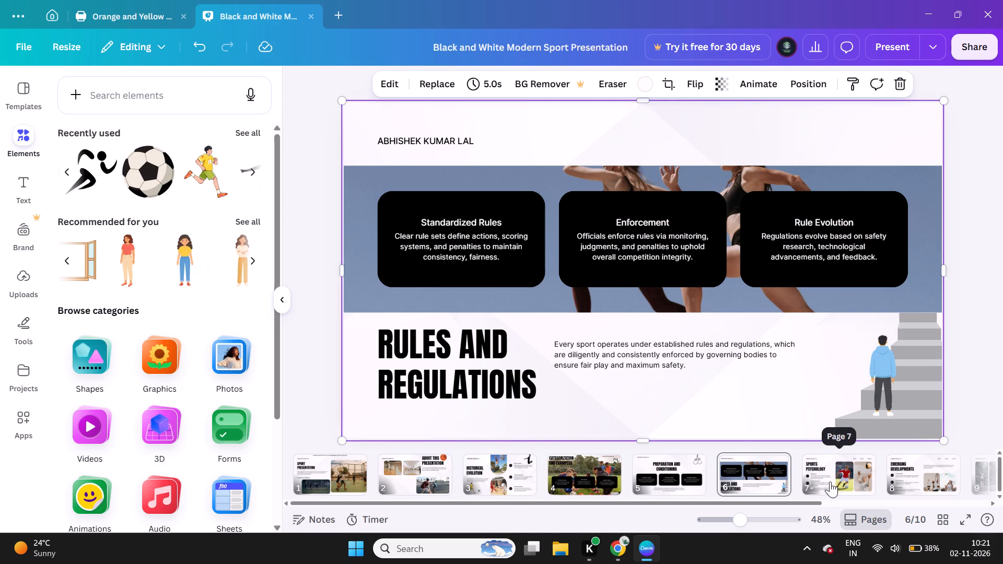
# On slide 7, "Sports Psychology", clear the Home, About and Contact labels from the header by moving them off the slide.
pyautogui.click(820, 481)
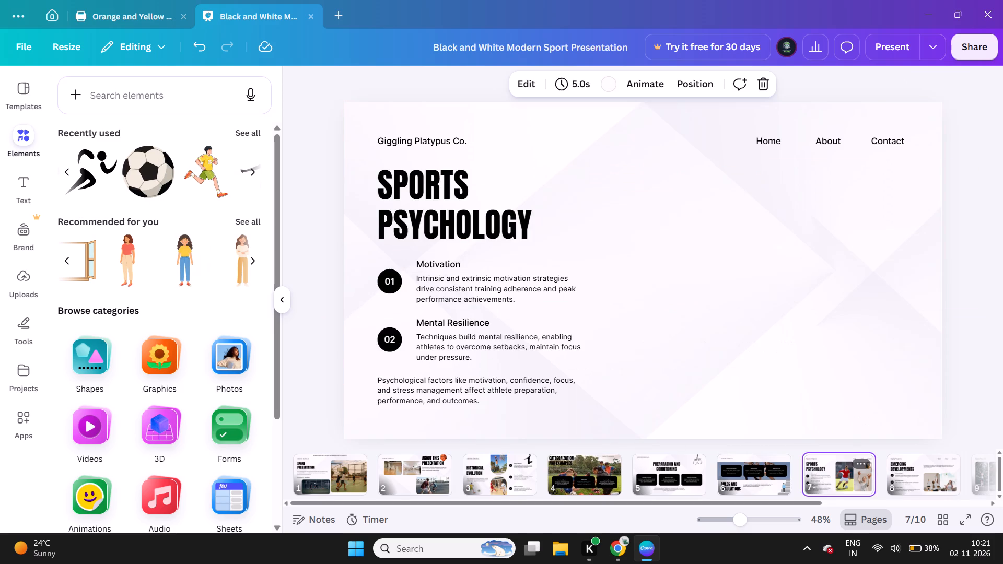
pyautogui.click(820, 481)
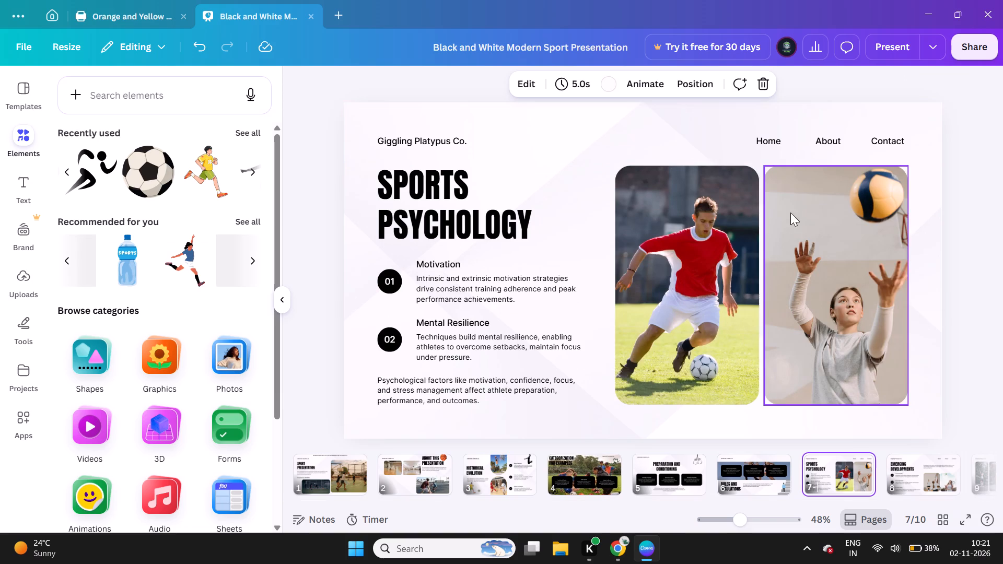
pyautogui.moveTo(765, 140); pyautogui.dragTo(1002, 141)
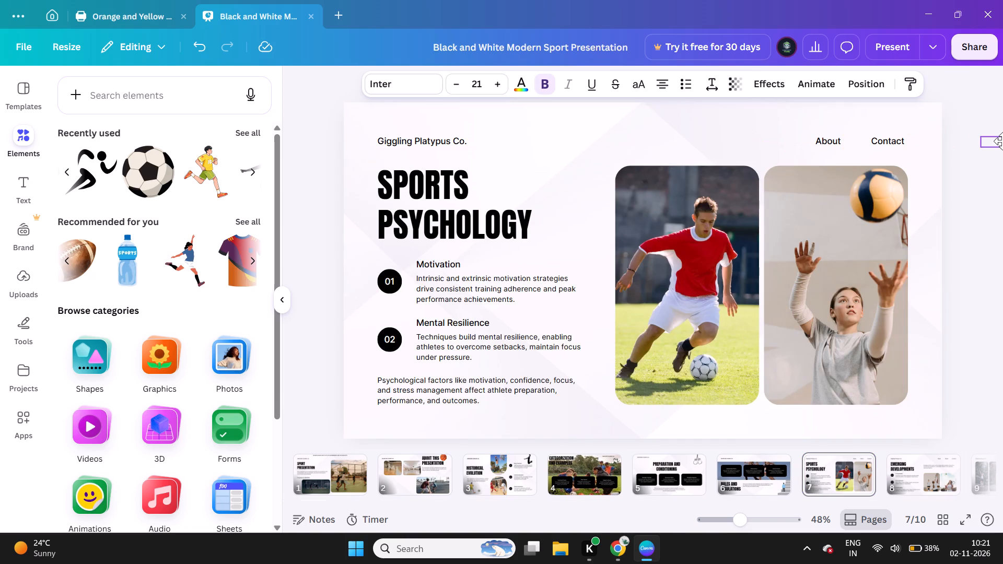
pyautogui.moveTo(1002, 141); pyautogui.dragTo(1002, 140)
pyautogui.click(825, 144)
pyautogui.moveTo(825, 144); pyautogui.dragTo(874, 146)
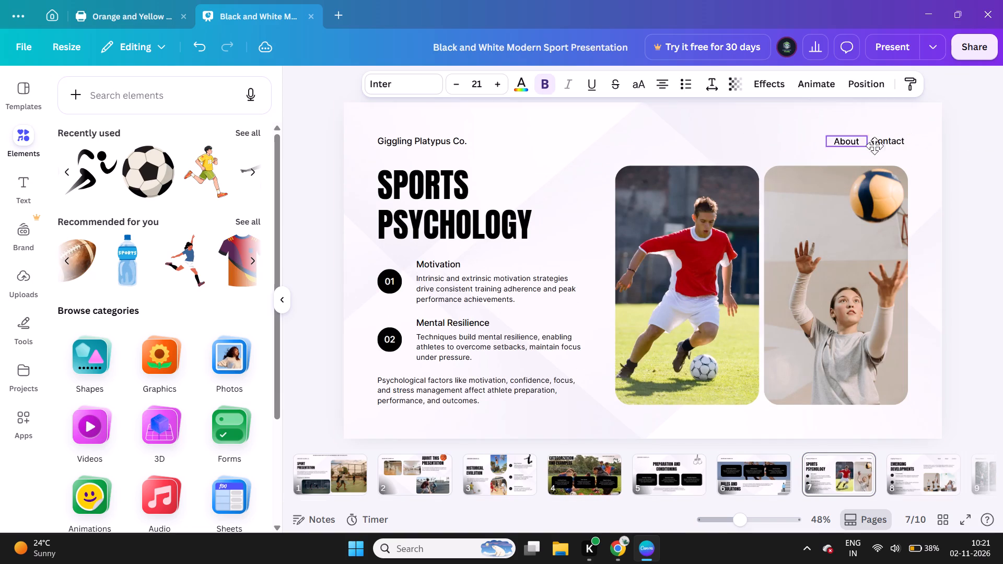
pyautogui.moveTo(874, 146); pyautogui.dragTo(976, 143)
pyautogui.click(886, 140)
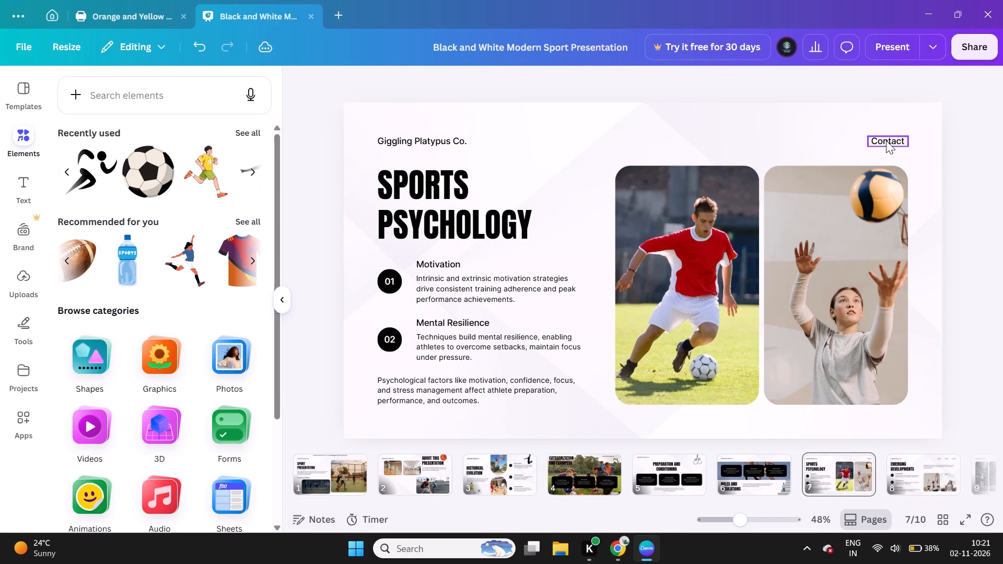
pyautogui.moveTo(886, 140); pyautogui.dragTo(985, 154)
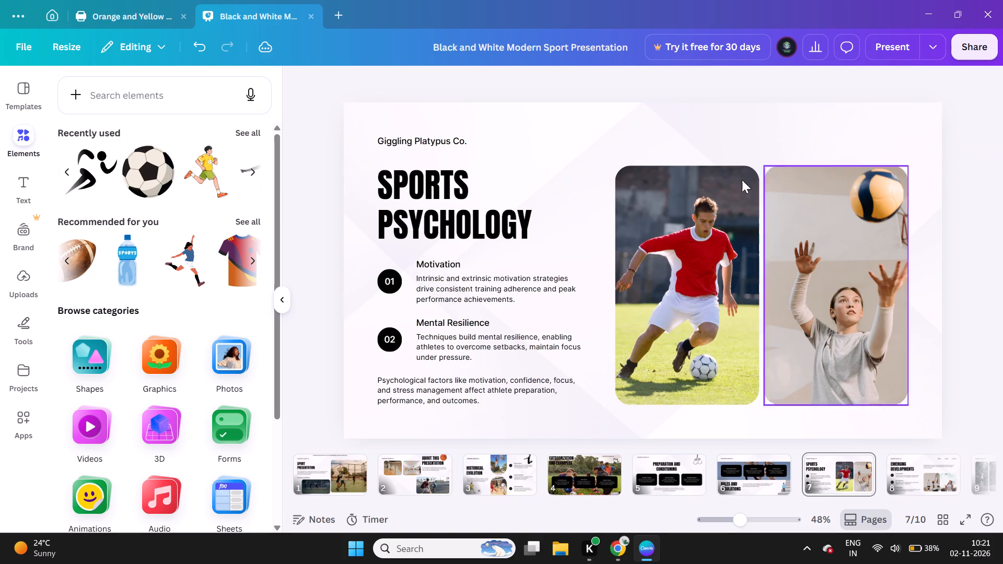
# Replace the "Giggling Platypus Co." header text on the "Sports Psychology" slide with the presenter's name in capitals.
pyautogui.click(455, 144)
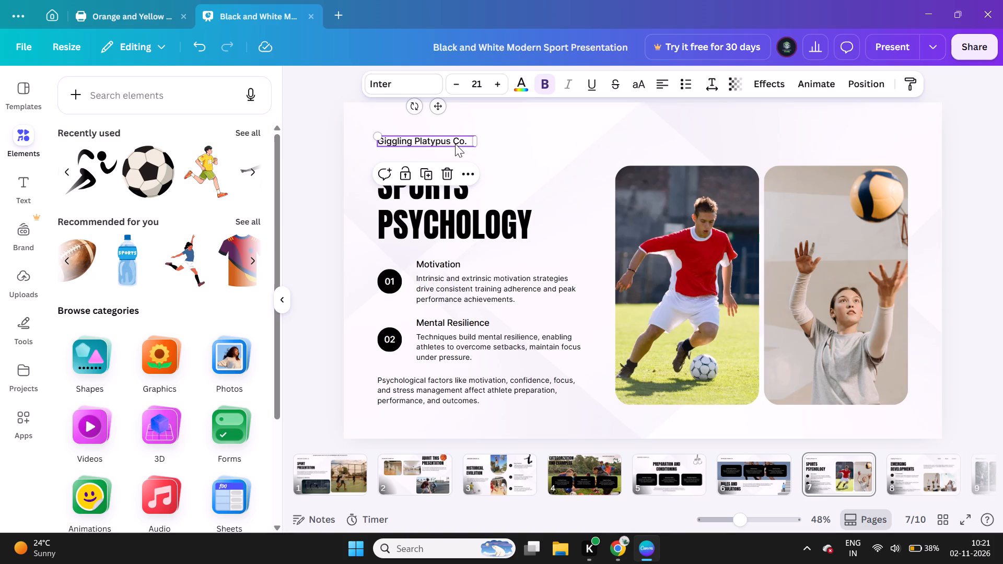
pyautogui.click(455, 144)
pyautogui.press('BackSpace')
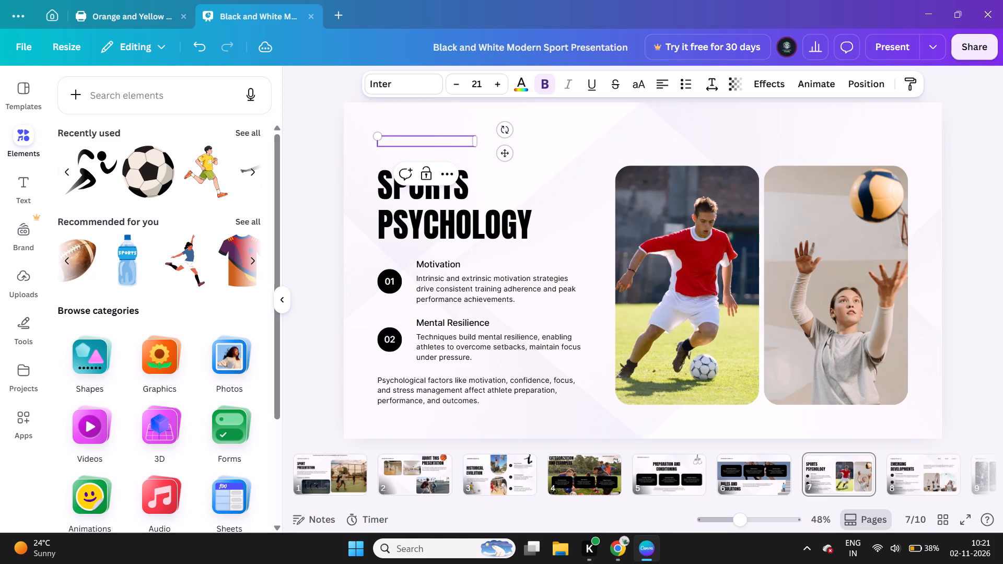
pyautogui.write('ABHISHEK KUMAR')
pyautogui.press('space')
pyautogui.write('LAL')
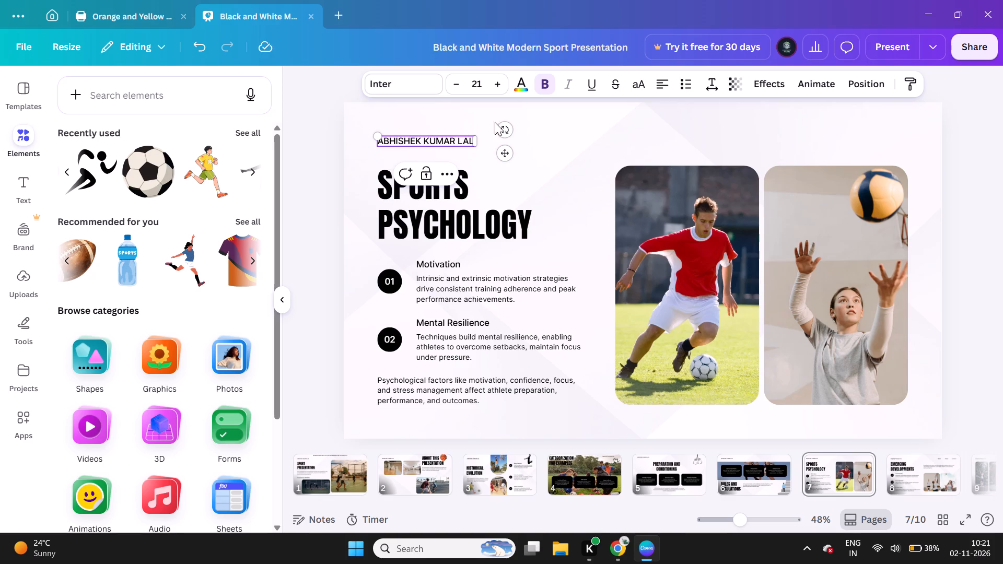
pyautogui.click(594, 136)
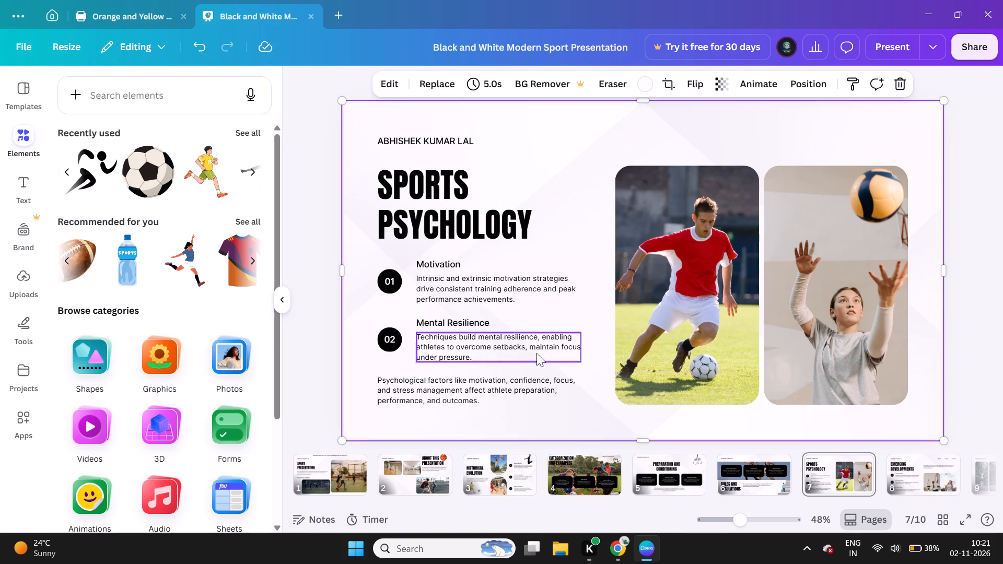
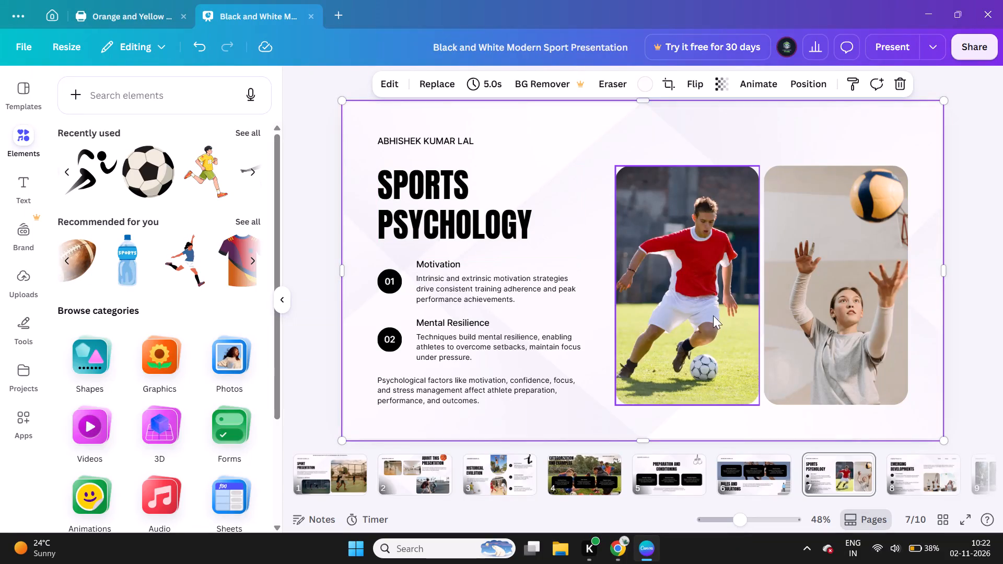
# Stagger the two photos on the "Sports Psychology" slide, raising the footballer photo and lowering the volleyball player photo.
pyautogui.moveTo(691, 296); pyautogui.dragTo(685, 252)
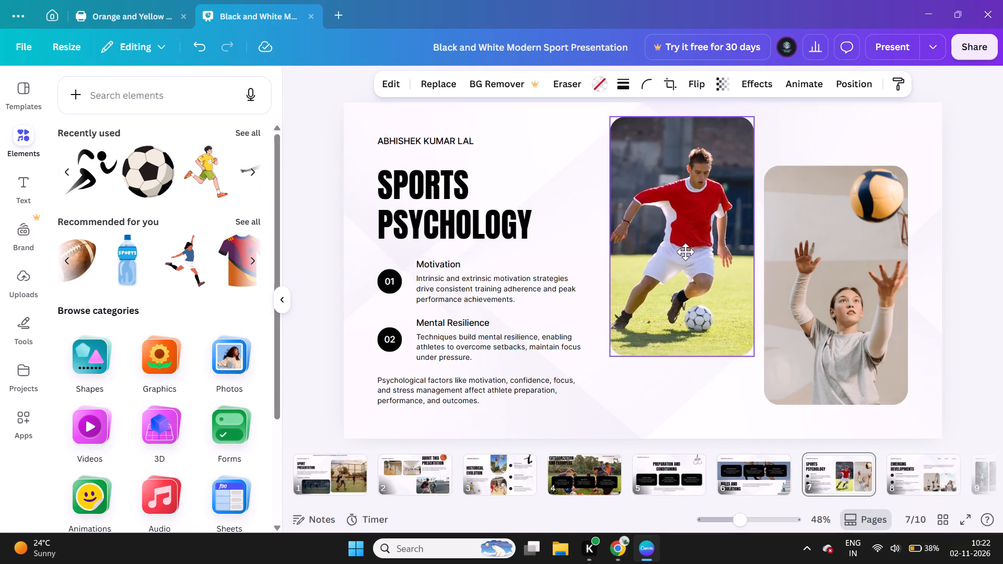
pyautogui.moveTo(685, 252); pyautogui.dragTo(686, 266)
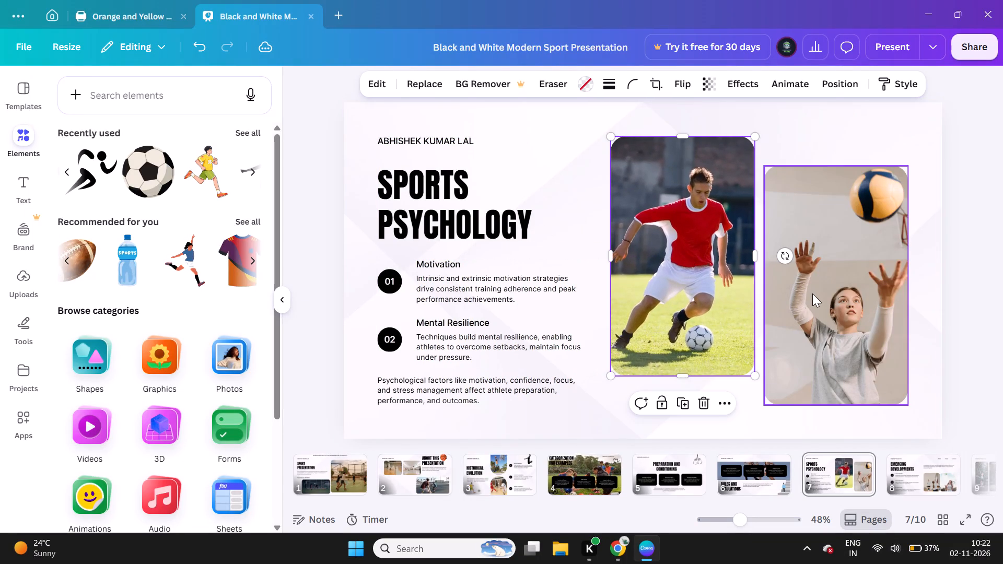
pyautogui.moveTo(812, 293); pyautogui.dragTo(812, 314)
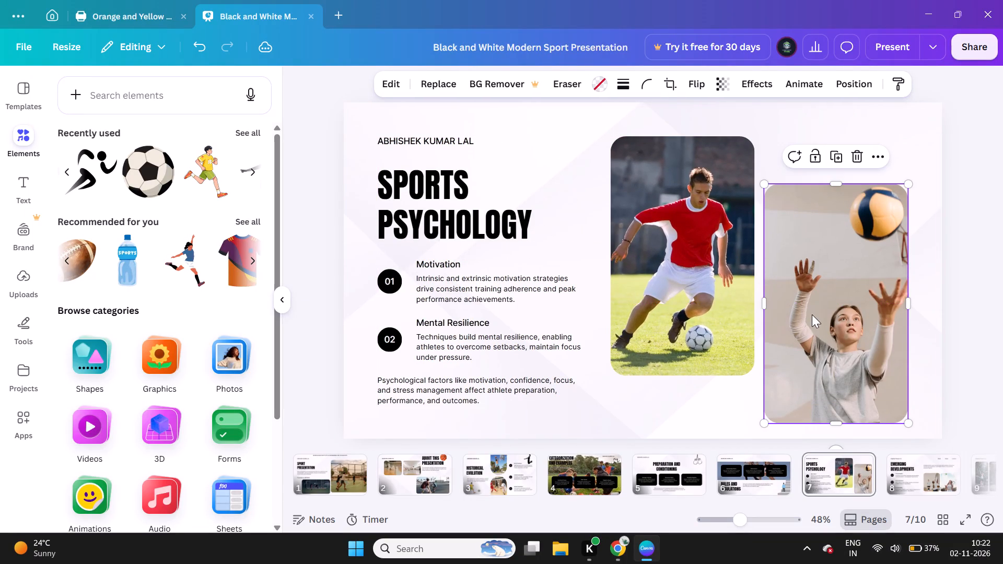
pyautogui.click(924, 156)
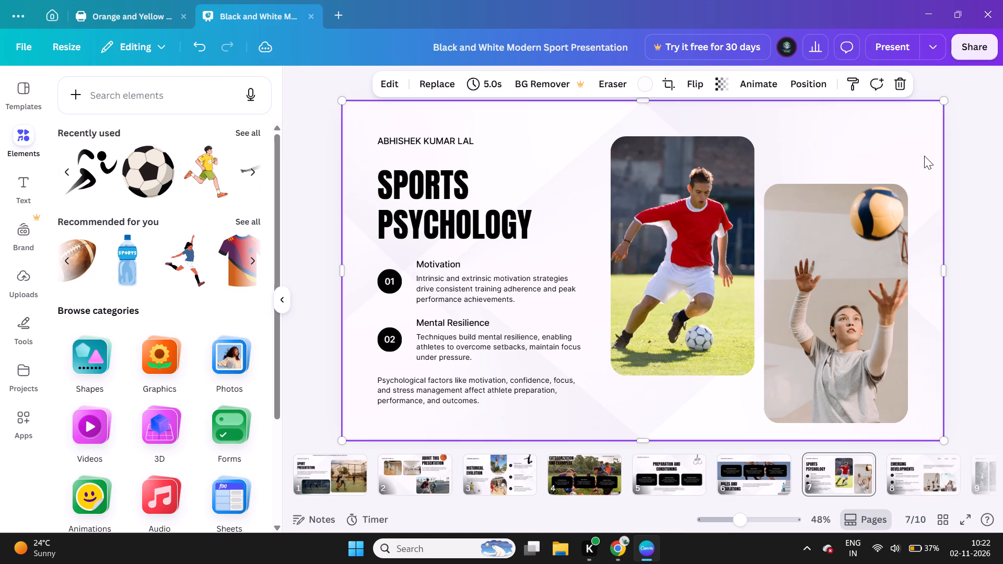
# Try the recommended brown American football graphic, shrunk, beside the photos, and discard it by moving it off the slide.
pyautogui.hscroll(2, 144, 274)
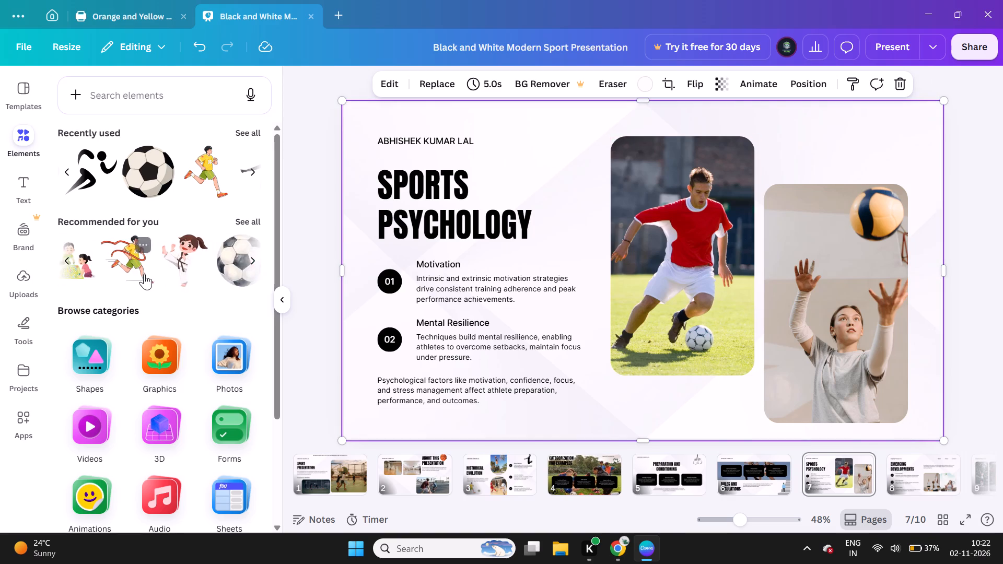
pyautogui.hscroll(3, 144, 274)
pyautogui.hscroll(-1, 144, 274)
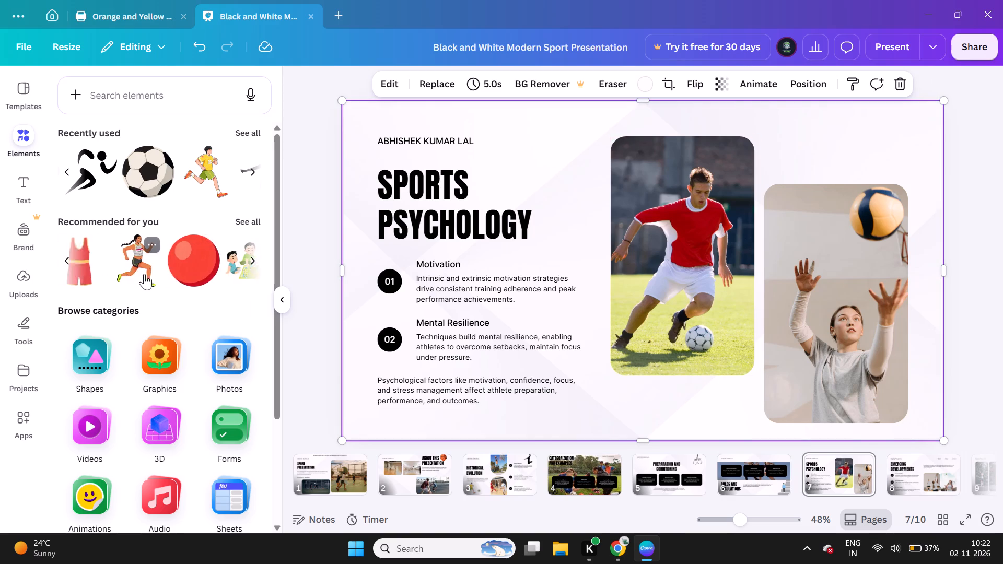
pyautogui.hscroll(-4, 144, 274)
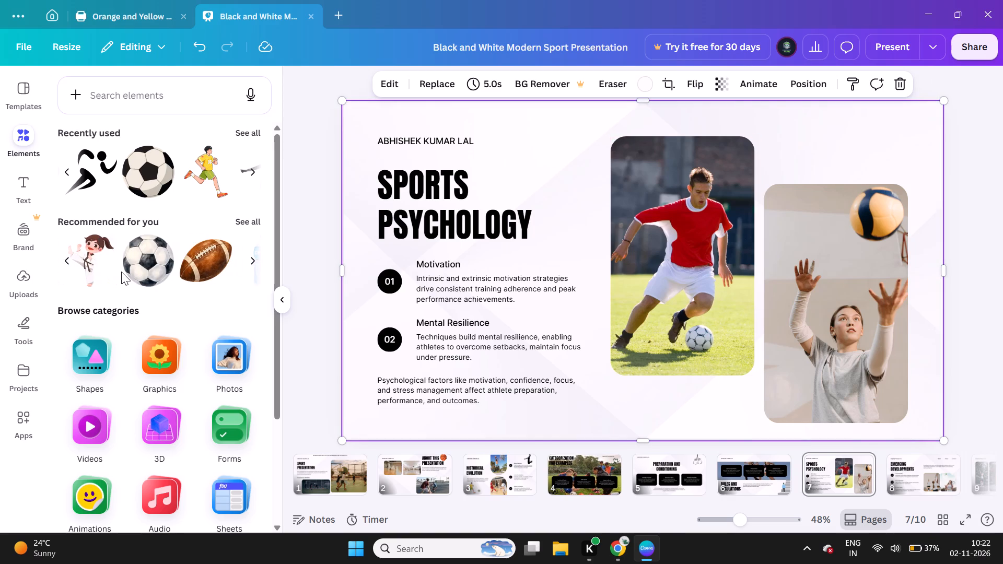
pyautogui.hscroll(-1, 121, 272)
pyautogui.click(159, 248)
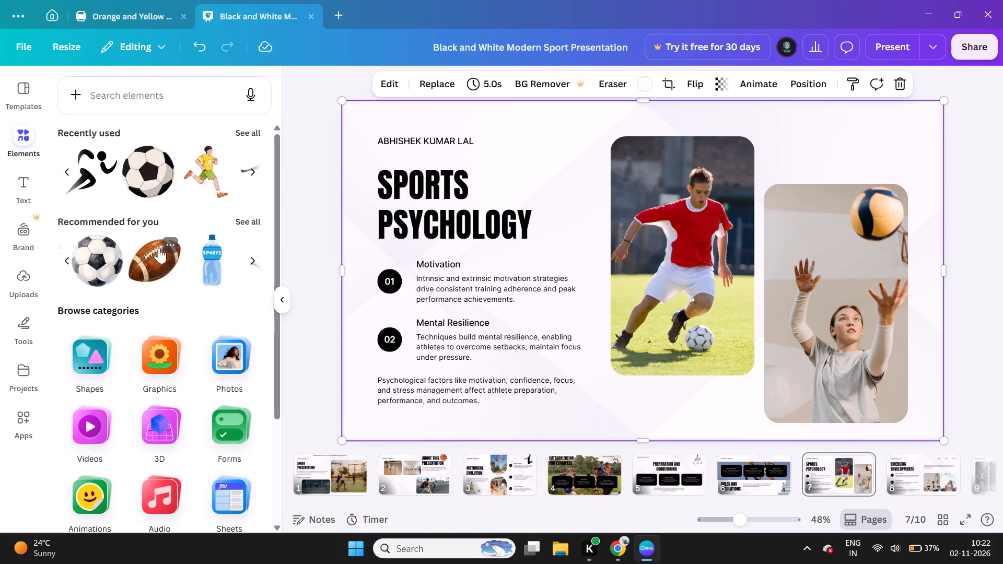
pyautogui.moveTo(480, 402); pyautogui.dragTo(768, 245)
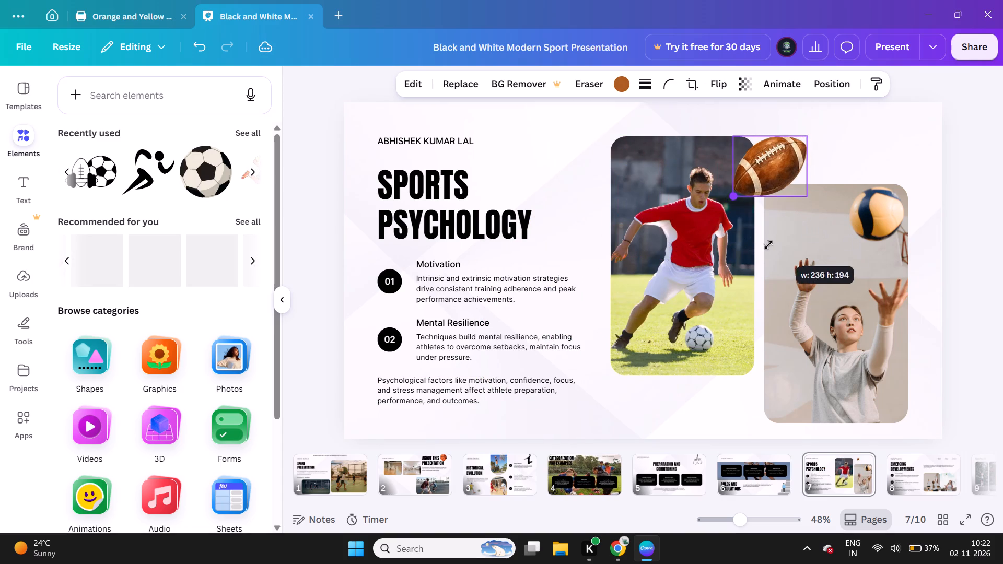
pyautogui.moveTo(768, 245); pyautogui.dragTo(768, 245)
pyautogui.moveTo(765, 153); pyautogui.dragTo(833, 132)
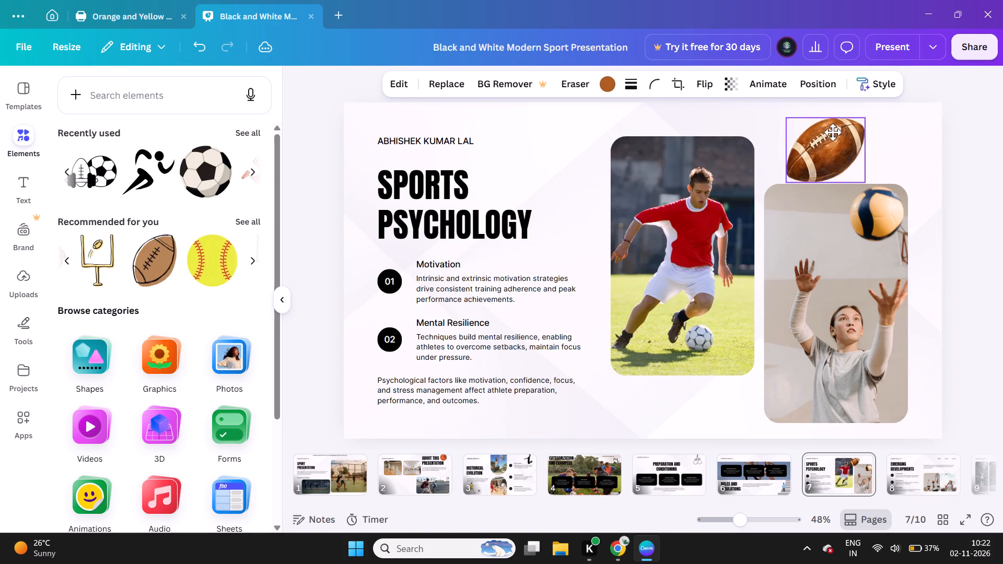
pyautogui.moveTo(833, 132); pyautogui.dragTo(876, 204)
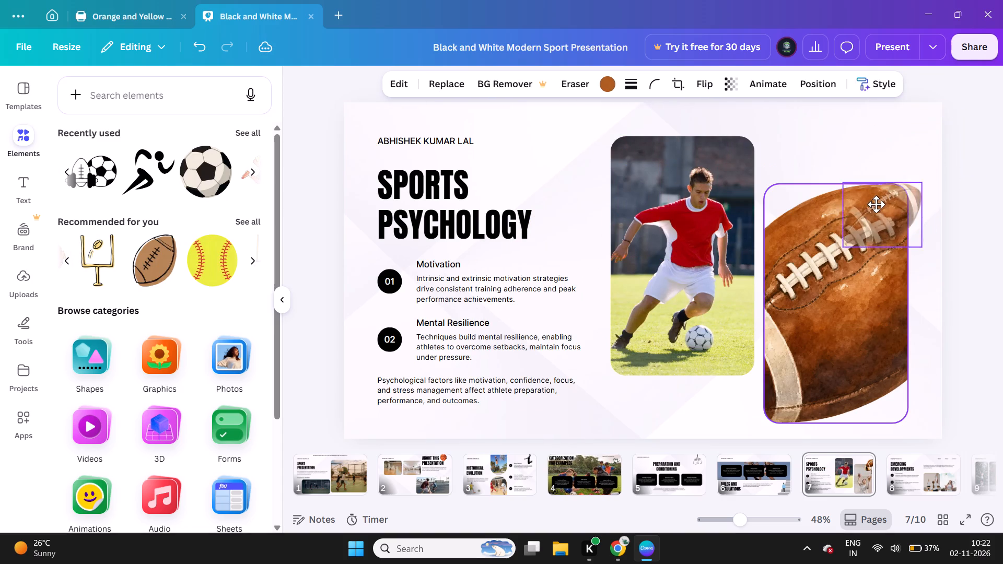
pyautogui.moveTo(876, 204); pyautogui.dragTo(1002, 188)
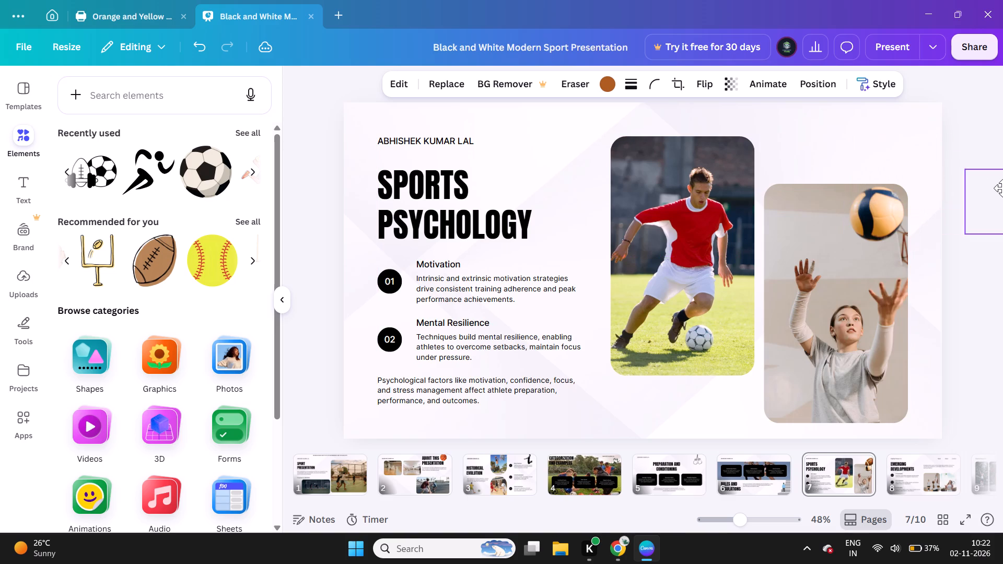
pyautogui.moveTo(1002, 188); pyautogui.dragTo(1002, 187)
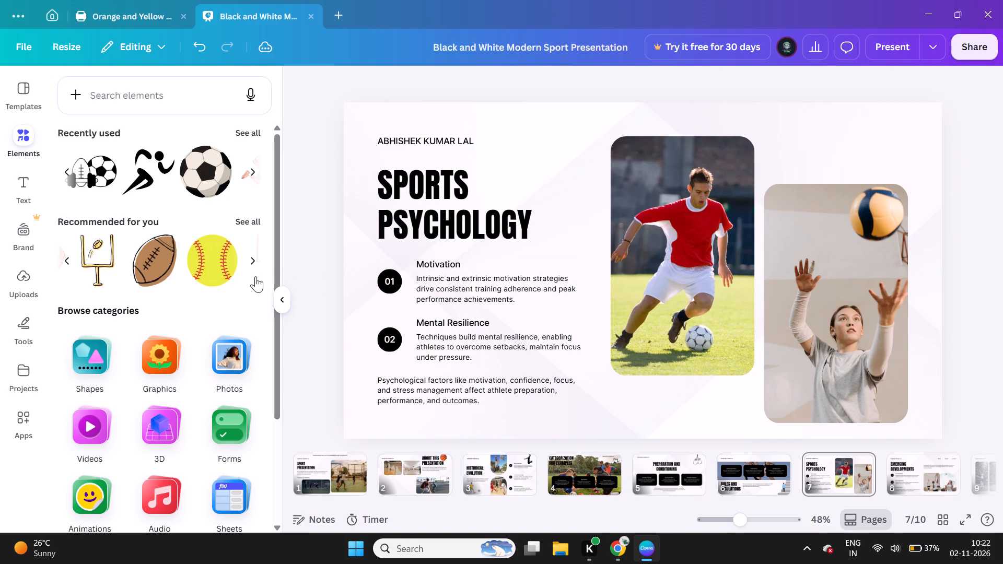
# Browse the recommended graphics for one that suits the "Sports Psychology" slide.
pyautogui.hscroll(-1, 197, 260)
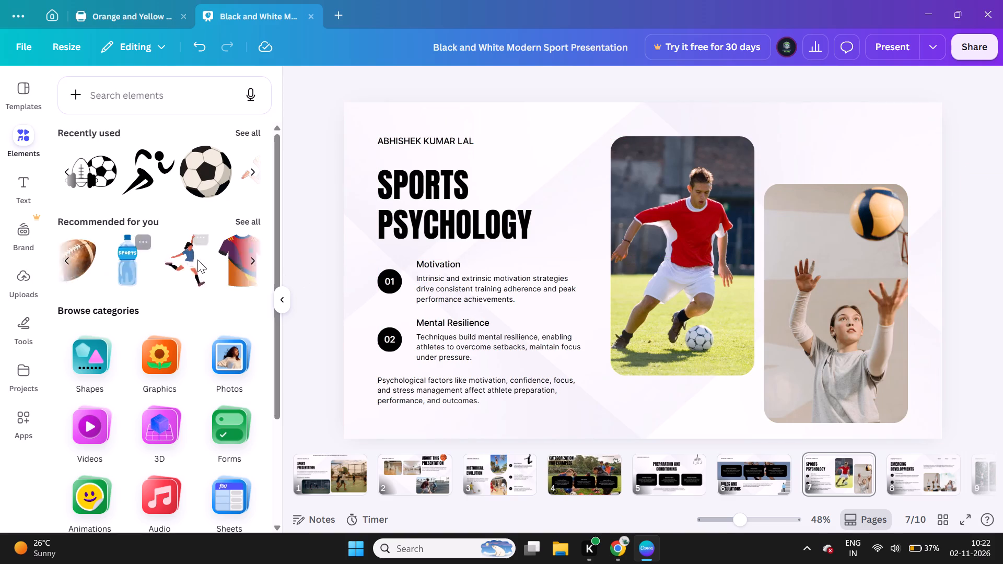
pyautogui.hscroll(-4, 197, 260)
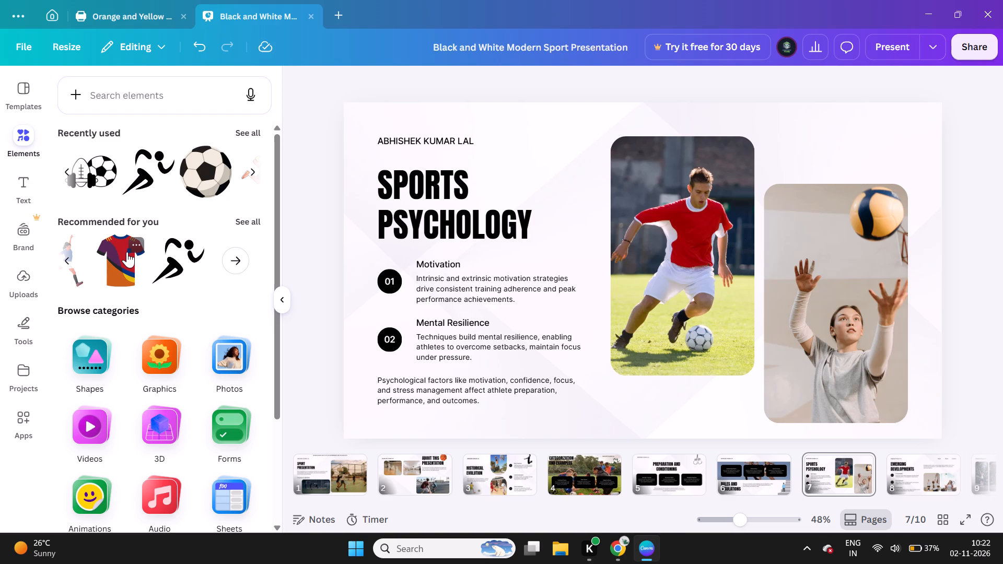
pyautogui.hscroll(2, 127, 252)
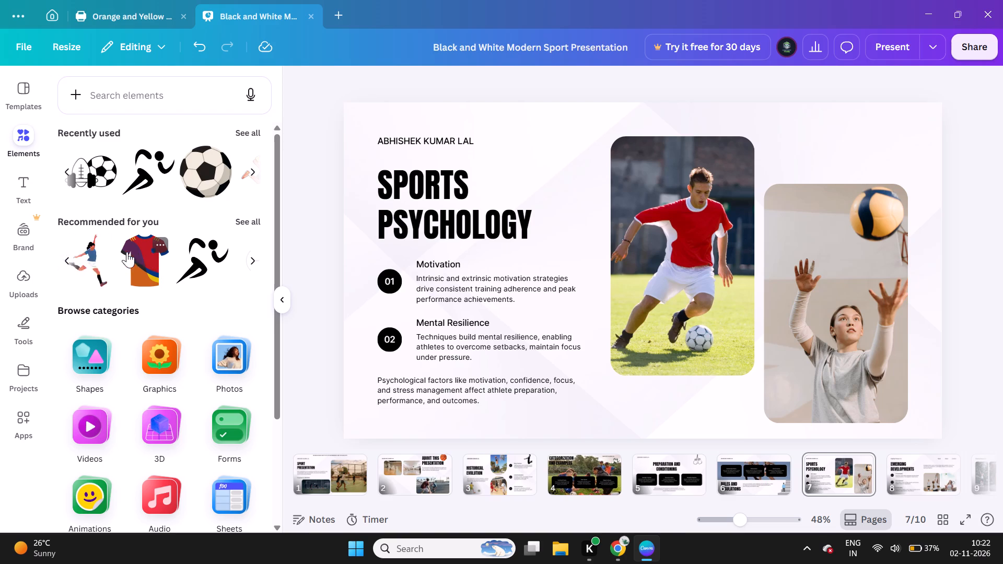
pyautogui.hscroll(11, 127, 252)
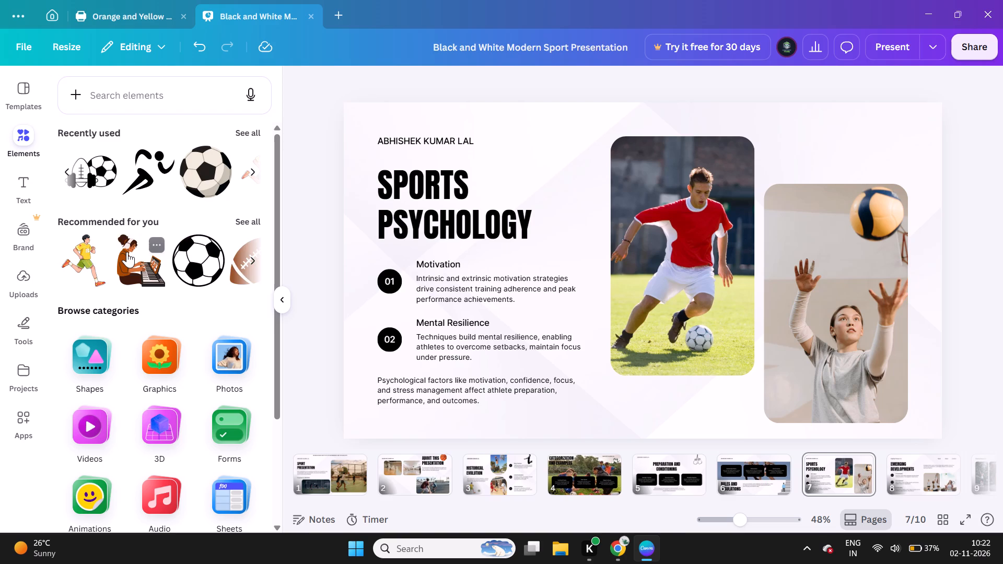
pyautogui.hscroll(2, 127, 252)
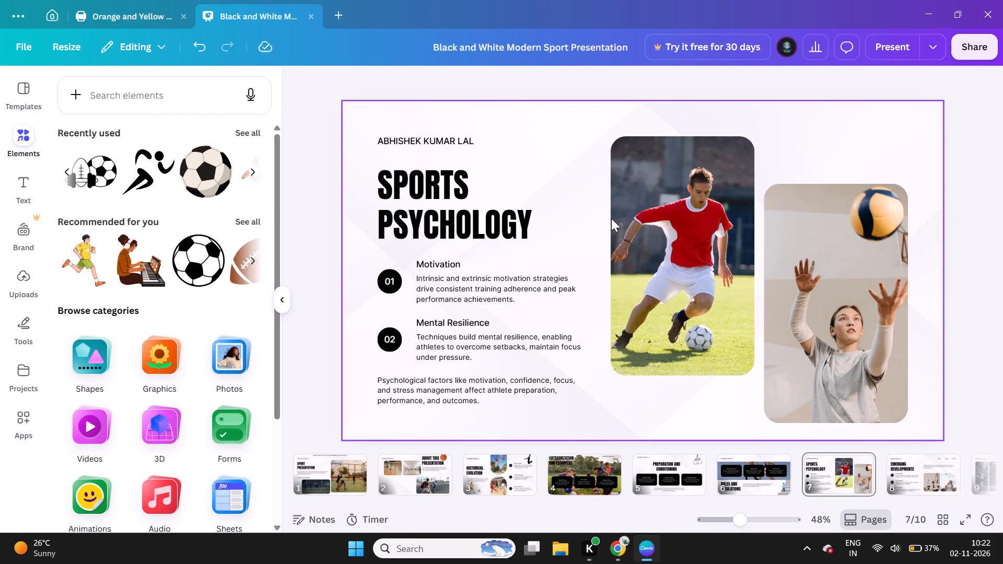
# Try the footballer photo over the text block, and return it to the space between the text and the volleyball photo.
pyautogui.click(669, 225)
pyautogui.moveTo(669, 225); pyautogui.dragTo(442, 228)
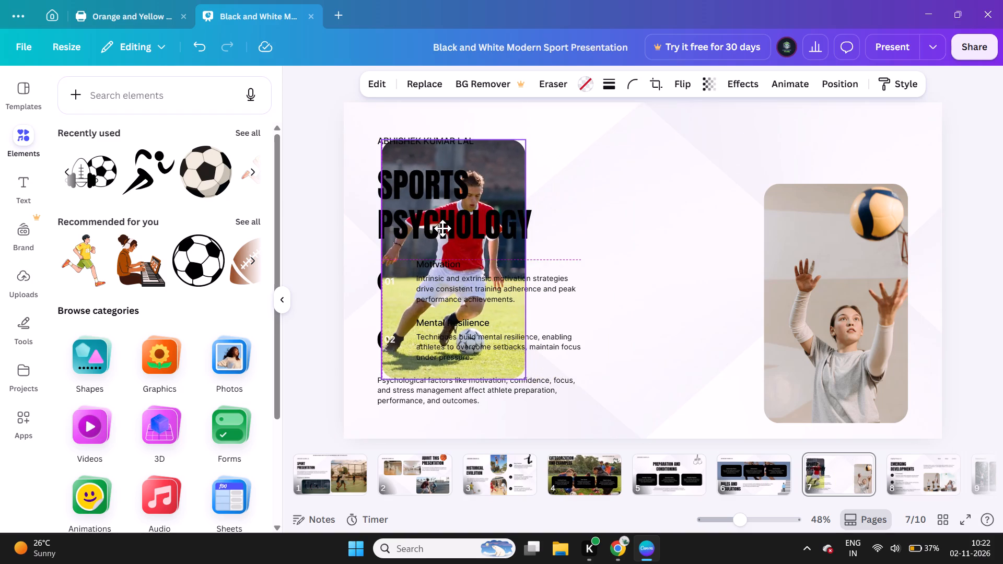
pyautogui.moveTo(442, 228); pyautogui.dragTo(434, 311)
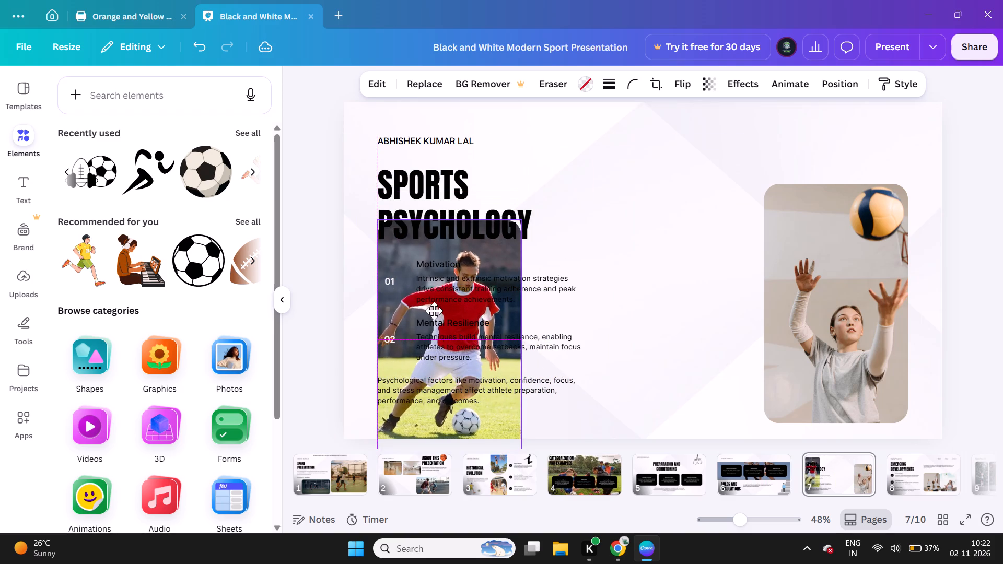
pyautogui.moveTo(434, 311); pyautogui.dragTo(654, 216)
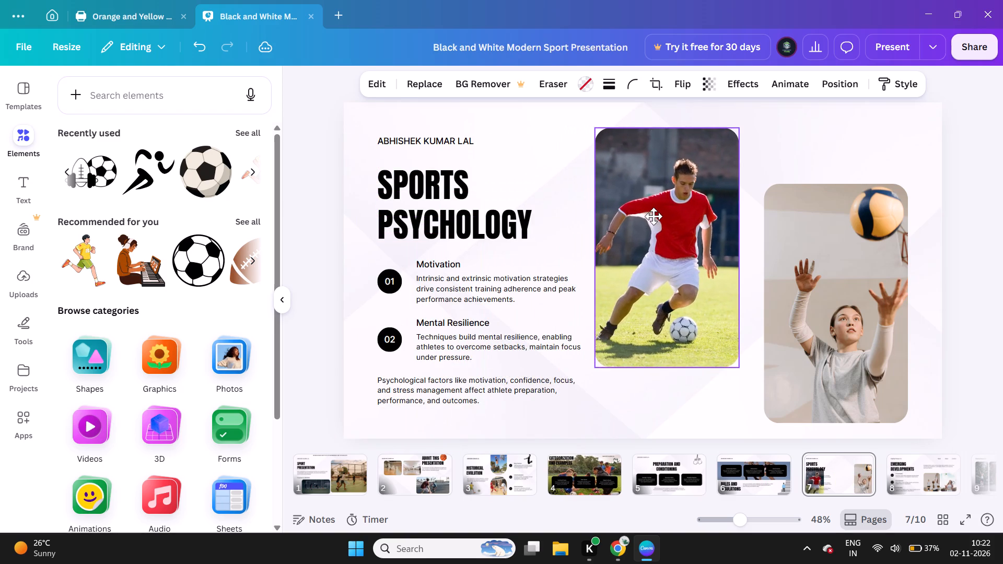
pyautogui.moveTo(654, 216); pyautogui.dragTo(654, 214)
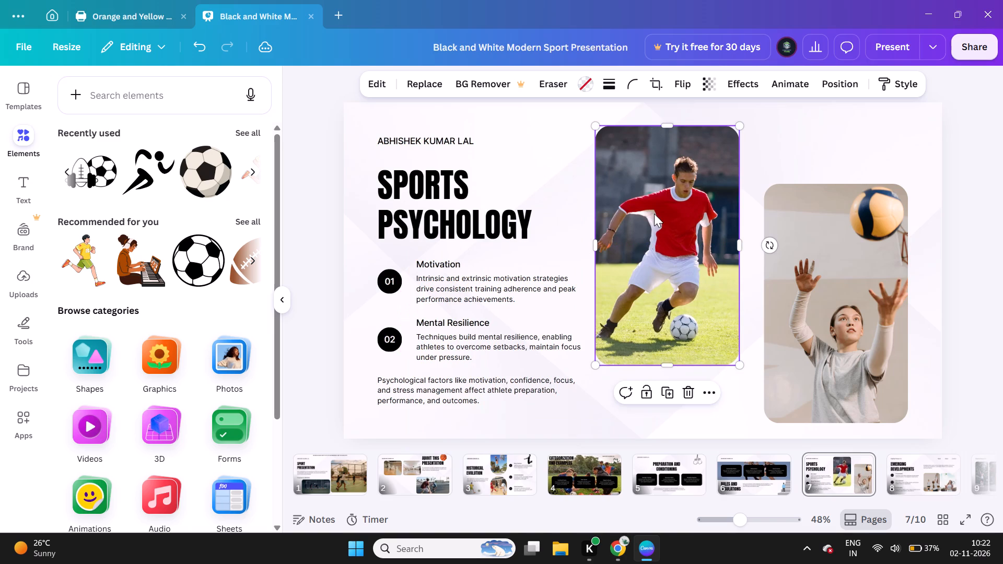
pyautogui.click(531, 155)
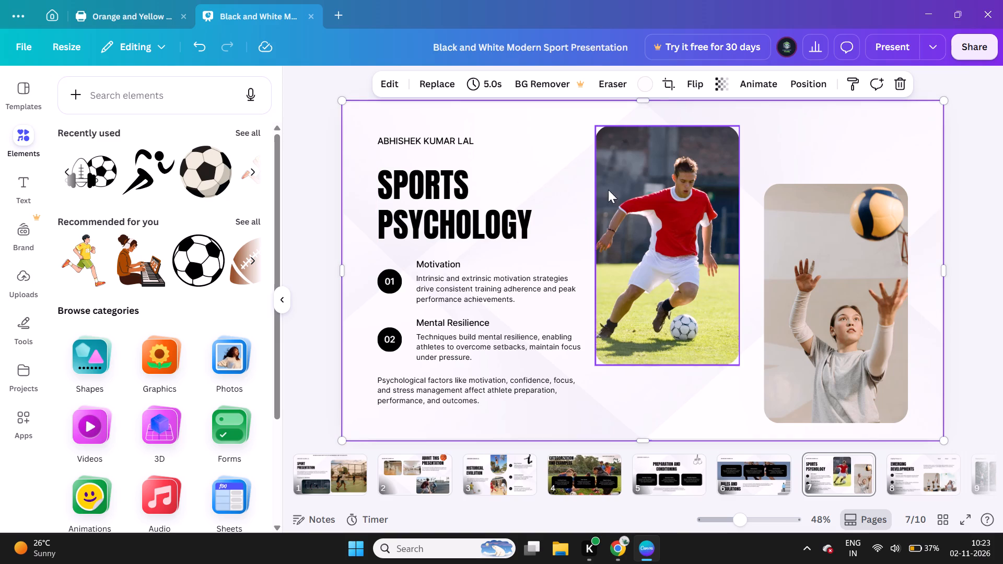
# Move the footballer photo behind the heading and text block, near the slide's top-left corner.
pyautogui.moveTo(622, 192); pyautogui.dragTo(555, 191)
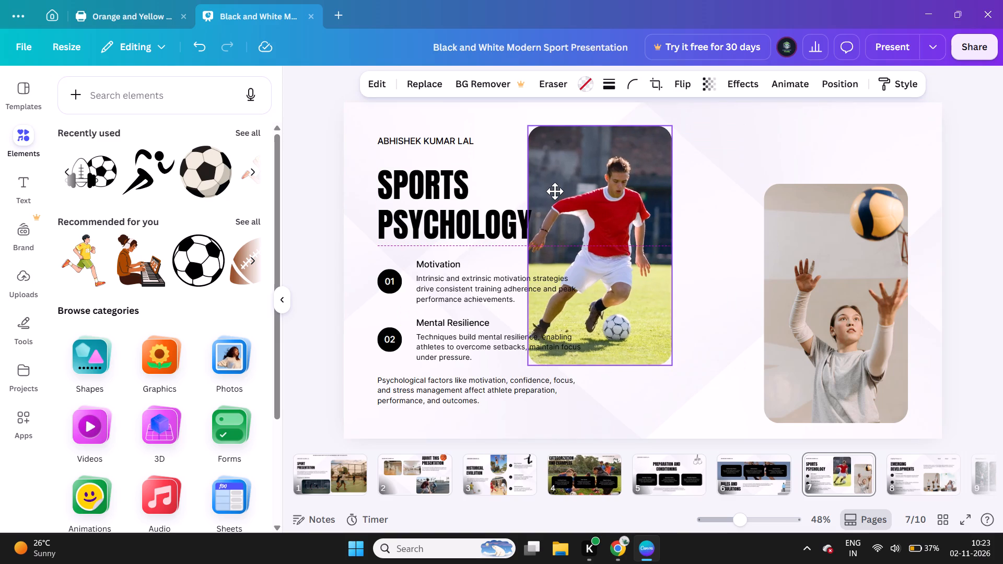
pyautogui.moveTo(555, 191); pyautogui.dragTo(486, 193)
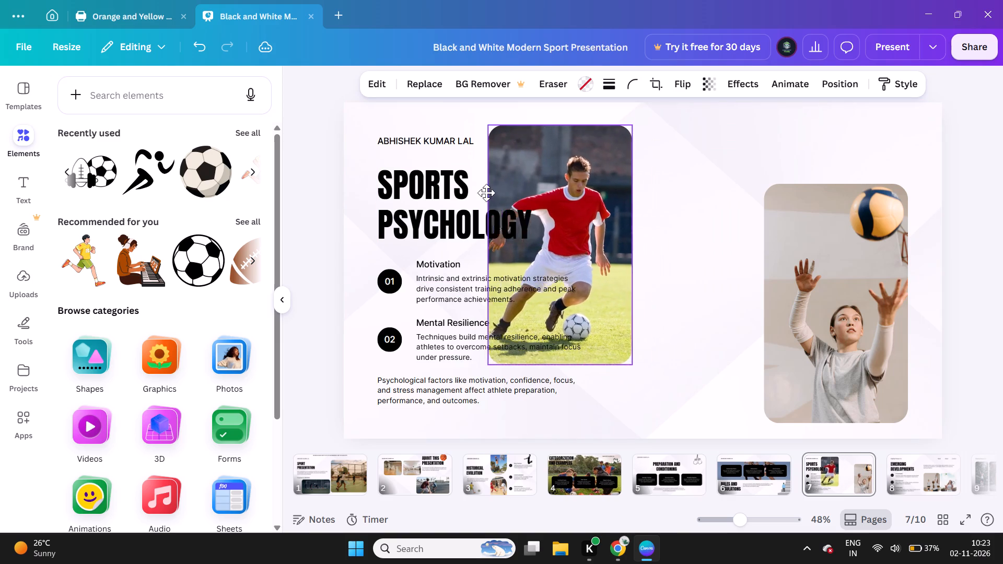
pyautogui.moveTo(486, 193); pyautogui.dragTo(388, 172)
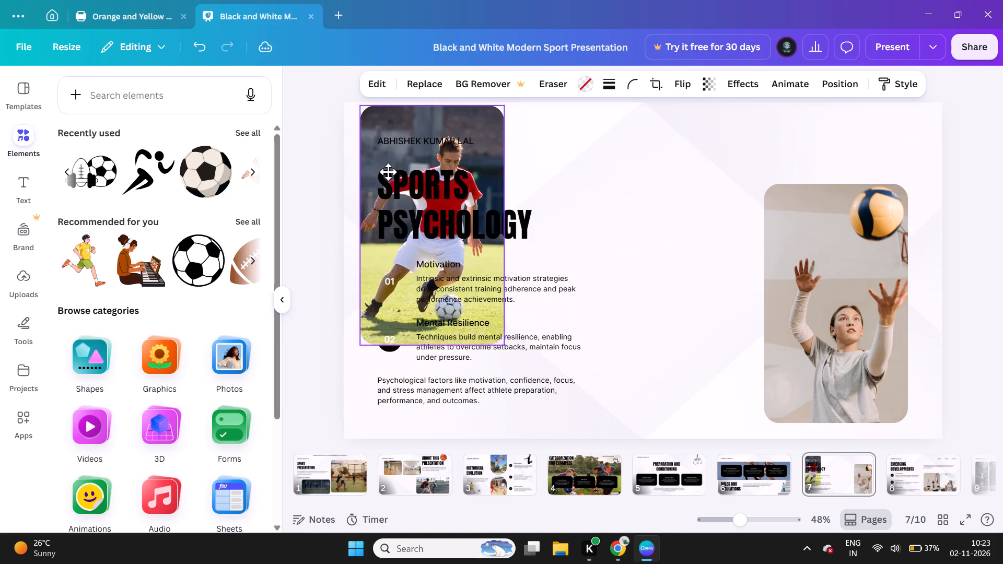
pyautogui.moveTo(388, 172); pyautogui.dragTo(384, 177)
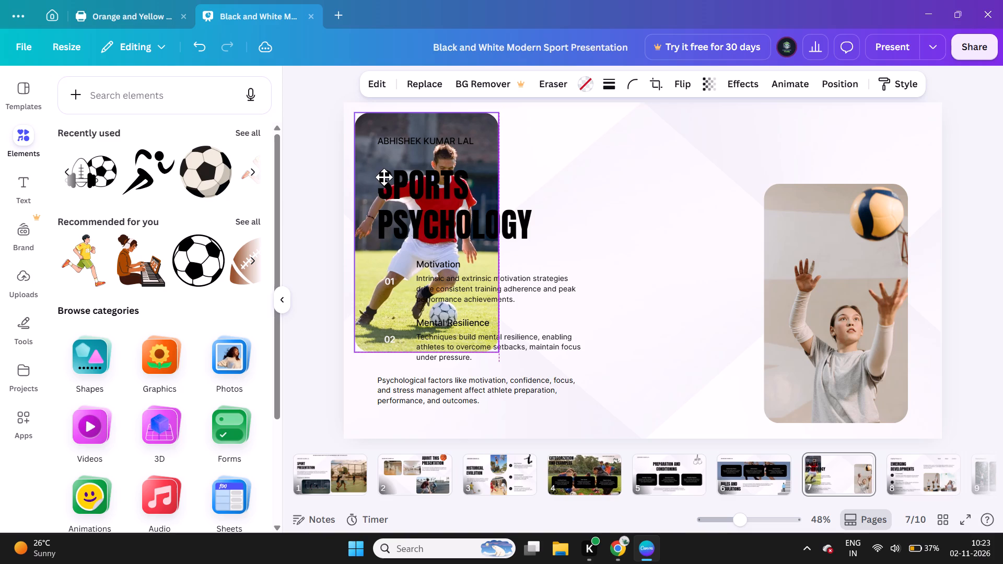
pyautogui.moveTo(384, 177); pyautogui.dragTo(384, 177)
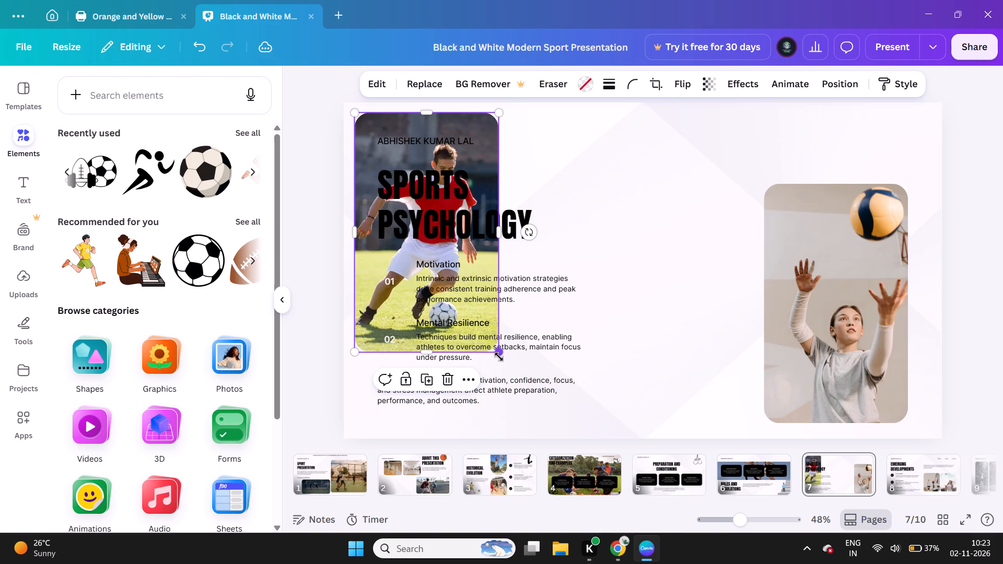
# Enlarge the footballer photo behind the heading and text to the full 1,080 slide height, slightly wider than the text block.
pyautogui.moveTo(497, 357); pyautogui.dragTo(619, 434)
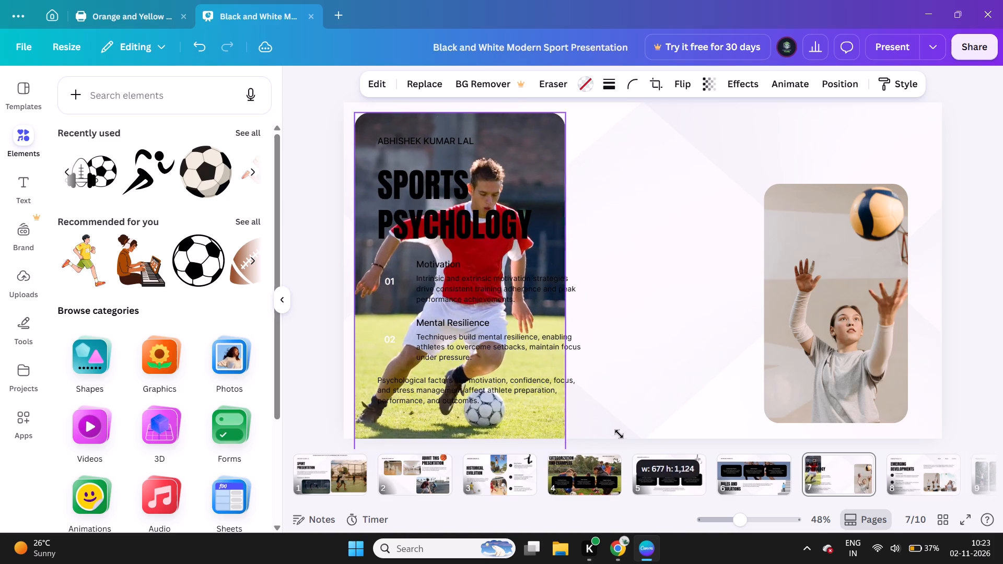
pyautogui.moveTo(619, 434); pyautogui.dragTo(633, 378)
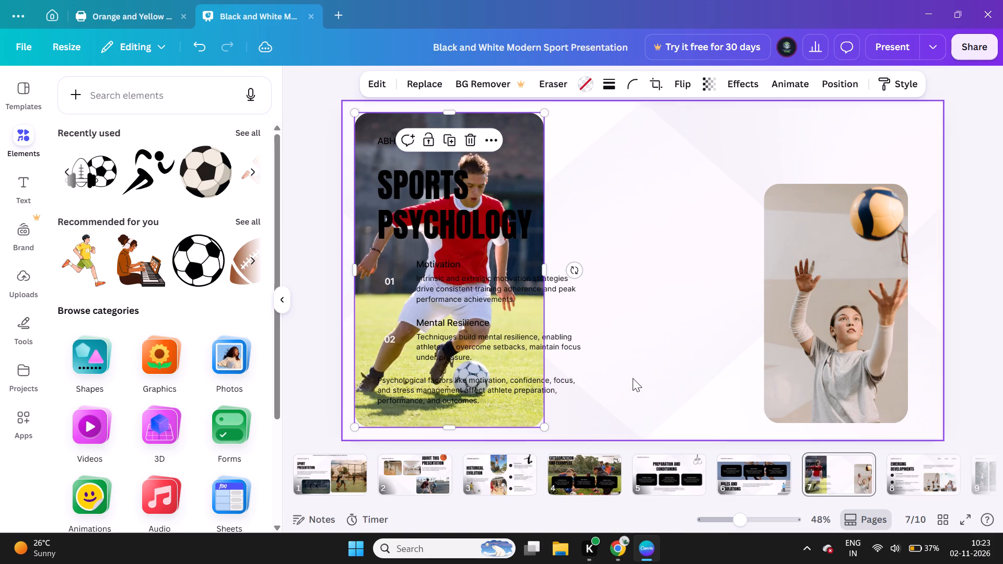
pyautogui.moveTo(543, 269); pyautogui.dragTo(597, 266)
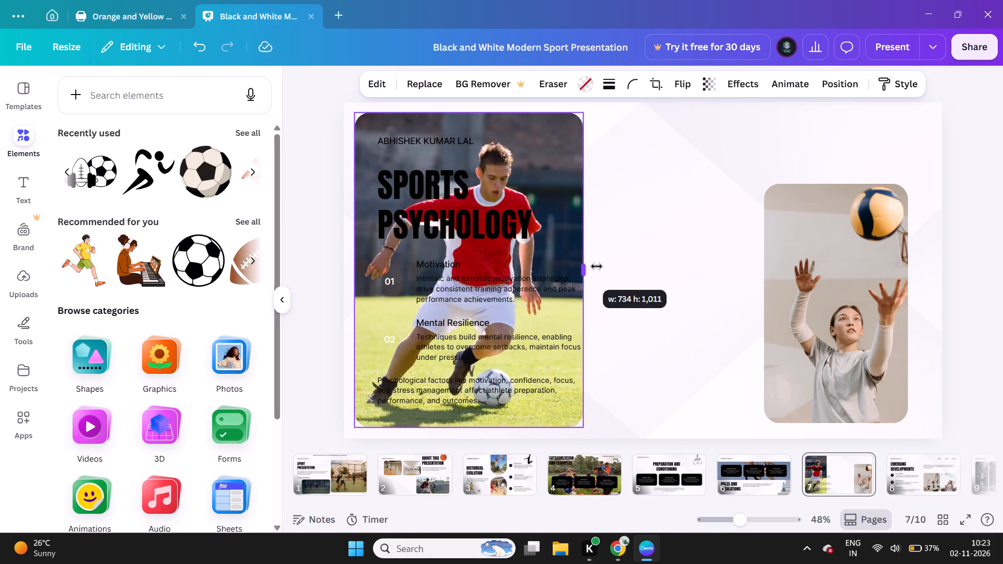
pyautogui.moveTo(597, 266); pyautogui.dragTo(563, 267)
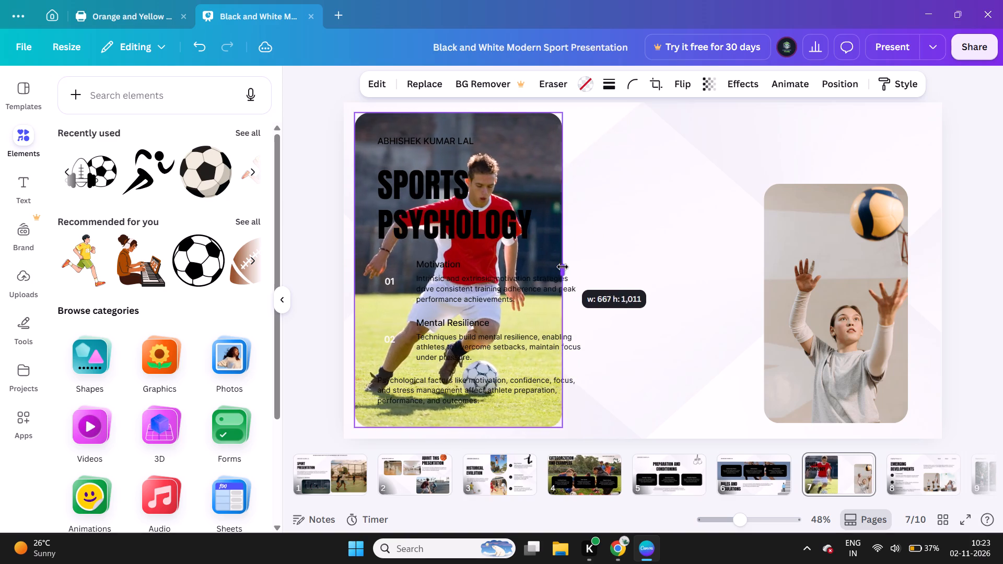
pyautogui.moveTo(563, 267); pyautogui.dragTo(579, 264)
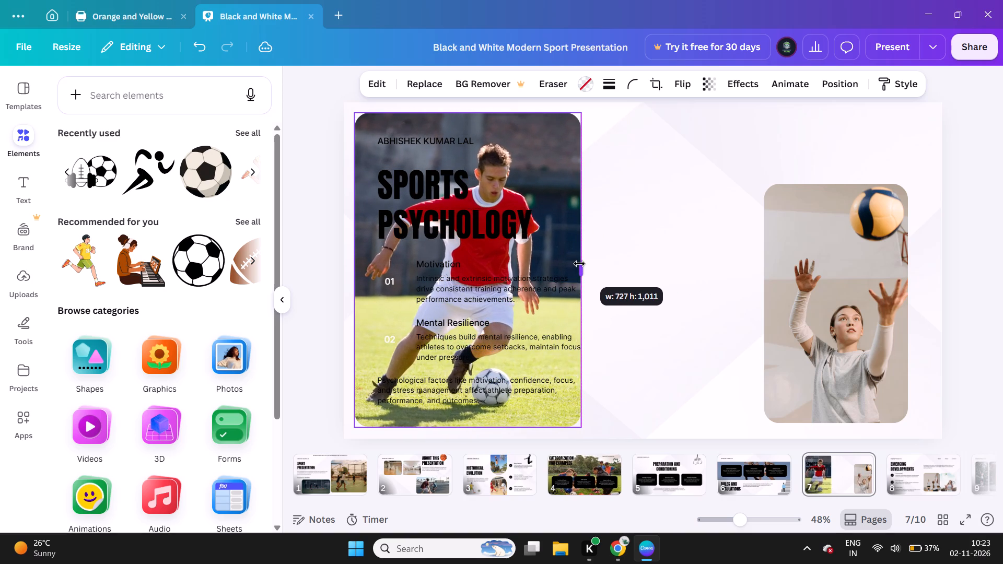
pyautogui.moveTo(579, 264); pyautogui.dragTo(579, 263)
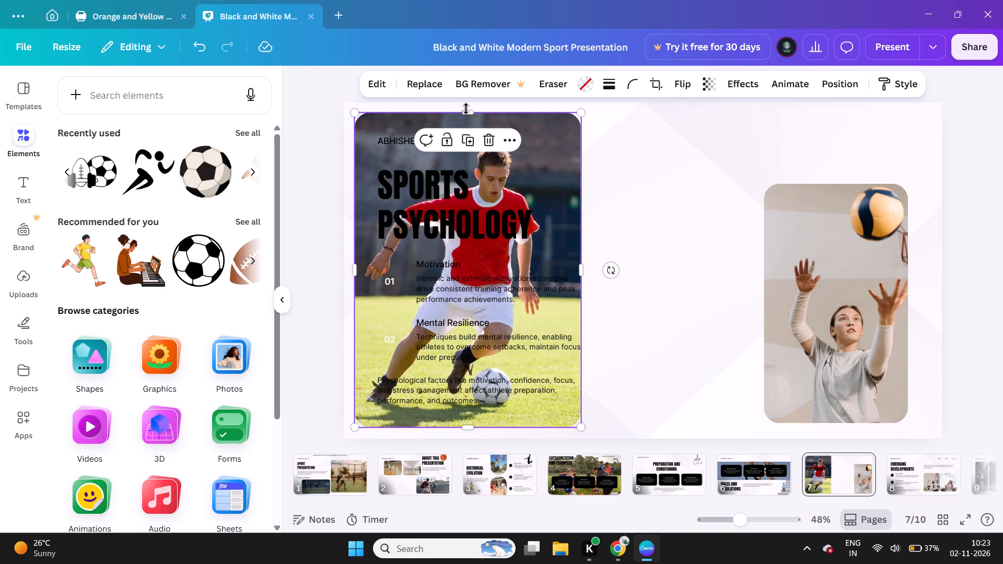
pyautogui.moveTo(466, 110); pyautogui.dragTo(465, 98)
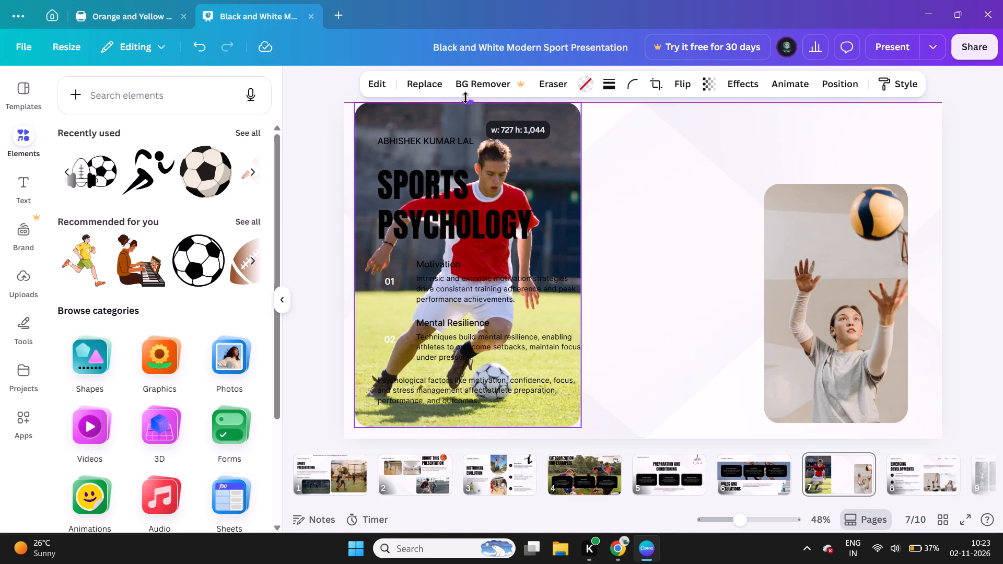
pyautogui.moveTo(465, 98); pyautogui.dragTo(465, 101)
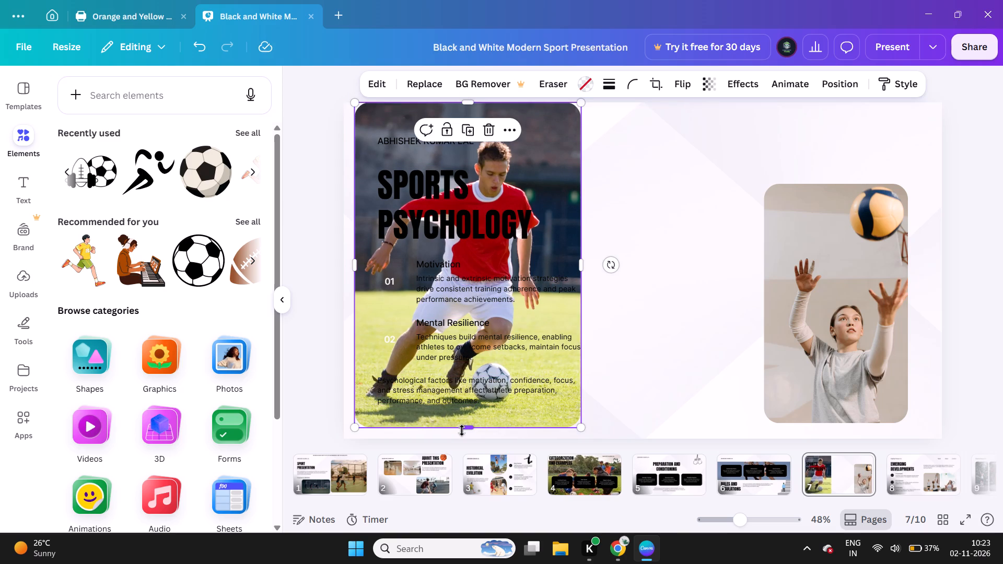
pyautogui.moveTo(462, 430); pyautogui.dragTo(463, 436)
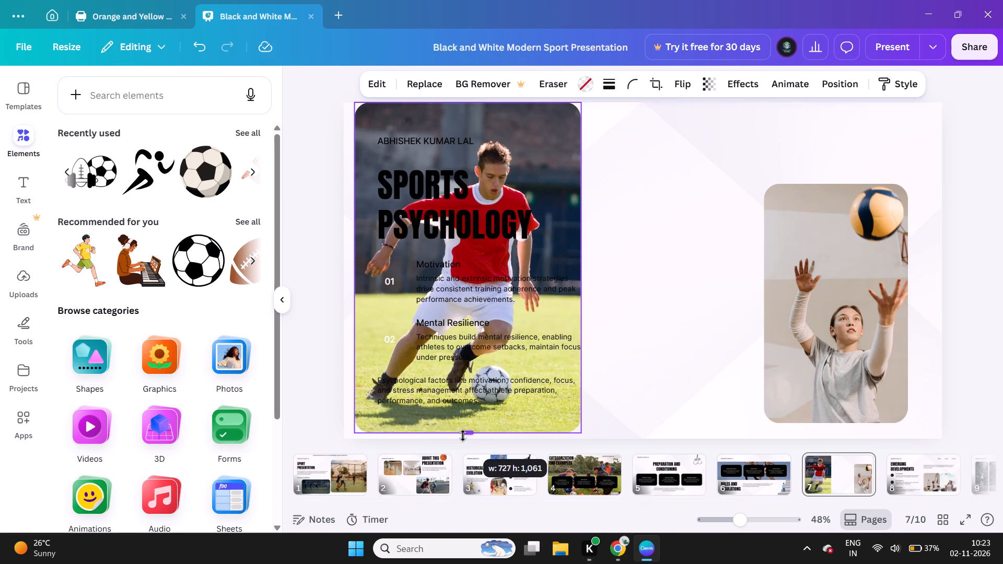
pyautogui.moveTo(463, 436); pyautogui.dragTo(460, 441)
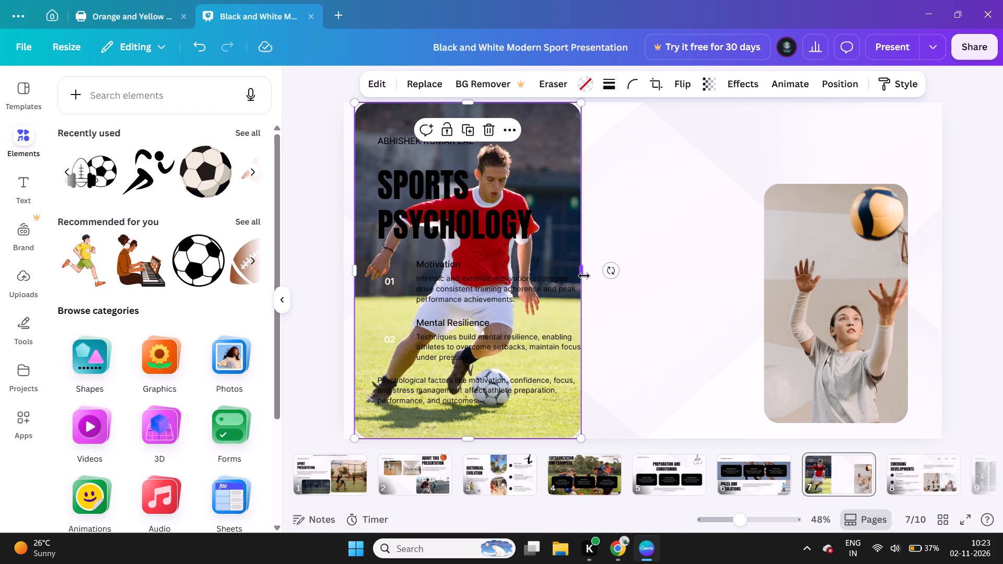
pyautogui.moveTo(584, 276); pyautogui.dragTo(708, 276)
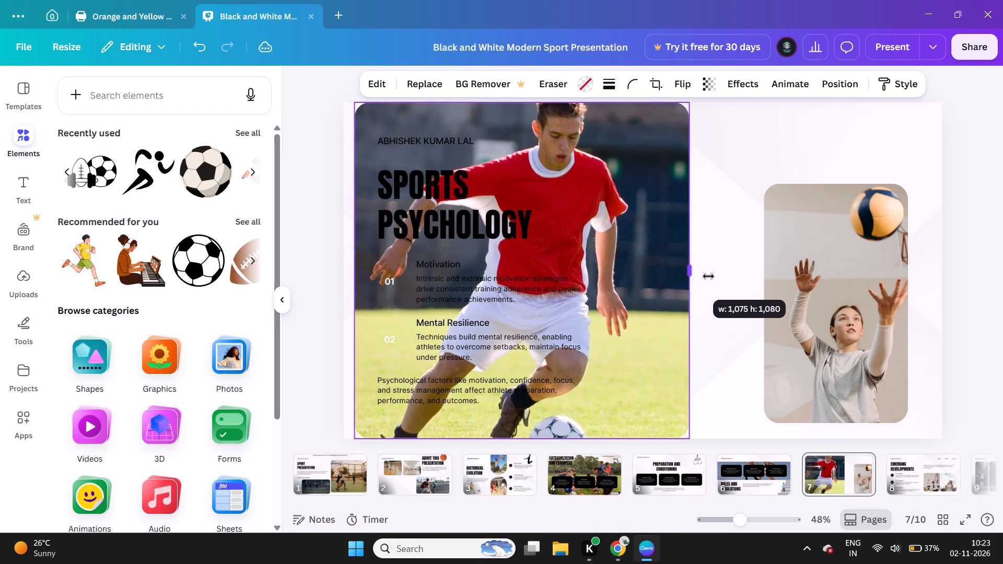
pyautogui.moveTo(708, 276); pyautogui.dragTo(600, 362)
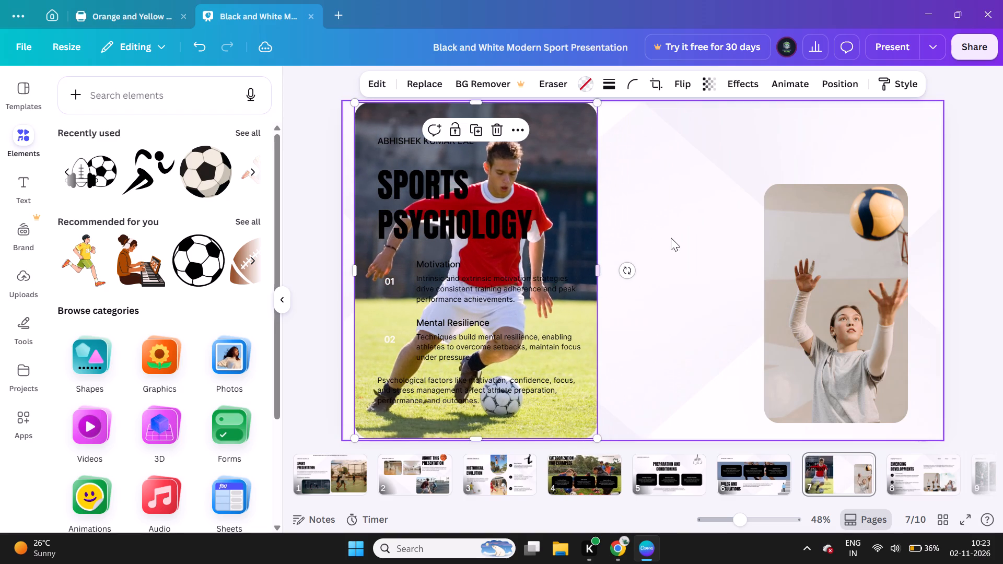
pyautogui.click(671, 234)
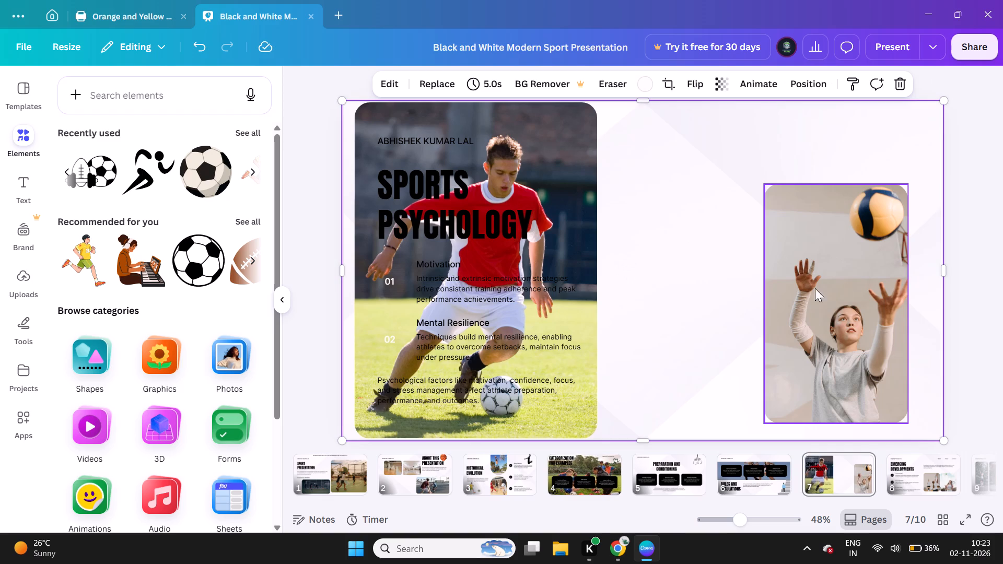
pyautogui.click(974, 166)
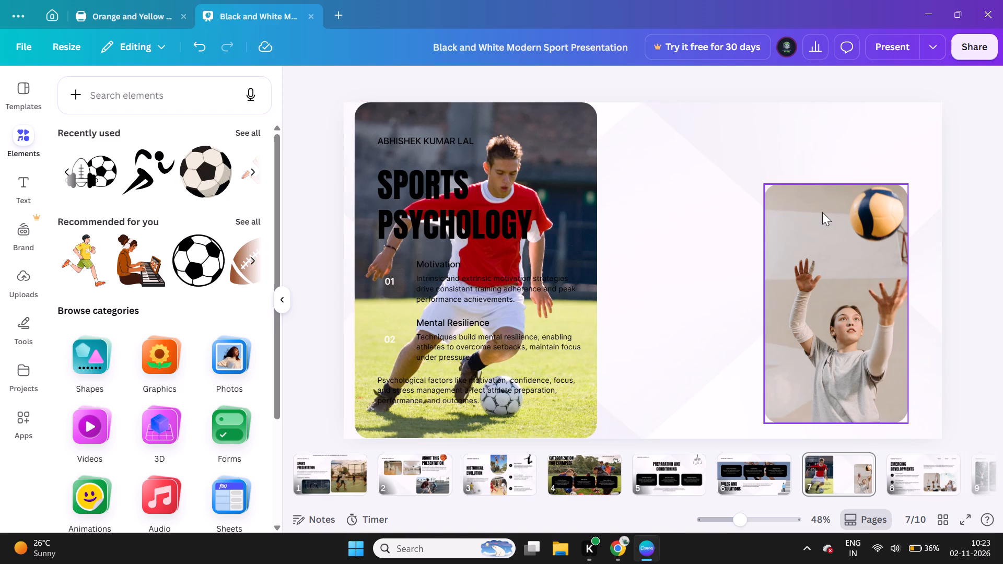
# Move the volleyball photo up and inward on the slide, closer to the footballer photo.
pyautogui.moveTo(812, 235); pyautogui.dragTo(662, 168)
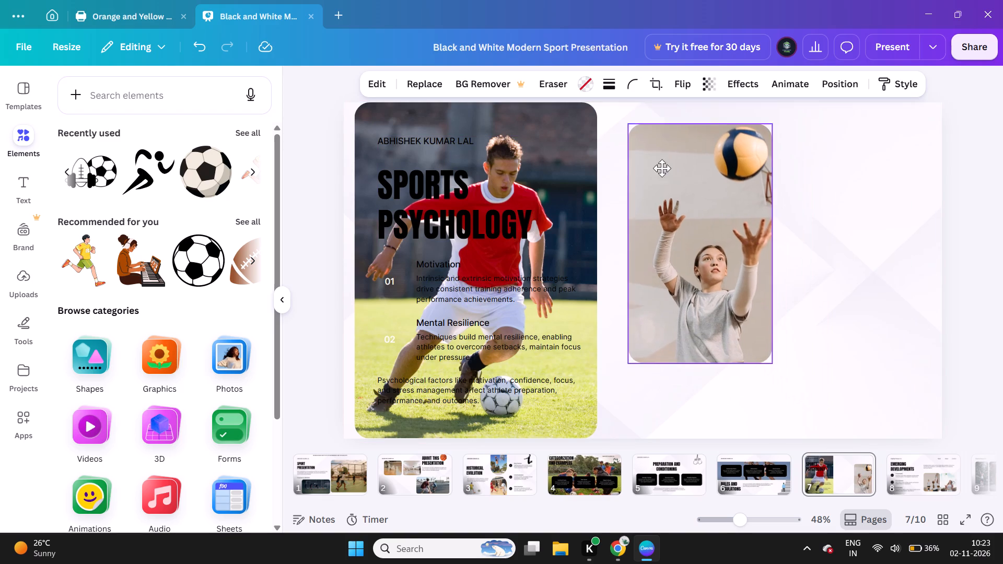
pyautogui.moveTo(662, 168); pyautogui.dragTo(753, 168)
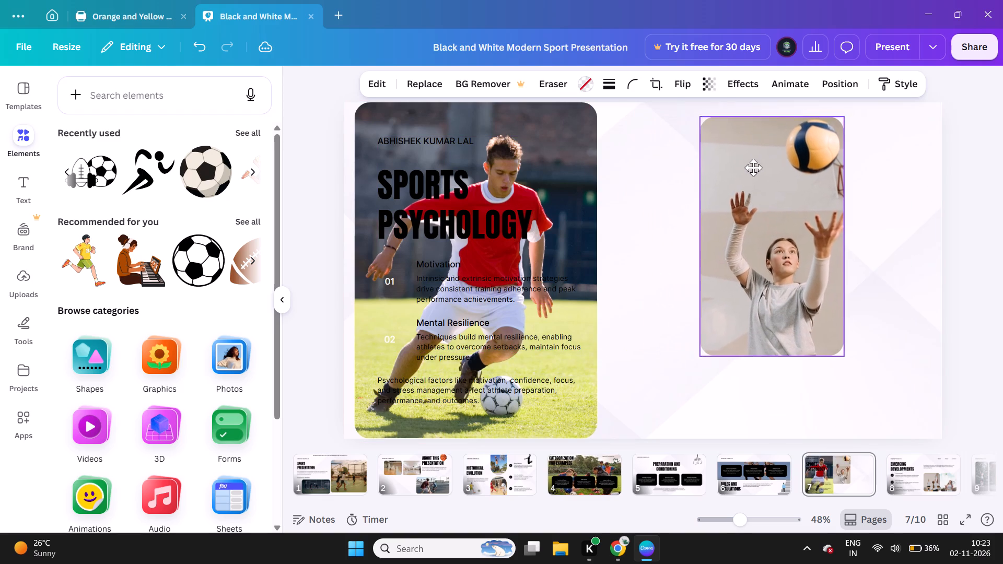
pyautogui.moveTo(753, 168); pyautogui.dragTo(733, 182)
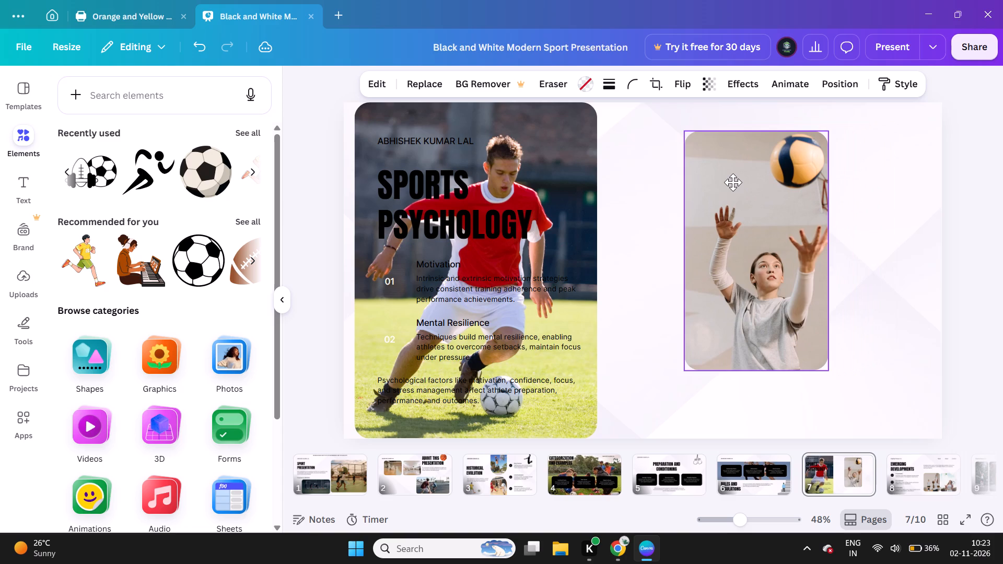
pyautogui.moveTo(733, 182); pyautogui.dragTo(727, 178)
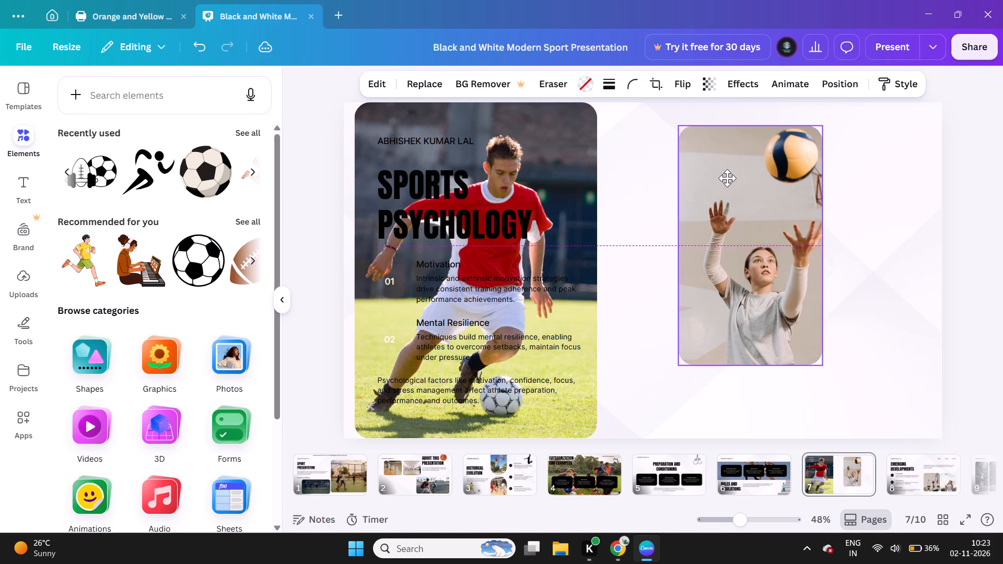
pyautogui.moveTo(727, 178); pyautogui.dragTo(776, 206)
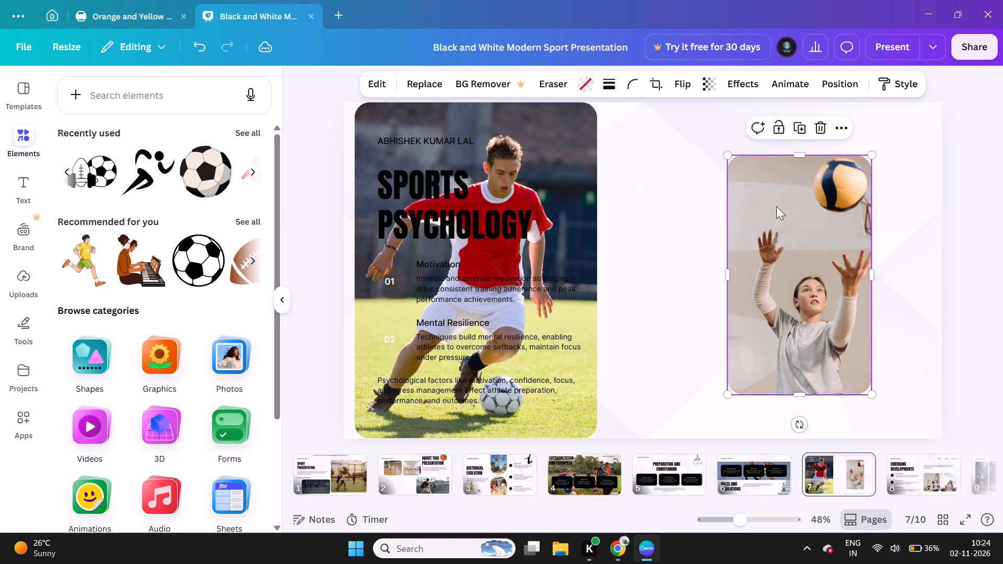
pyautogui.click(712, 232)
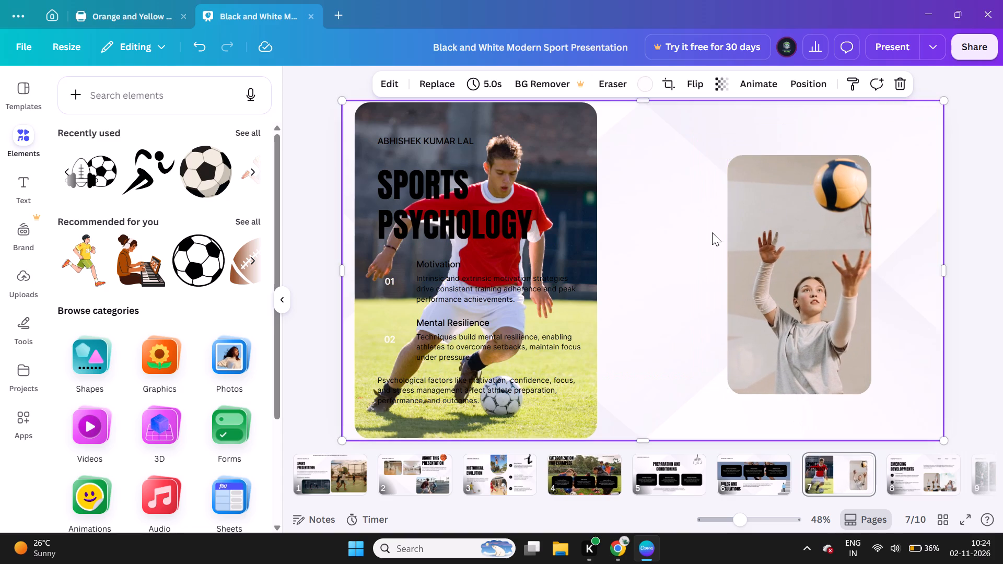
# Enlarge the volleyball photo to about 1,076 high, nearly full slide height, and widen it to nearly match the footballer photo.
pyautogui.click(815, 206)
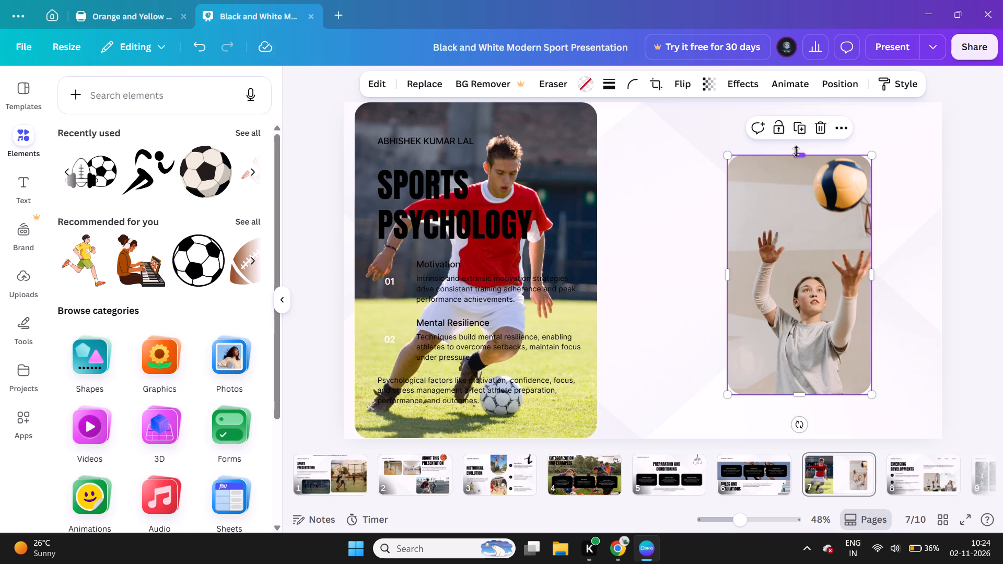
pyautogui.moveTo(797, 157); pyautogui.dragTo(789, 105)
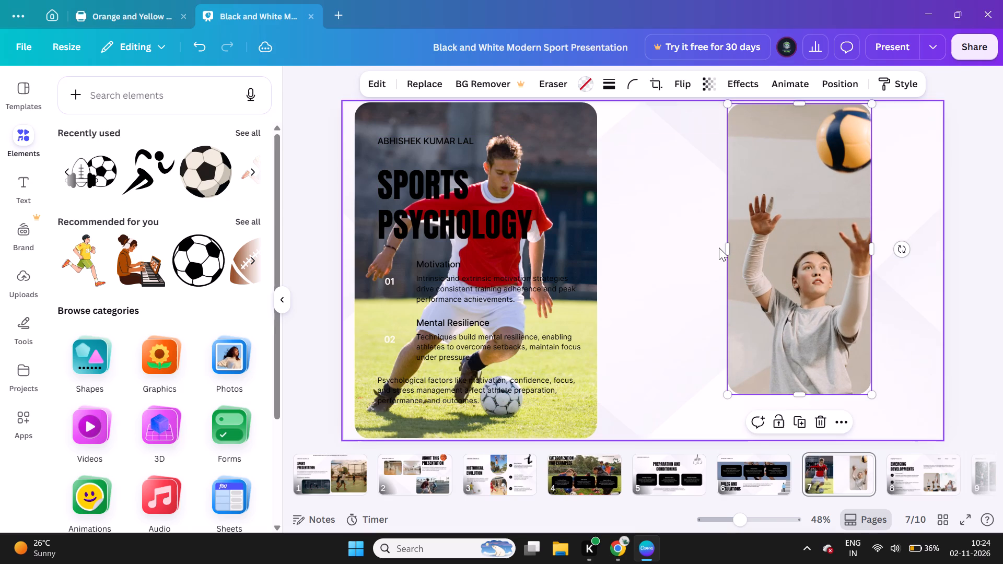
pyautogui.moveTo(726, 246); pyautogui.dragTo(633, 247)
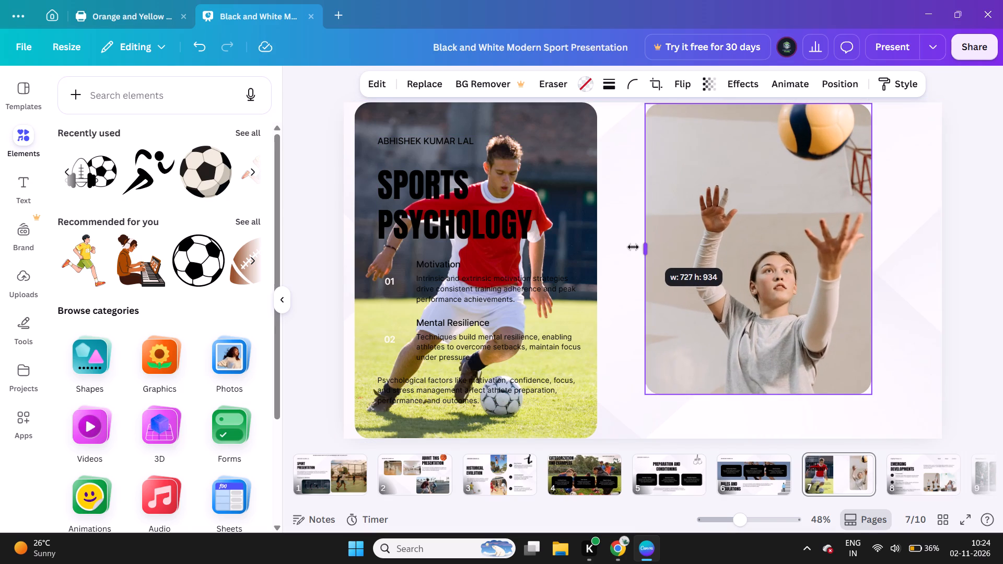
pyautogui.moveTo(633, 247); pyautogui.dragTo(633, 280)
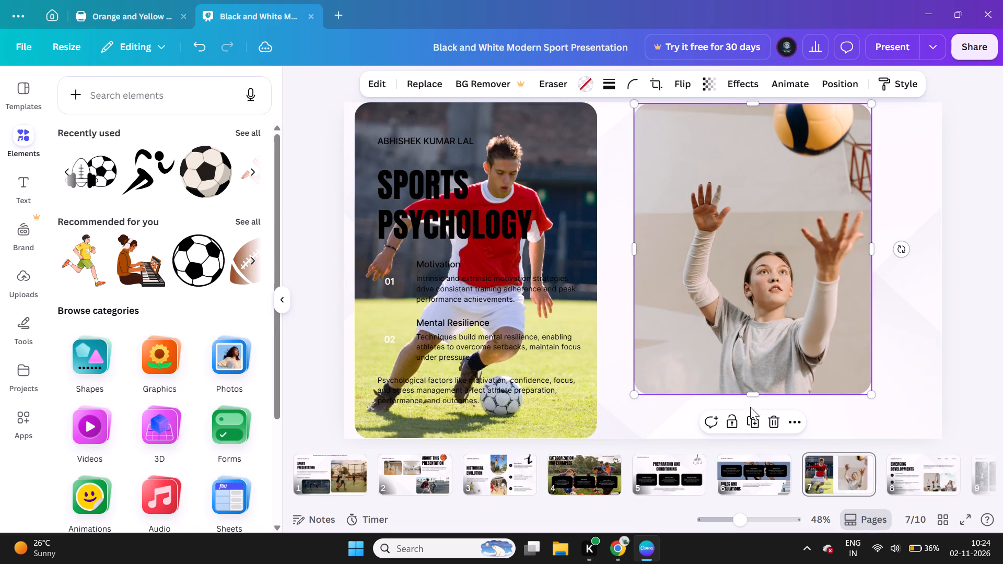
pyautogui.moveTo(742, 392); pyautogui.dragTo(742, 426)
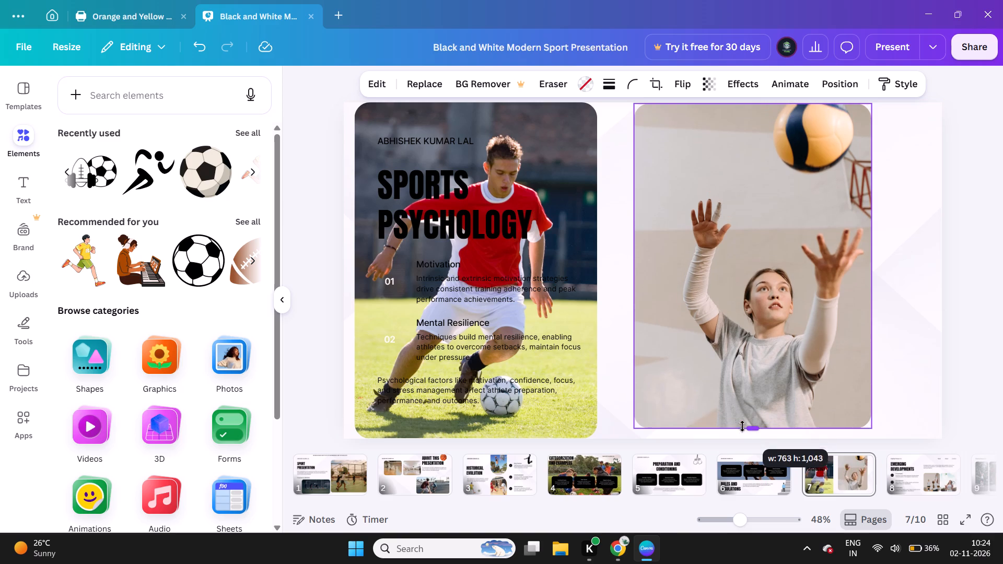
pyautogui.moveTo(742, 426); pyautogui.dragTo(741, 433)
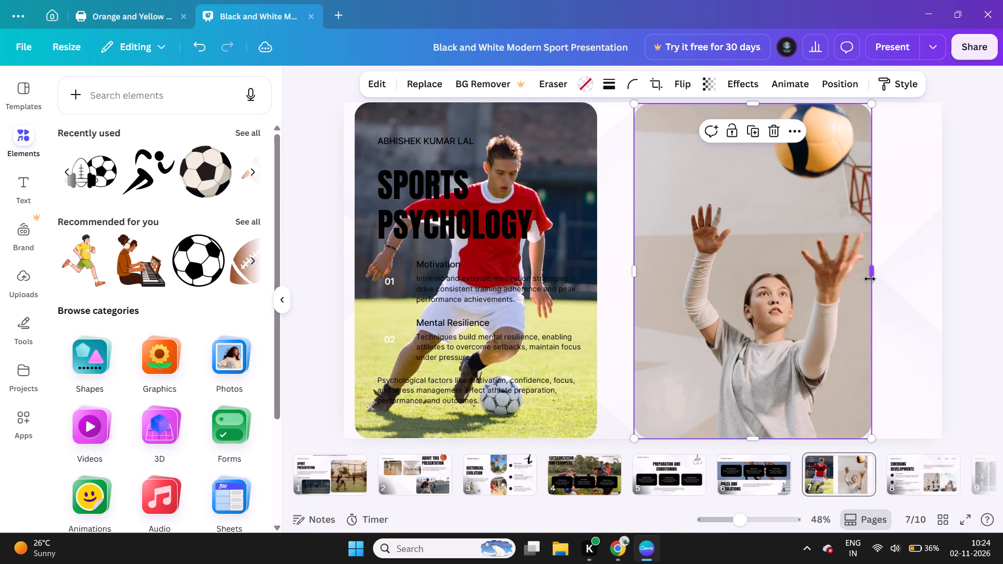
pyautogui.moveTo(870, 279); pyautogui.dragTo(951, 278)
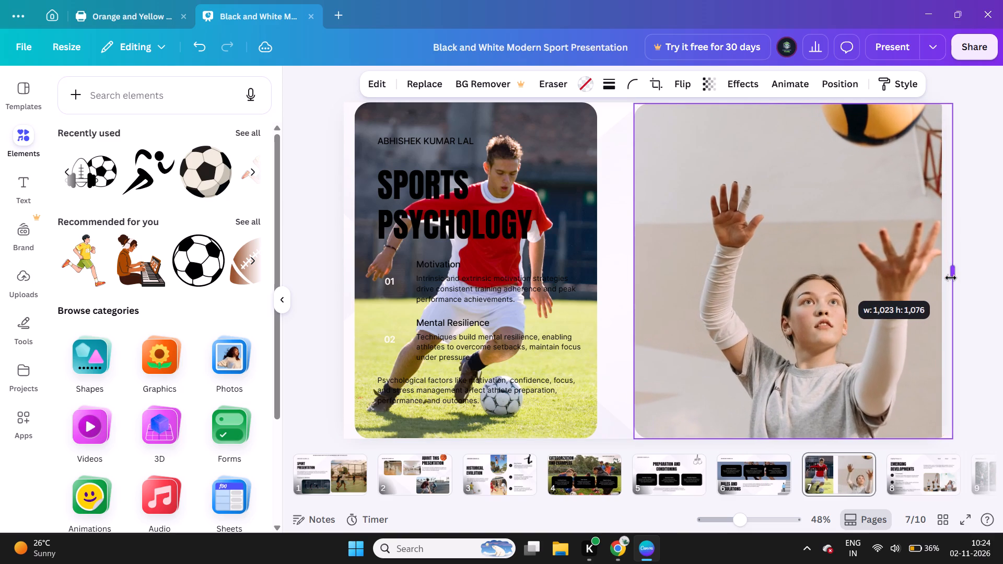
pyautogui.moveTo(951, 278); pyautogui.dragTo(812, 319)
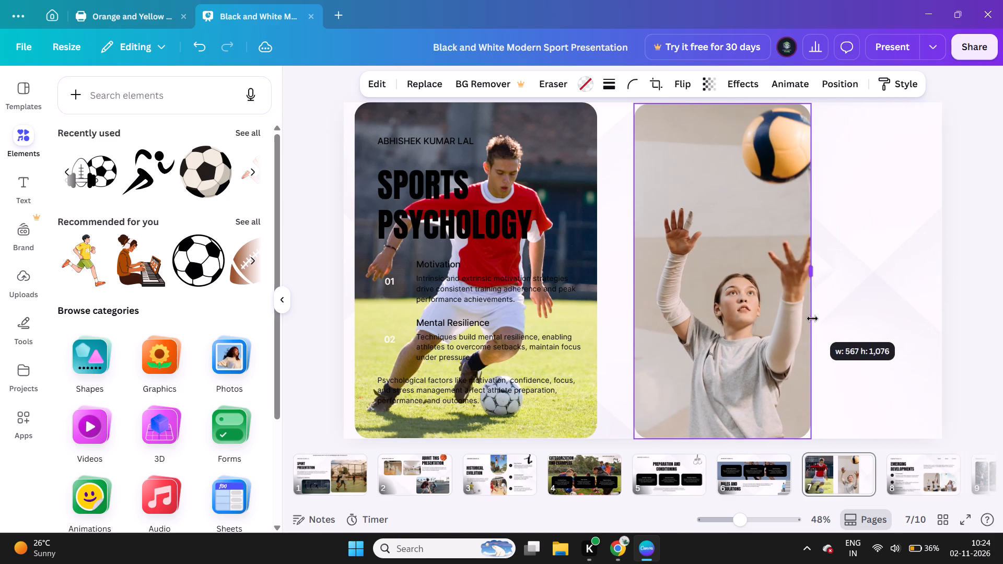
pyautogui.moveTo(812, 319); pyautogui.dragTo(837, 312)
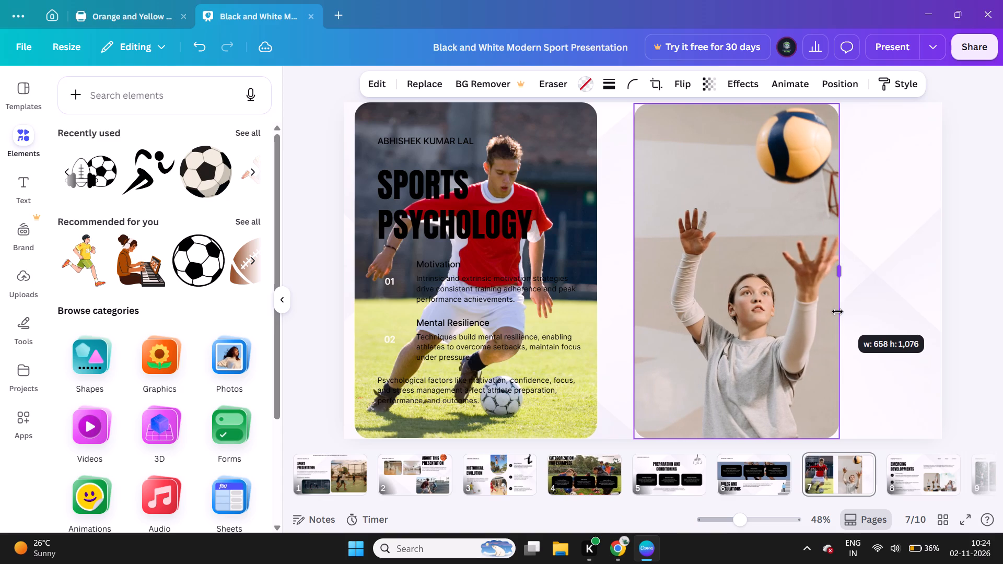
pyautogui.moveTo(837, 312); pyautogui.dragTo(847, 309)
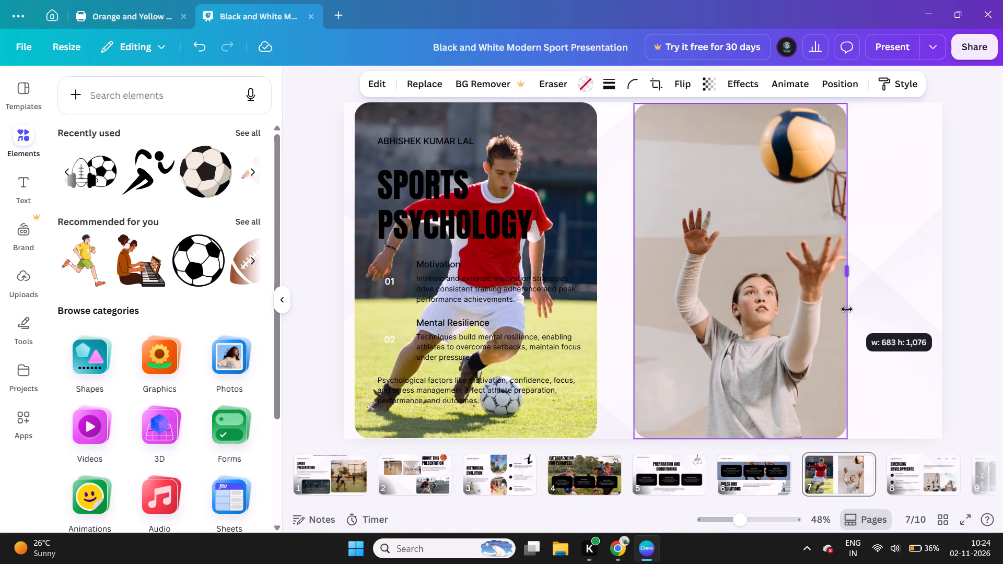
pyautogui.moveTo(847, 309); pyautogui.dragTo(851, 307)
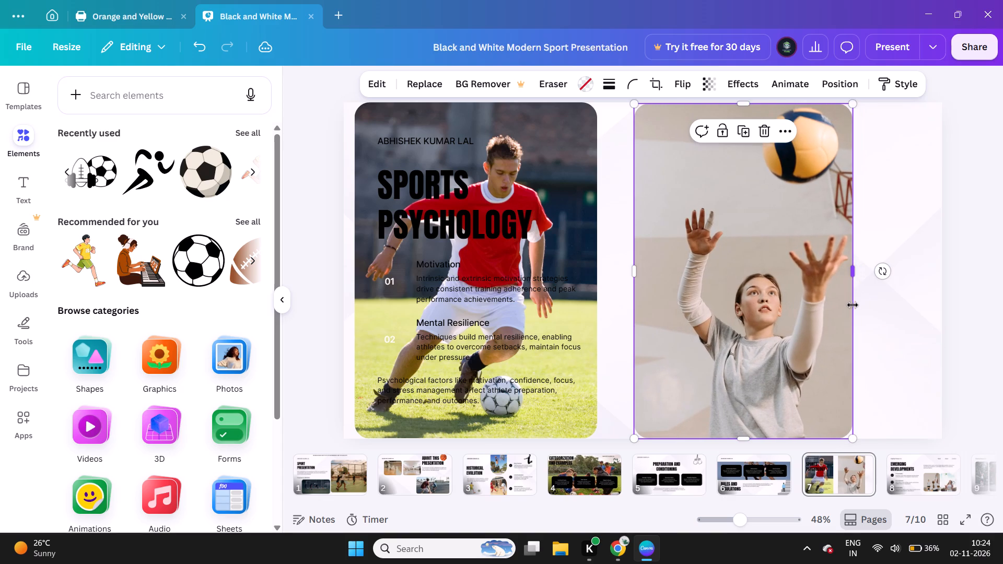
pyautogui.click(869, 288)
# Centre the enlarged volleyball photo in the space between the footballer photo and the slide's right edge, level with the footballer photo.
pyautogui.moveTo(791, 280); pyautogui.dragTo(850, 274)
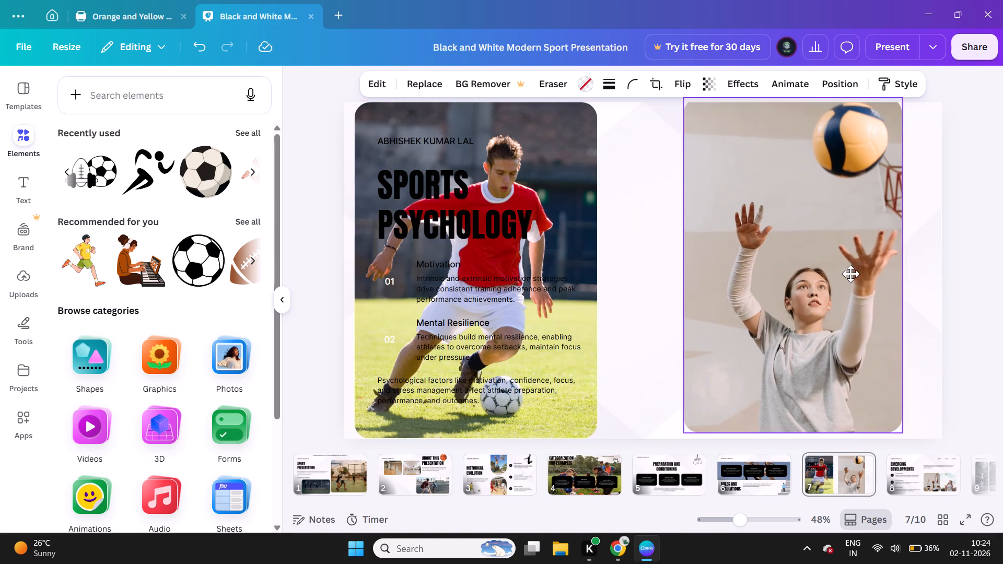
pyautogui.moveTo(850, 274); pyautogui.dragTo(879, 278)
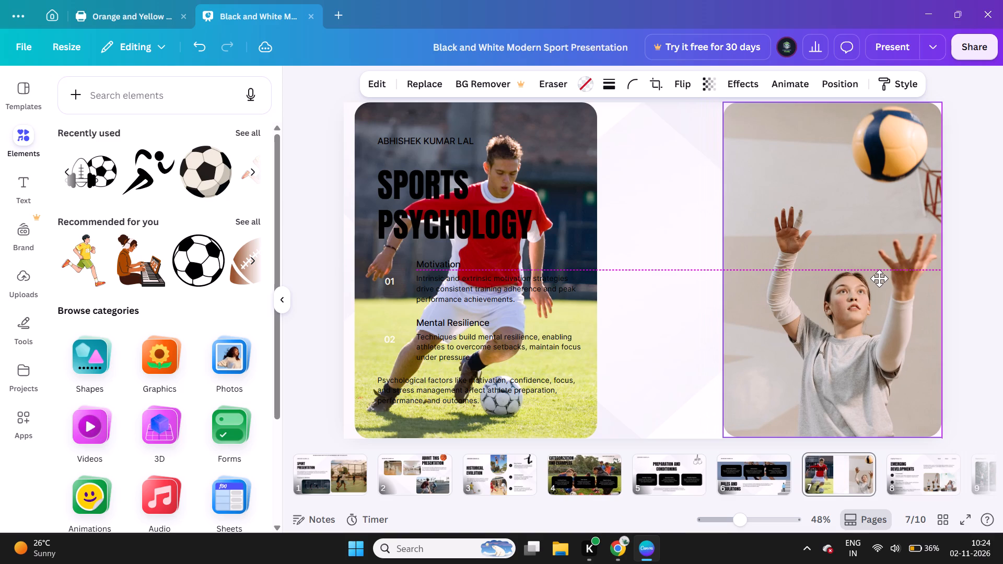
pyautogui.moveTo(879, 278); pyautogui.dragTo(817, 278)
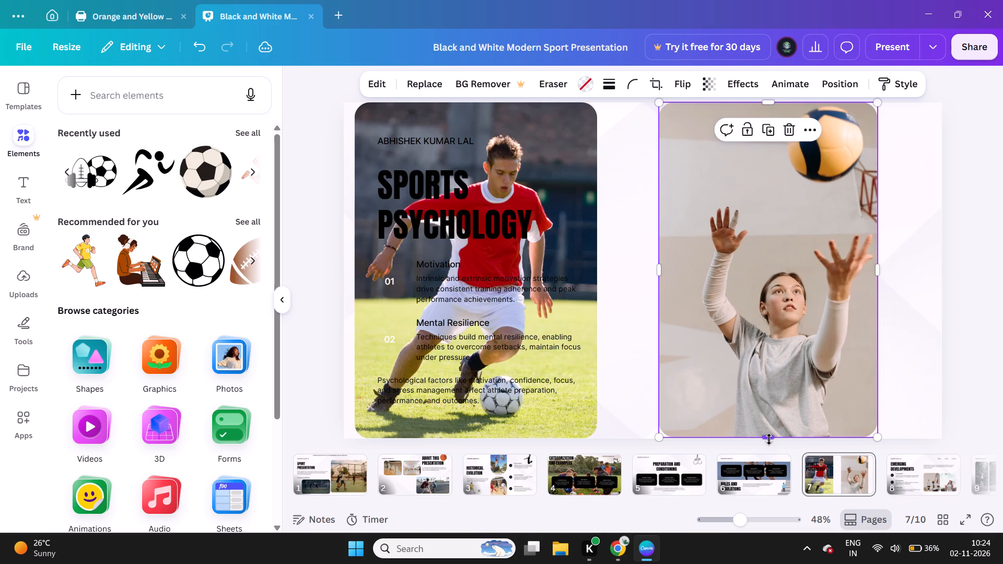
pyautogui.click(768, 438)
# Shorten the volleyball photo on slide 7 from its bottom edge to roughly three quarters of the slide height and shift it slightly down.
pyautogui.moveTo(768, 438); pyautogui.dragTo(746, 366)
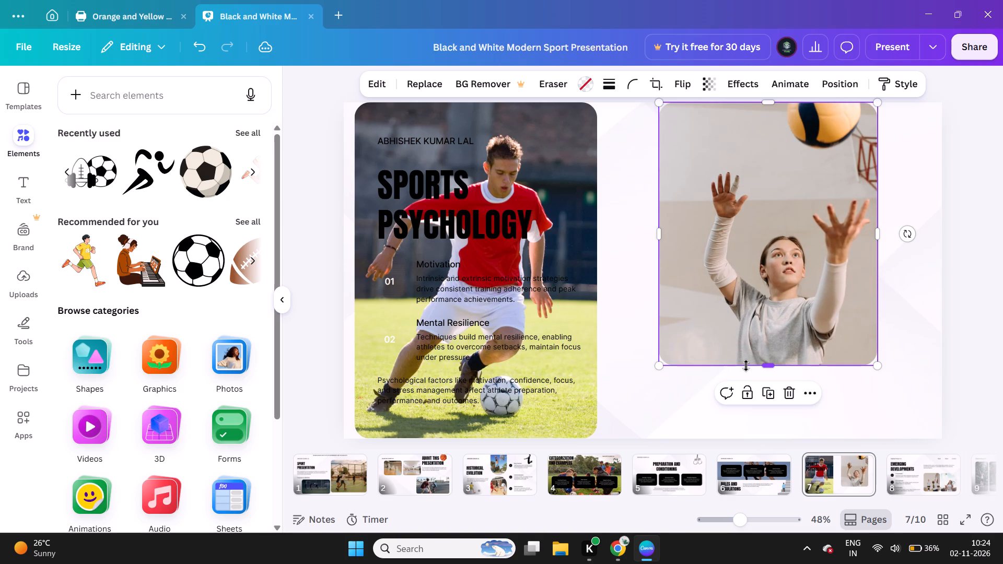
pyautogui.moveTo(784, 264); pyautogui.dragTo(787, 287)
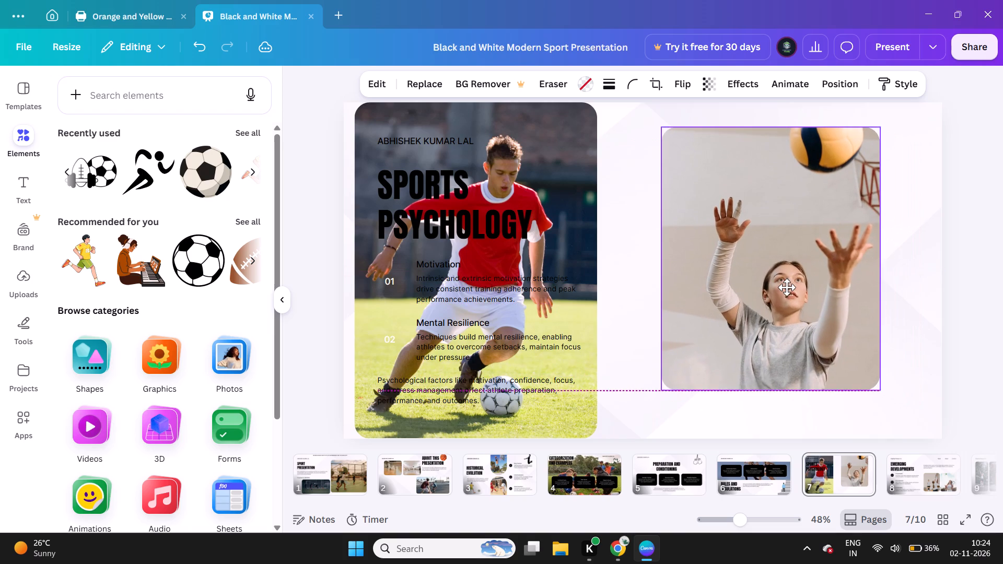
pyautogui.moveTo(787, 287); pyautogui.dragTo(786, 287)
pyautogui.click(612, 219)
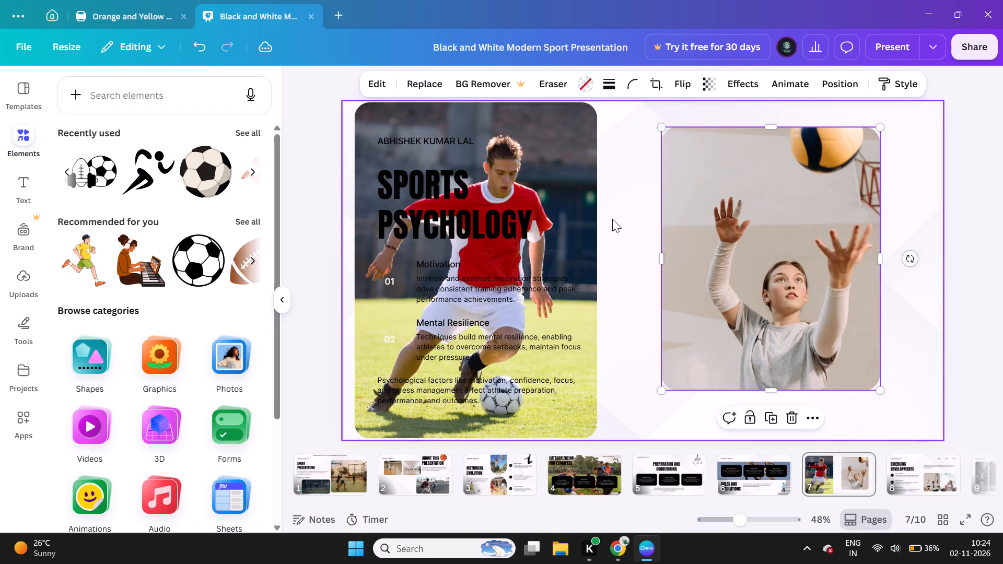
# Reposition the shortened volleyball photo roughly midway between the footballer photo and the slide's right edge, just above the slide's vertical middle.
pyautogui.moveTo(732, 213); pyautogui.dragTo(662, 183)
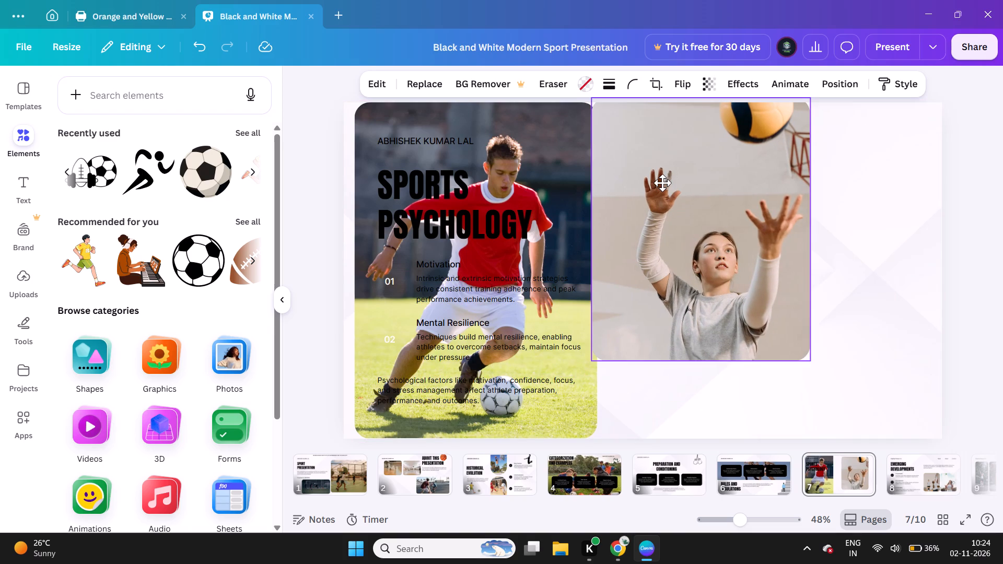
pyautogui.moveTo(662, 183); pyautogui.dragTo(681, 199)
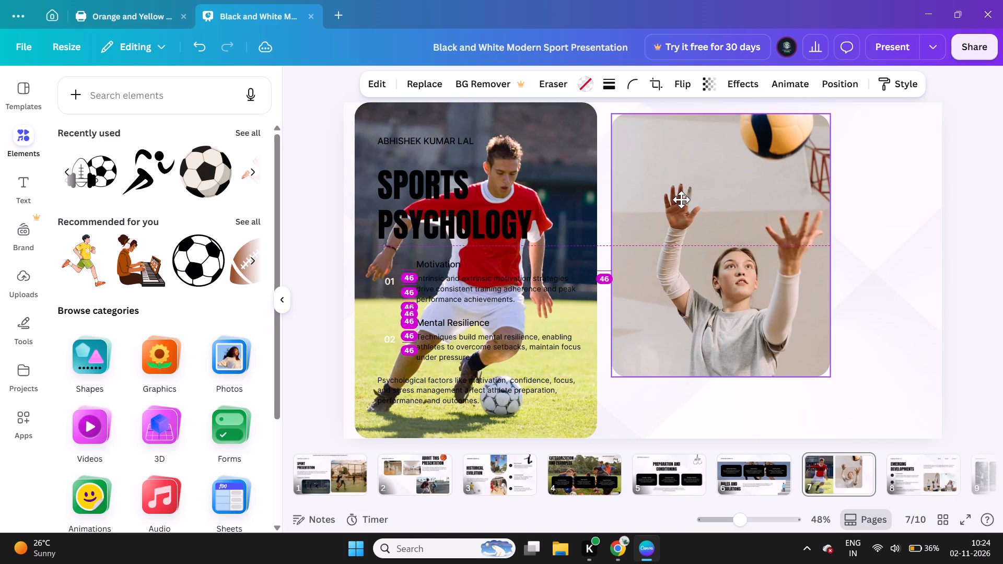
pyautogui.moveTo(681, 199); pyautogui.dragTo(681, 199)
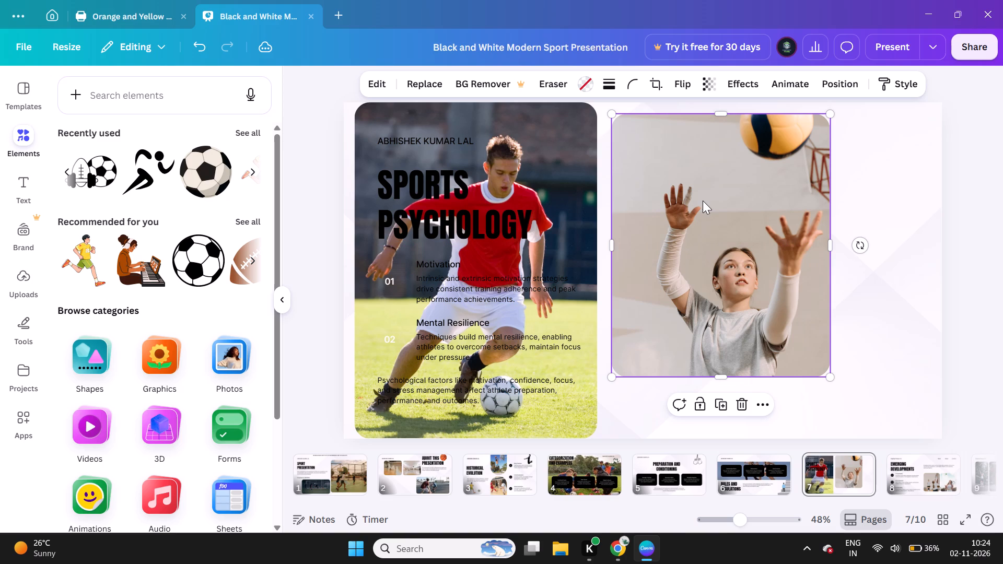
pyautogui.click(704, 201)
pyautogui.moveTo(704, 201); pyautogui.dragTo(747, 221)
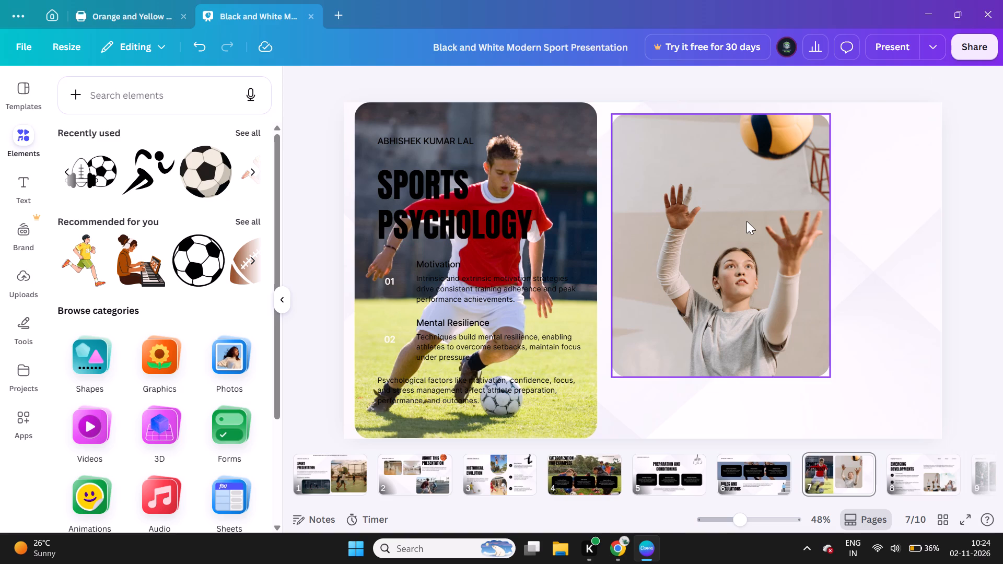
pyautogui.click(747, 221)
pyautogui.click(736, 237)
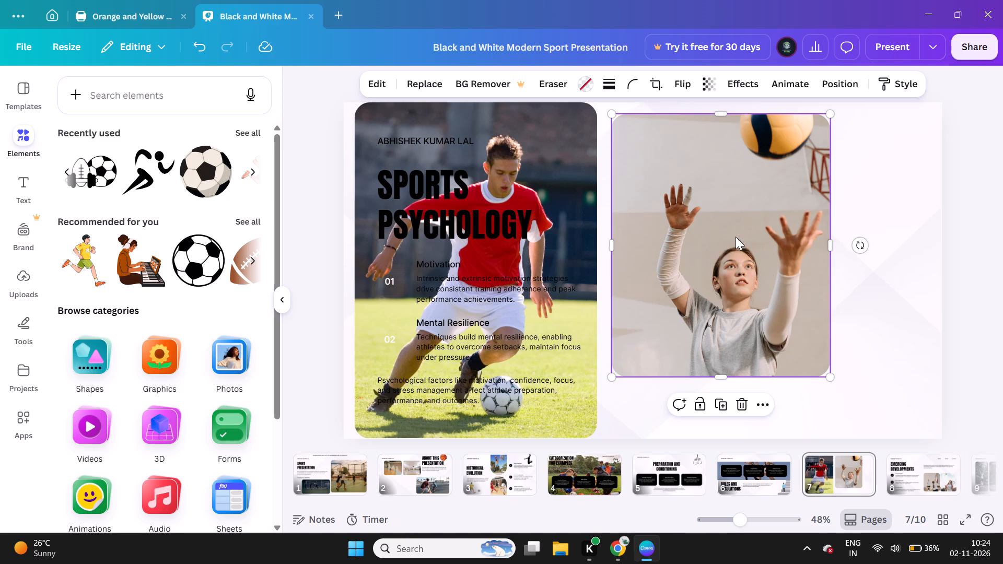
pyautogui.moveTo(736, 237); pyautogui.dragTo(833, 238)
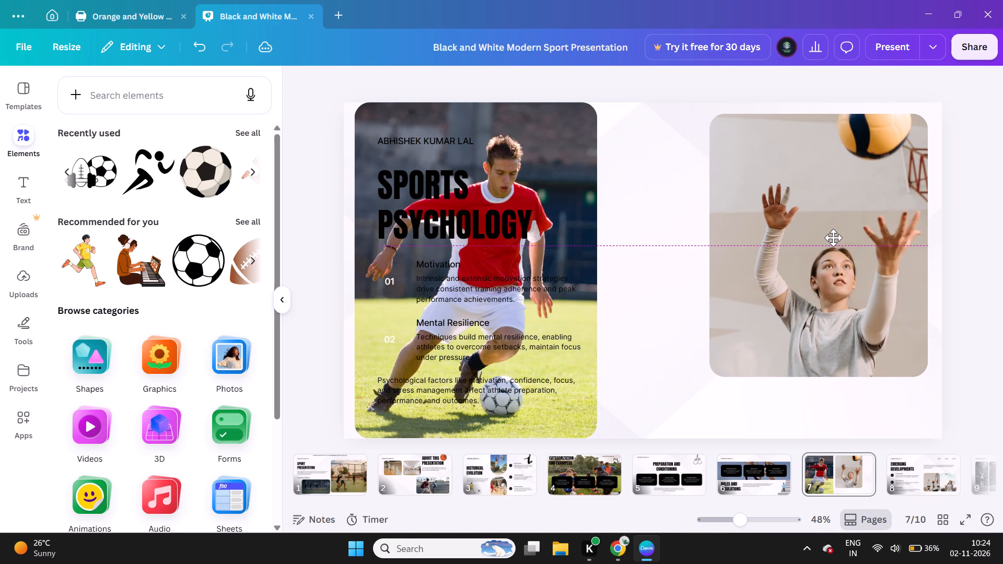
pyautogui.moveTo(833, 238); pyautogui.dragTo(850, 222)
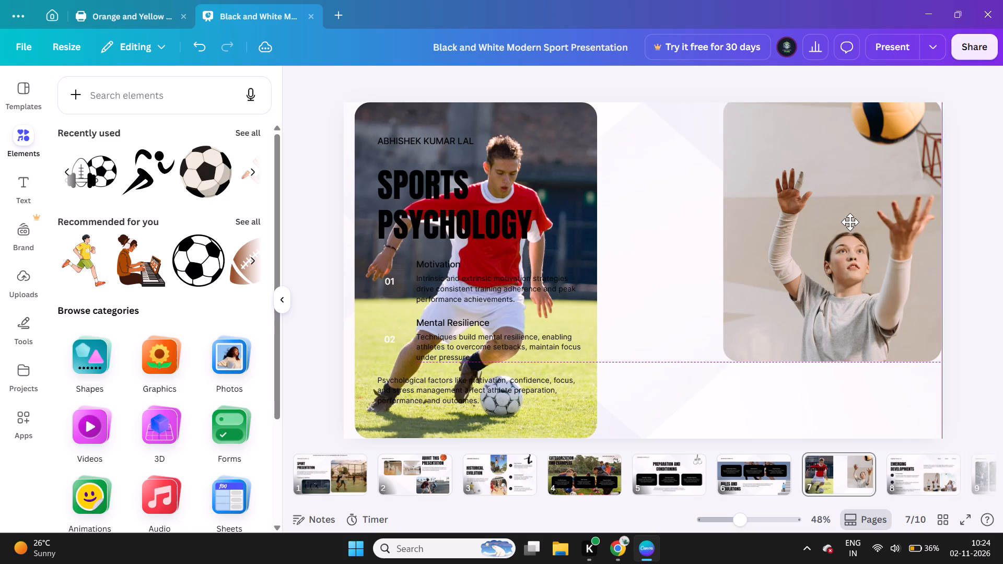
pyautogui.moveTo(850, 222); pyautogui.dragTo(909, 159)
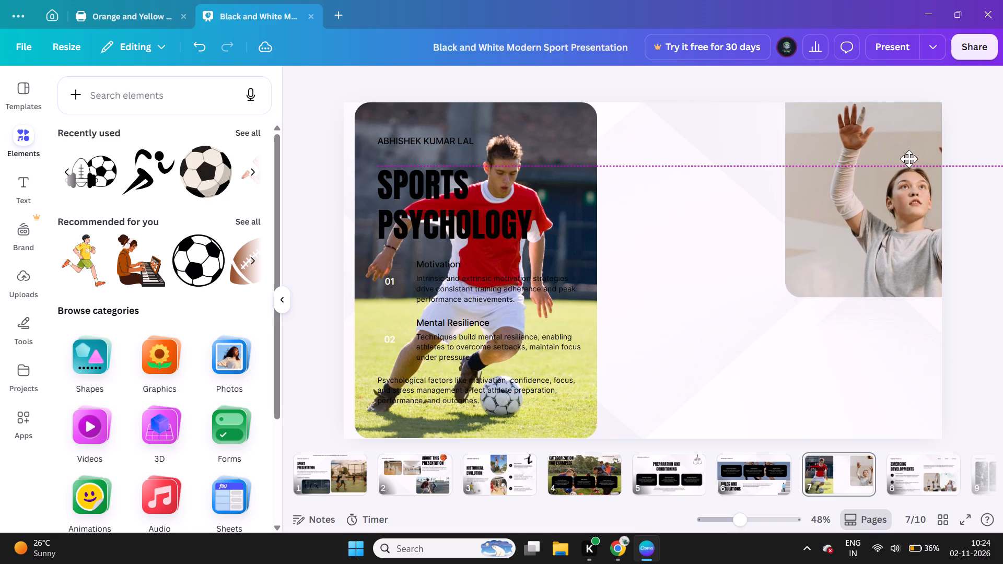
pyautogui.moveTo(909, 159); pyautogui.dragTo(830, 388)
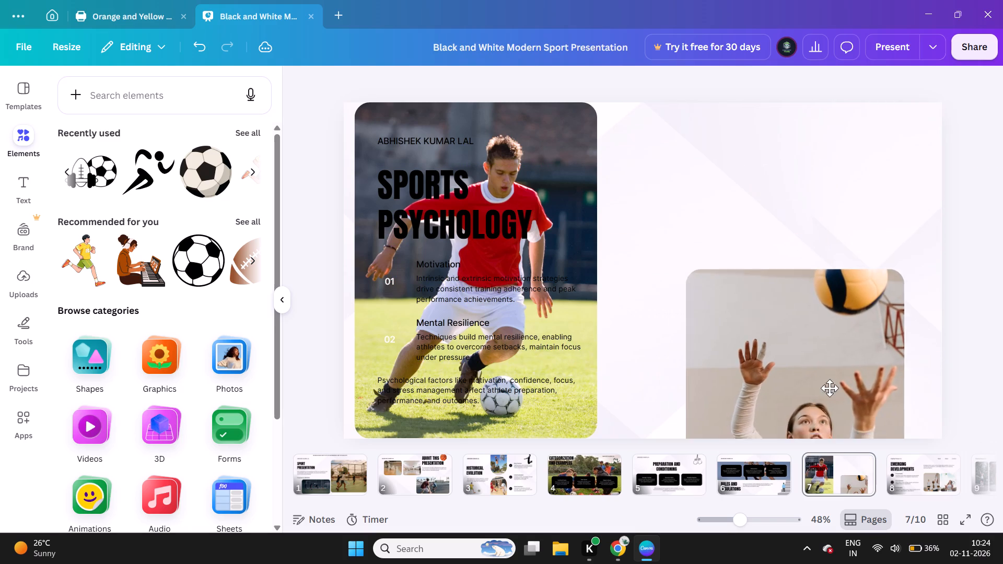
pyautogui.moveTo(830, 388); pyautogui.dragTo(866, 164)
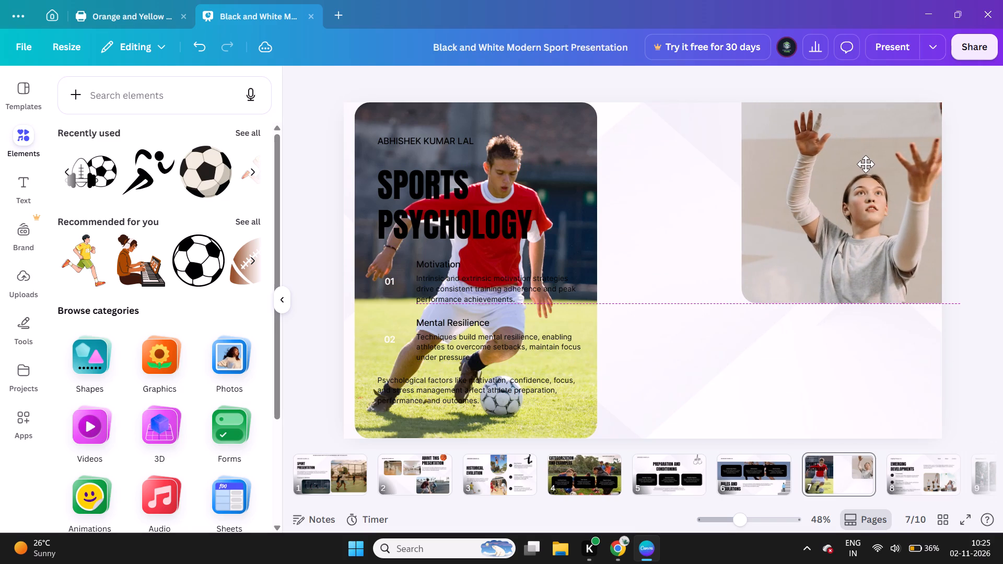
pyautogui.moveTo(866, 164); pyautogui.dragTo(852, 174)
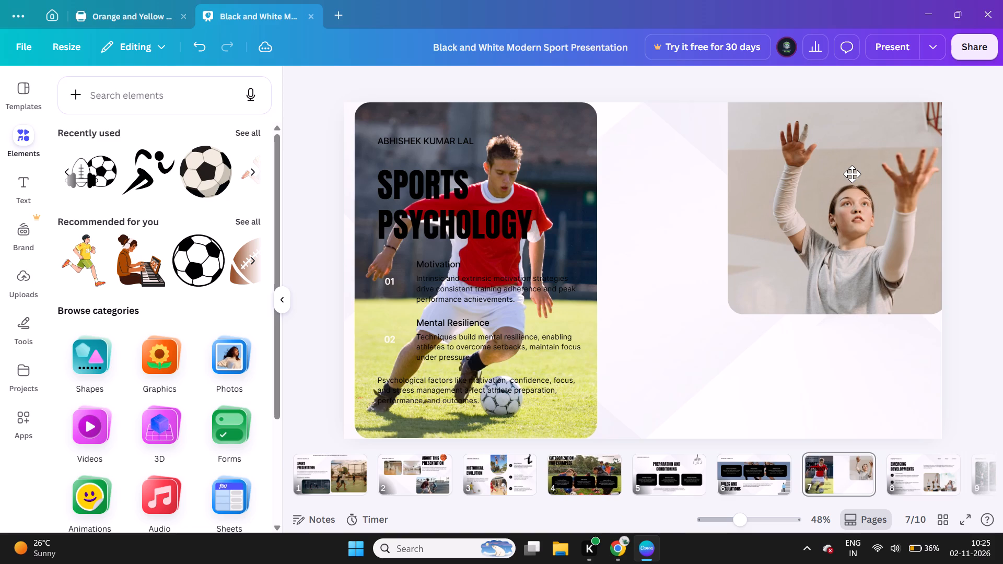
pyautogui.moveTo(852, 174); pyautogui.dragTo(776, 251)
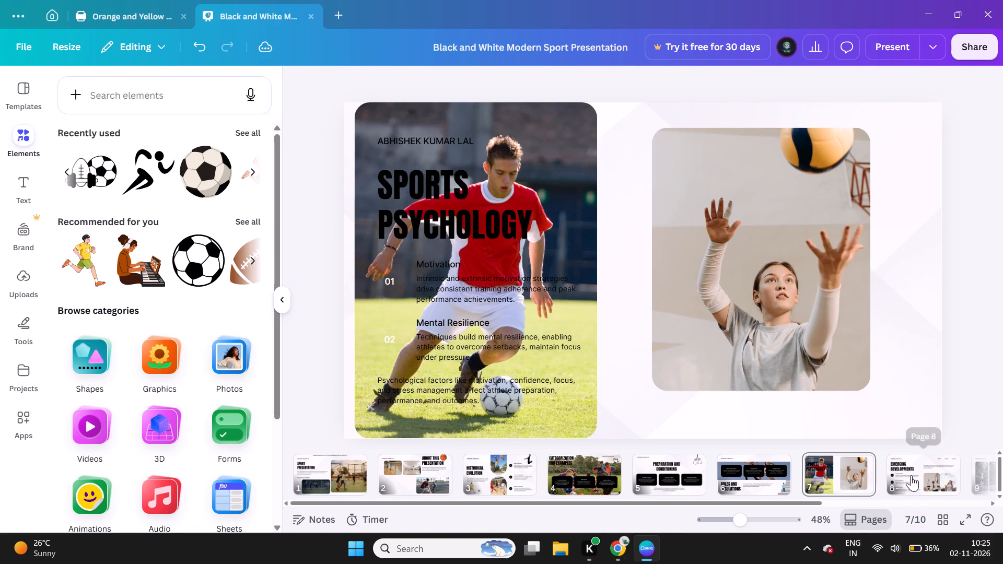
# On slide 8, Emerging Developments, replace the company name "Giggling Platypus Co." with the presenter's name in capitals.
pyautogui.click(911, 475)
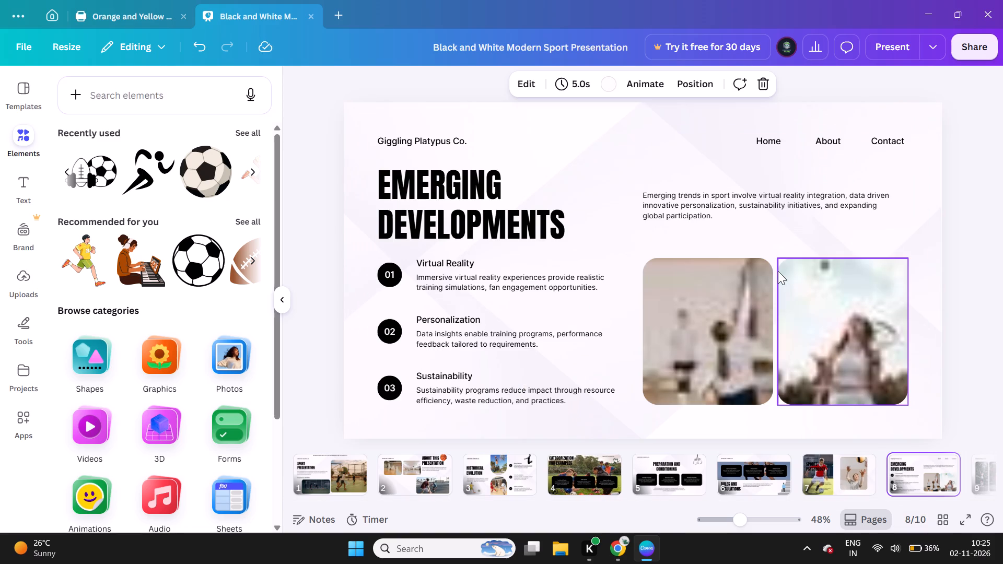
pyautogui.click(411, 140)
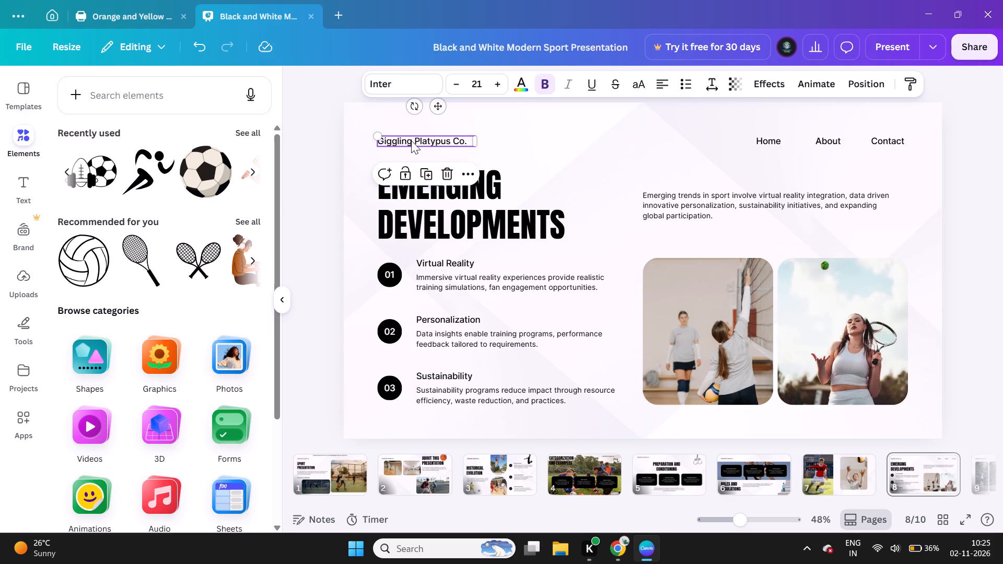
pyautogui.click(411, 140)
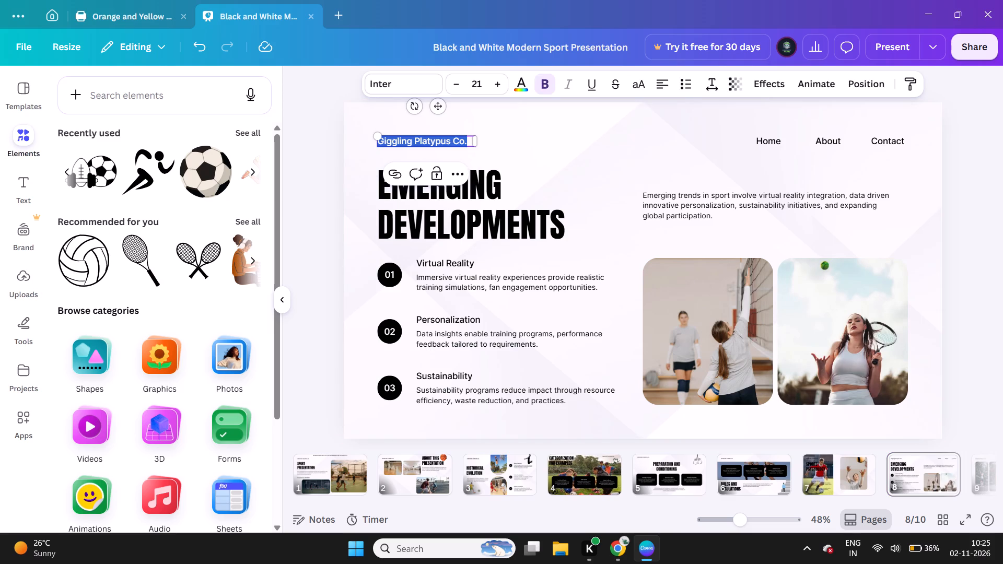
pyautogui.press('BackSpace')
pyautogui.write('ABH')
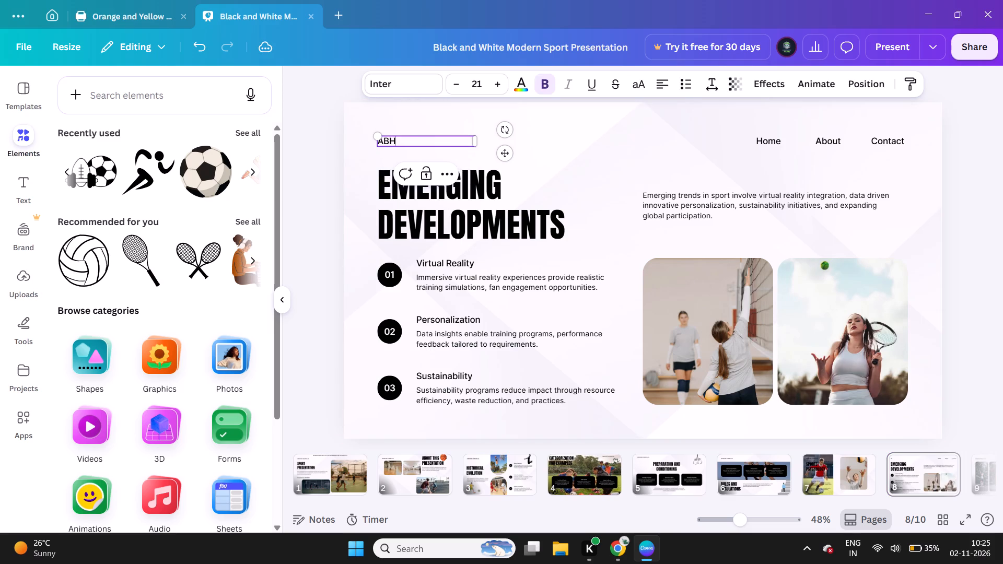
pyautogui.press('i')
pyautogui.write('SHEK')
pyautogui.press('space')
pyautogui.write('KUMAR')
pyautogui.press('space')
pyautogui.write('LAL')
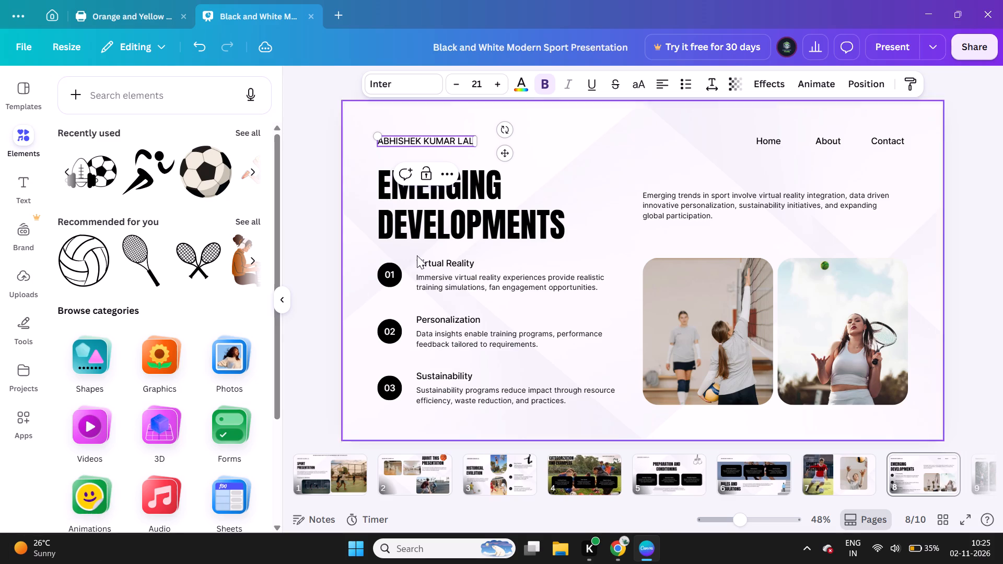
# Remove the Home, About and Contact navigation labels from slide 8 by moving them off the slide.
pyautogui.click(771, 141)
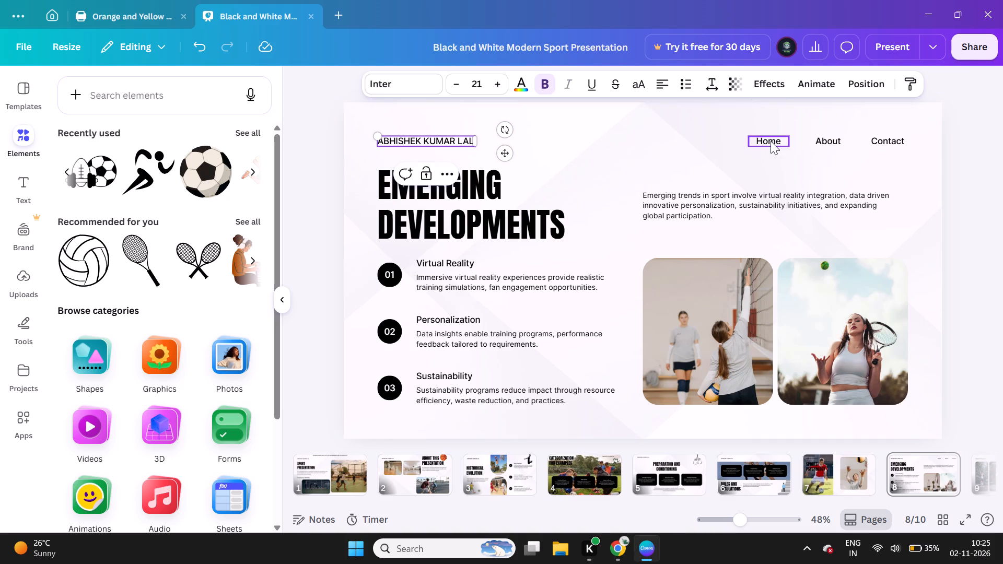
pyautogui.moveTo(771, 141); pyautogui.dragTo(979, 144)
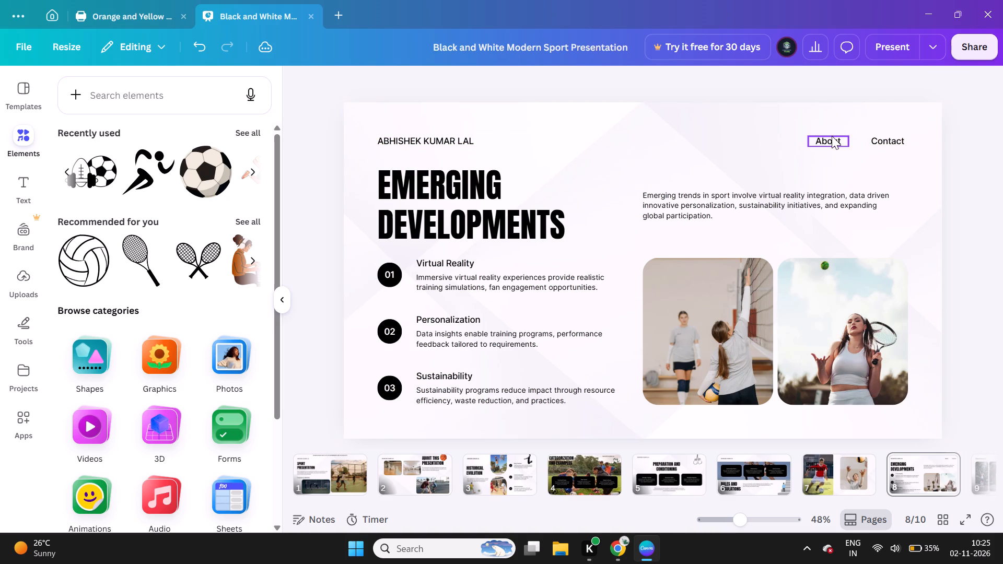
pyautogui.moveTo(831, 136); pyautogui.dragTo(981, 135)
pyautogui.moveTo(893, 135); pyautogui.dragTo(1001, 113)
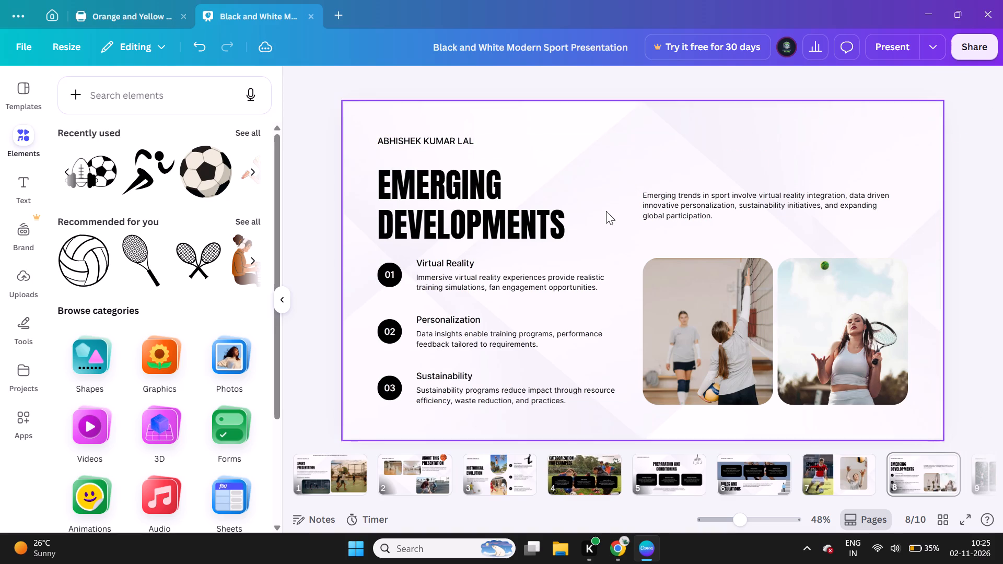
# Move the "Emerging trends in sport" paragraph next to the heading, just to the right of the word DEVELOPMENTS.
pyautogui.click(668, 216)
pyautogui.moveTo(668, 216); pyautogui.dragTo(540, 195)
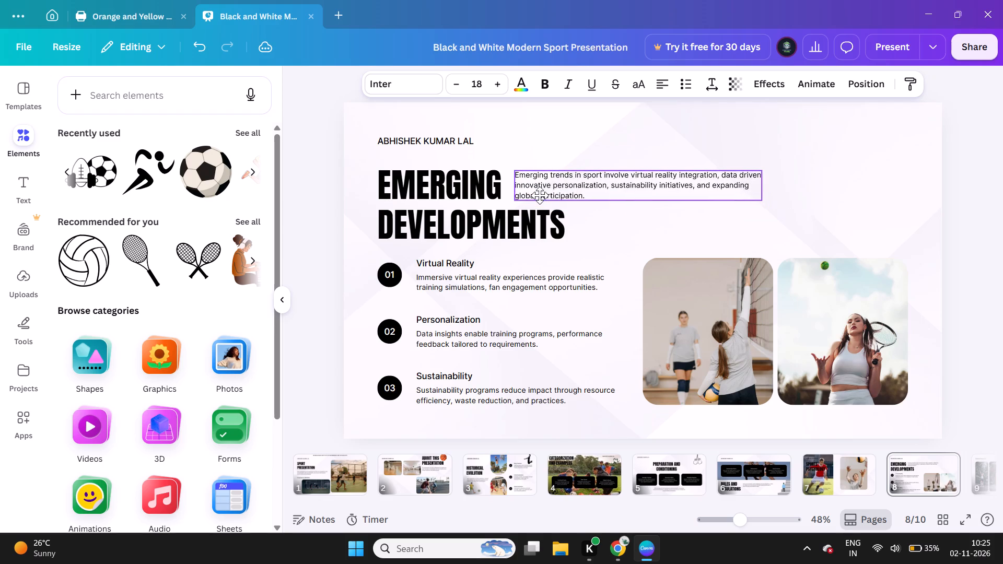
pyautogui.moveTo(540, 195); pyautogui.dragTo(596, 243)
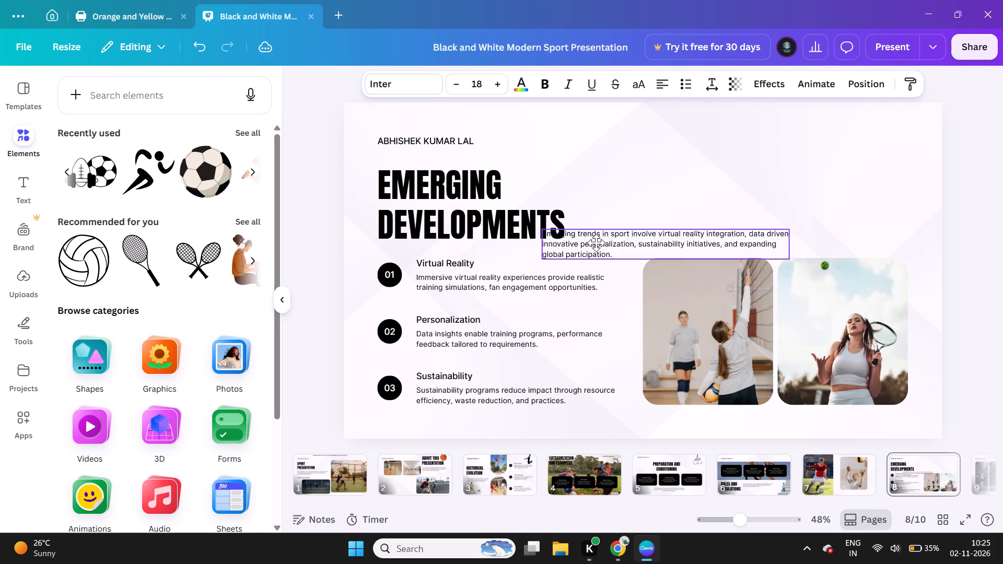
pyautogui.moveTo(596, 243); pyautogui.dragTo(597, 207)
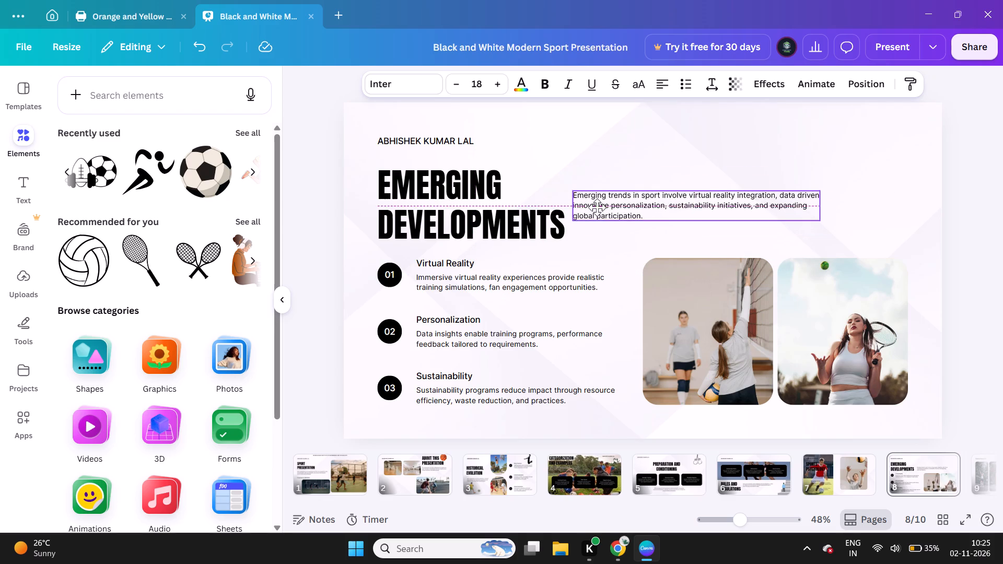
pyautogui.moveTo(597, 207); pyautogui.dragTo(605, 224)
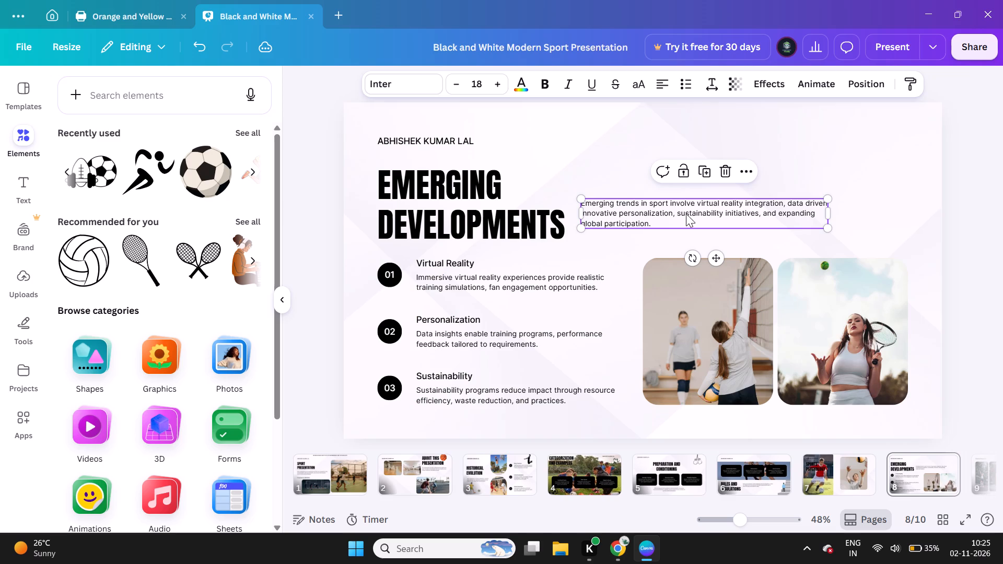
pyautogui.click(974, 133)
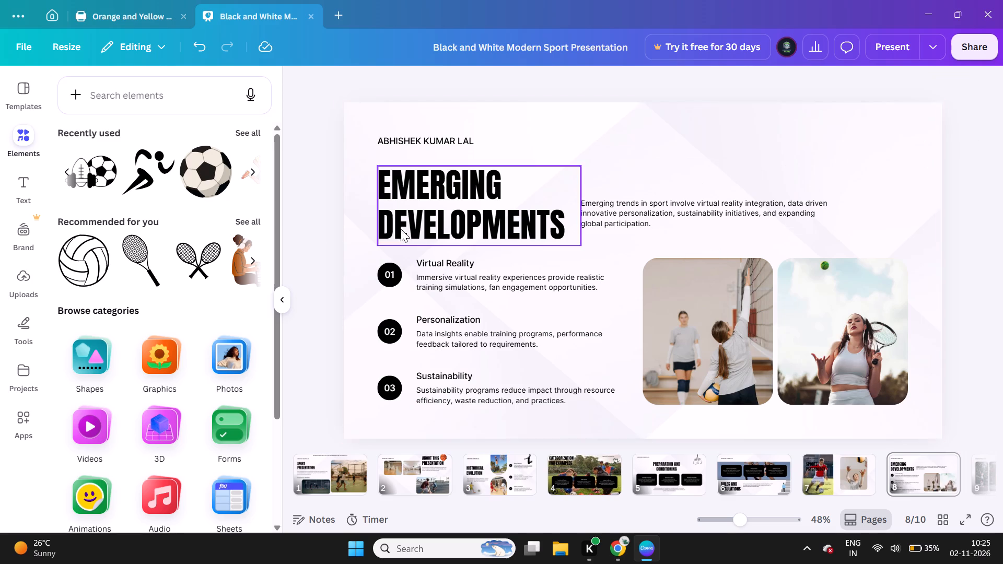
# Switch to YouTube in Chrome to play "Ishq De Fanniyar (Female)" from the mix, and return to the Canva presentation.
pyautogui.click(608, 555)
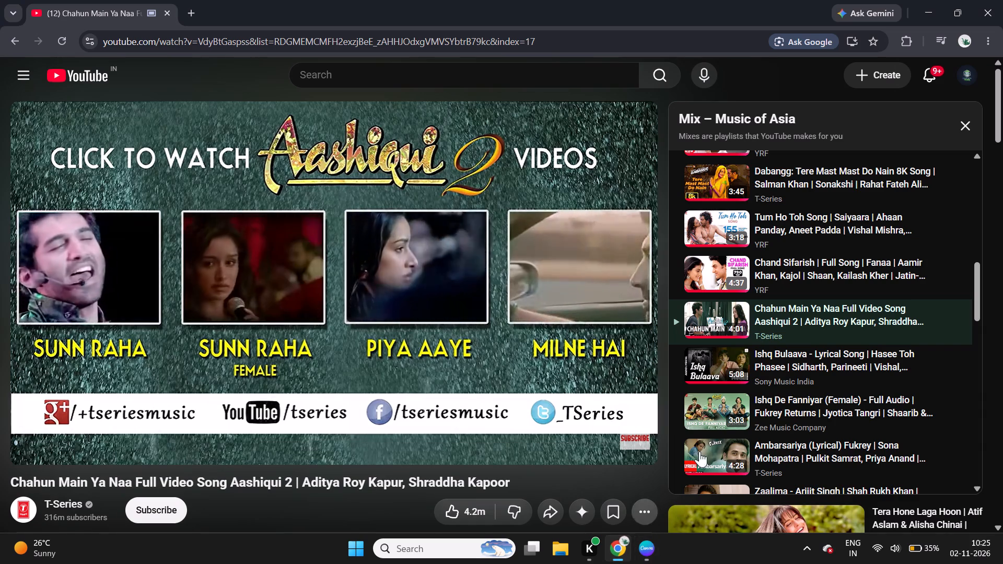
pyautogui.scroll(-2, 763, 375)
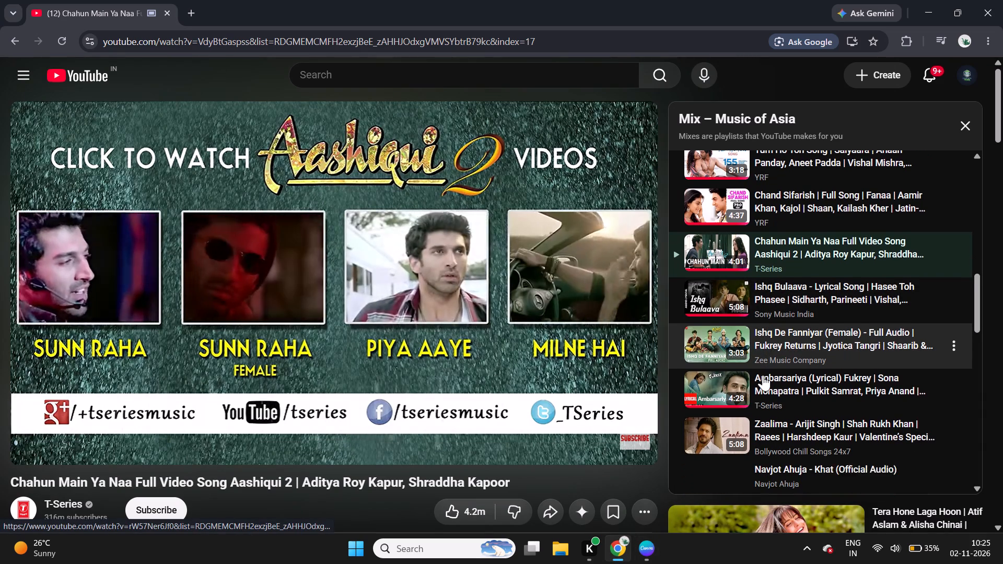
pyautogui.scroll(-1, 763, 375)
pyautogui.click(758, 340)
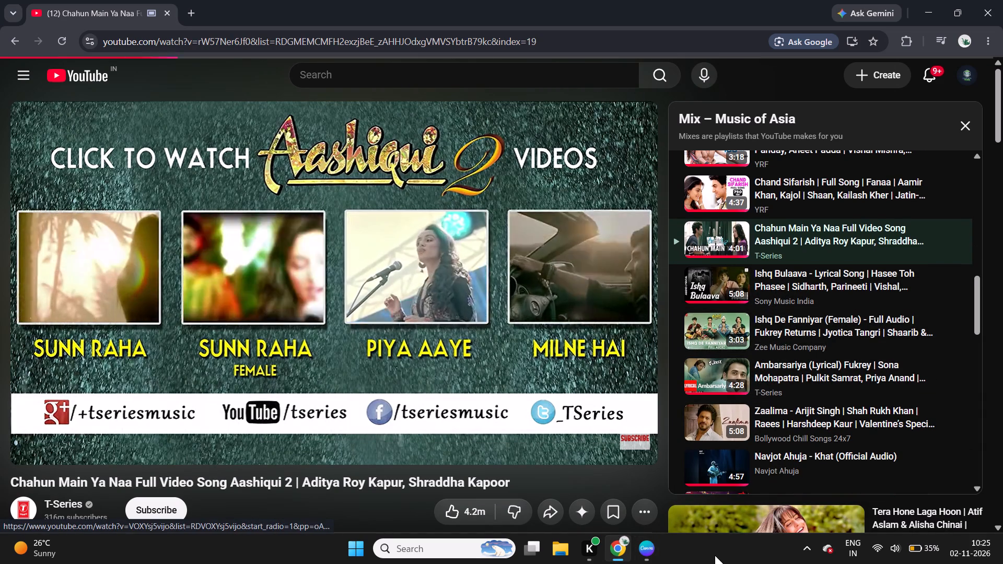
pyautogui.click(654, 551)
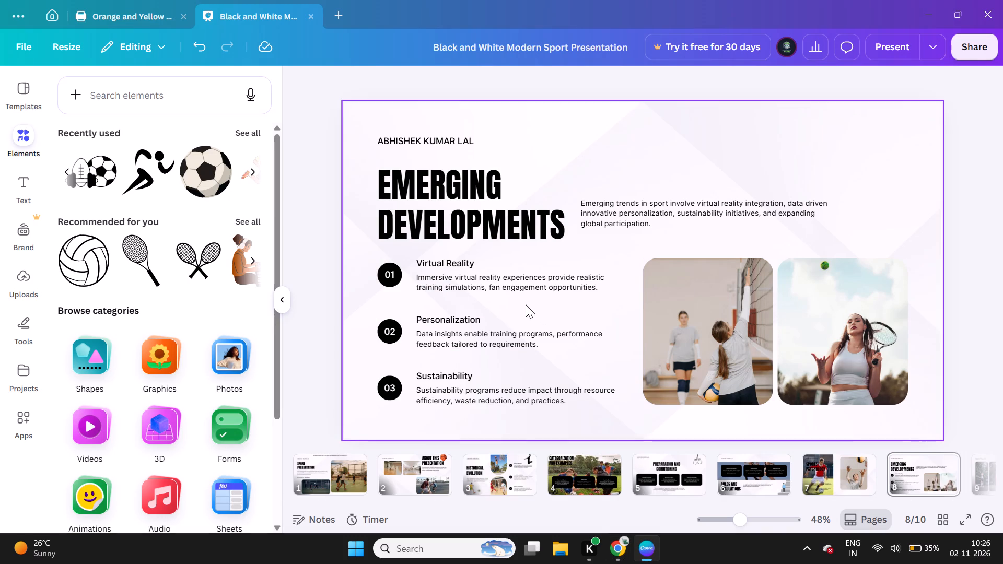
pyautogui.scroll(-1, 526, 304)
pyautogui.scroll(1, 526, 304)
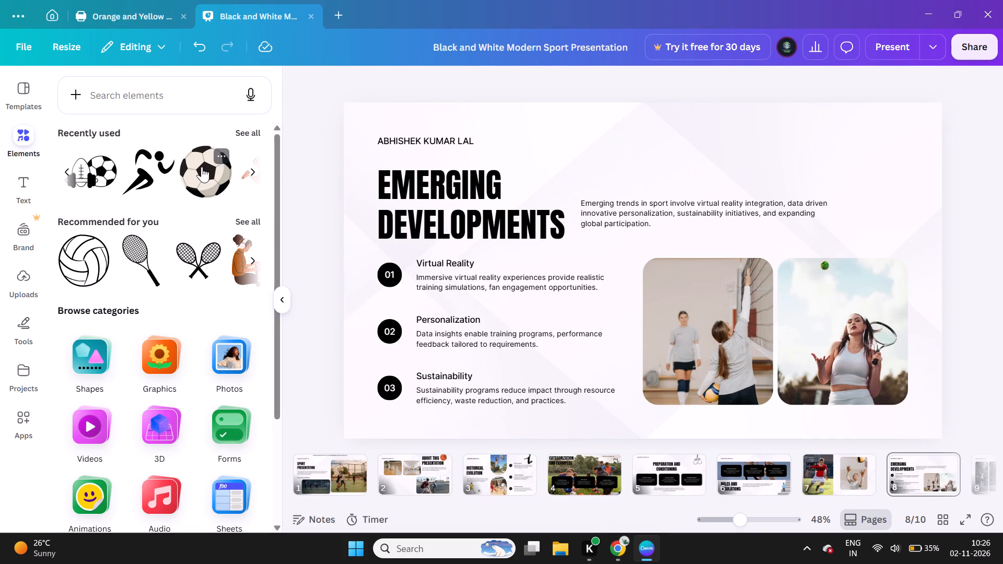
# Add the recently used rugby ball, dumbbell and soccer ball graphic to slide 8, enlarge it and place it in the slide's top-right corner.
pyautogui.hscroll(-3, 202, 167)
pyautogui.hscroll(2, 202, 167)
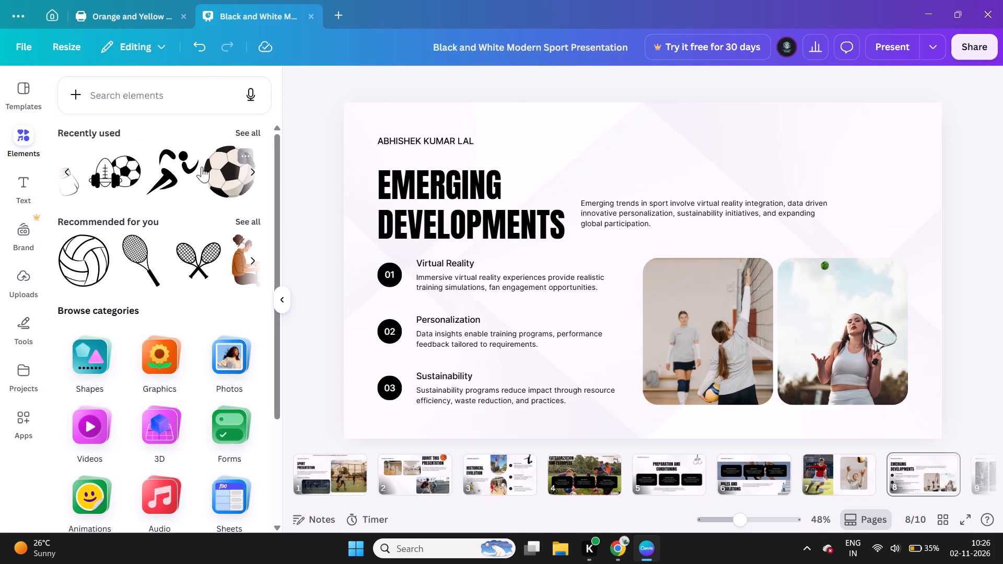
pyautogui.hscroll(1, 202, 167)
pyautogui.click(114, 159)
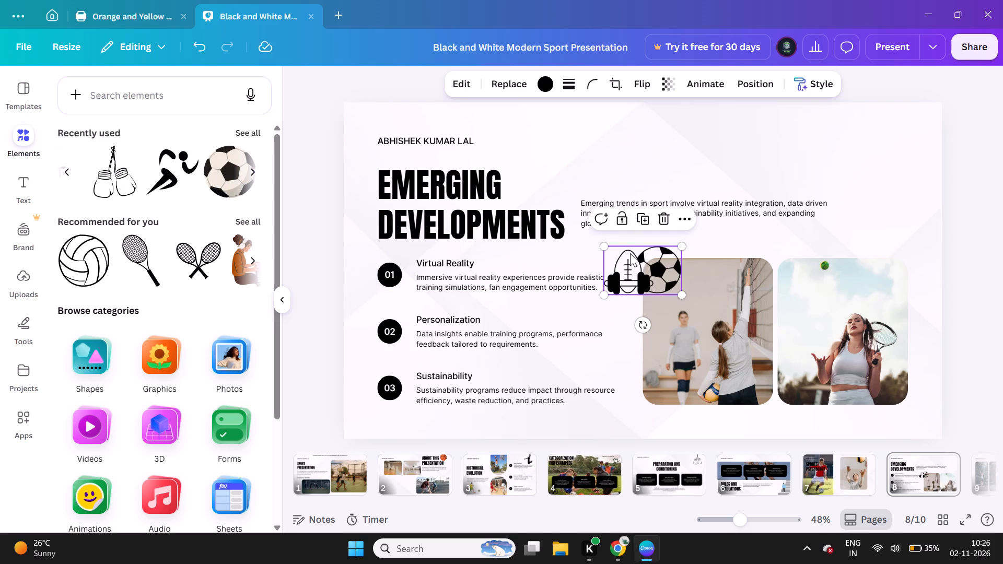
pyautogui.click(647, 262)
pyautogui.moveTo(647, 262); pyautogui.dragTo(721, 215)
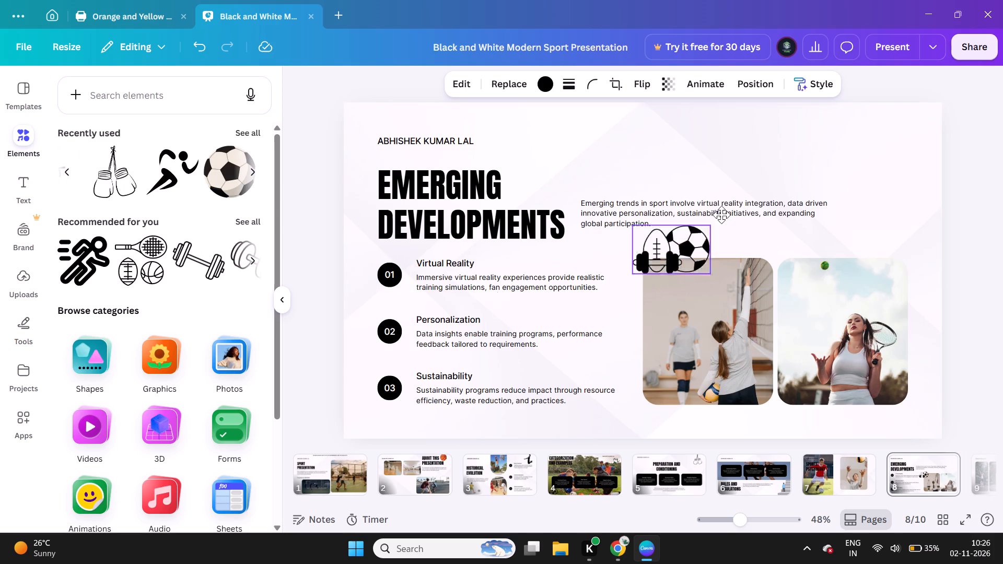
pyautogui.moveTo(721, 215); pyautogui.dragTo(850, 144)
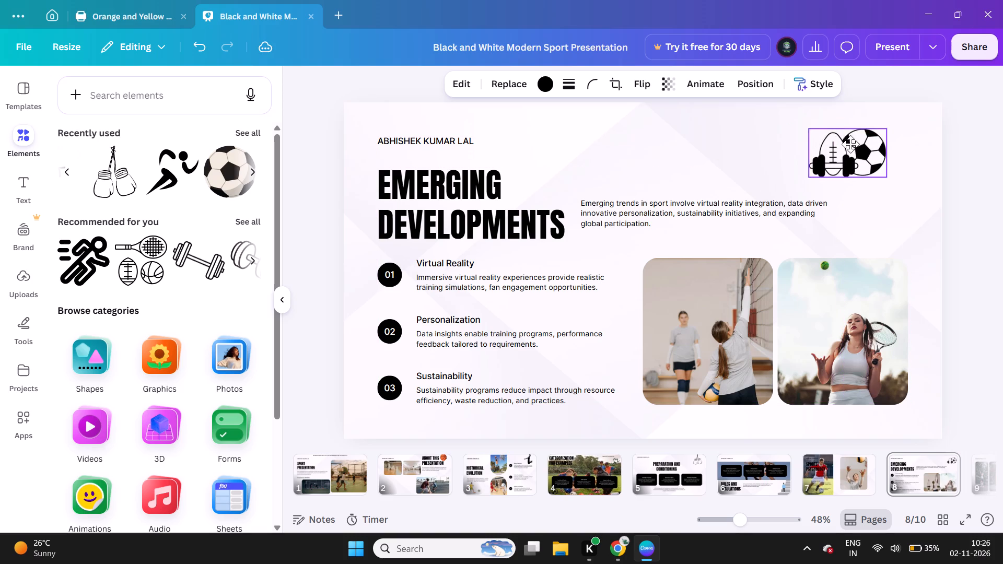
pyautogui.moveTo(850, 144); pyautogui.dragTo(846, 134)
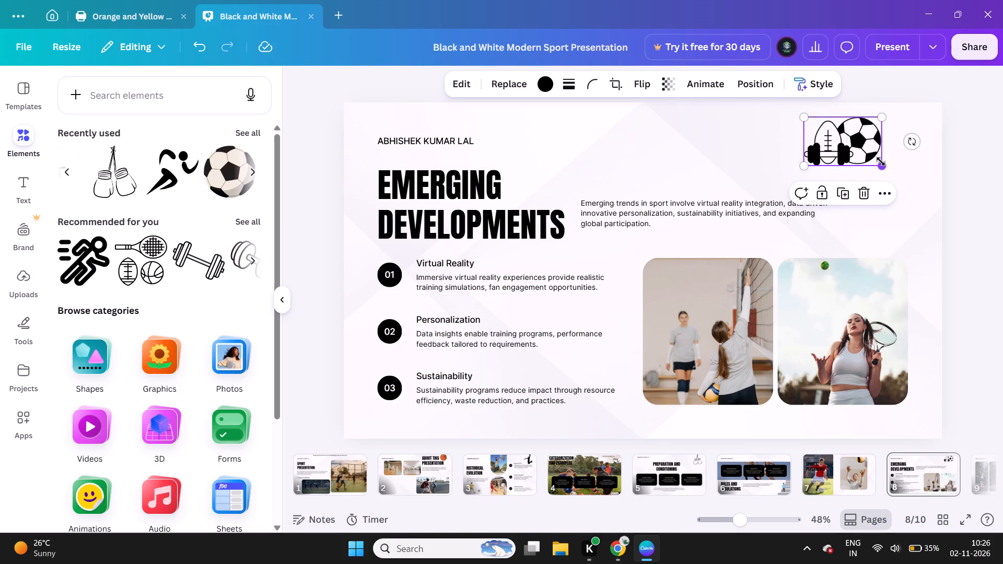
pyautogui.moveTo(881, 161); pyautogui.dragTo(908, 176)
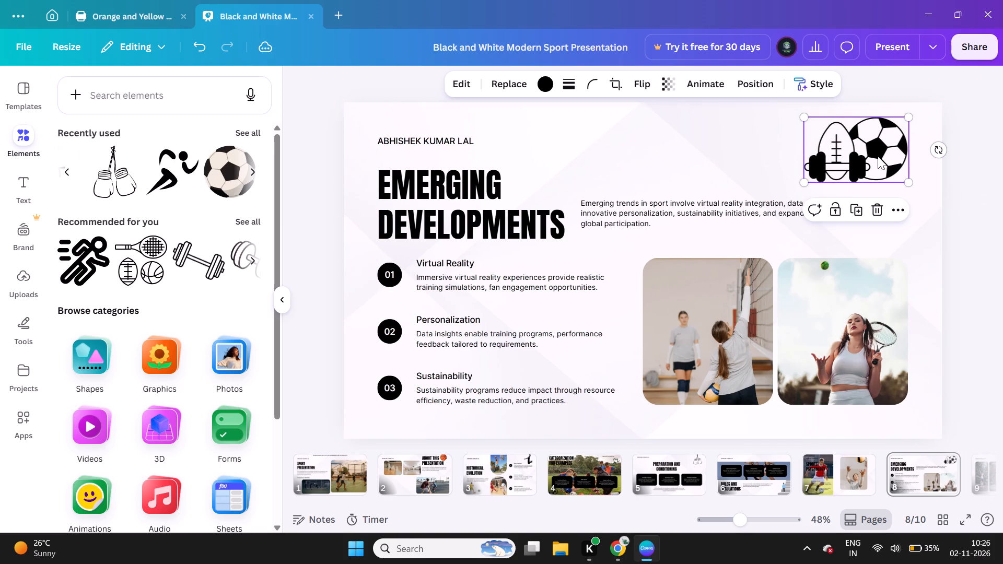
pyautogui.moveTo(878, 156); pyautogui.dragTo(899, 151)
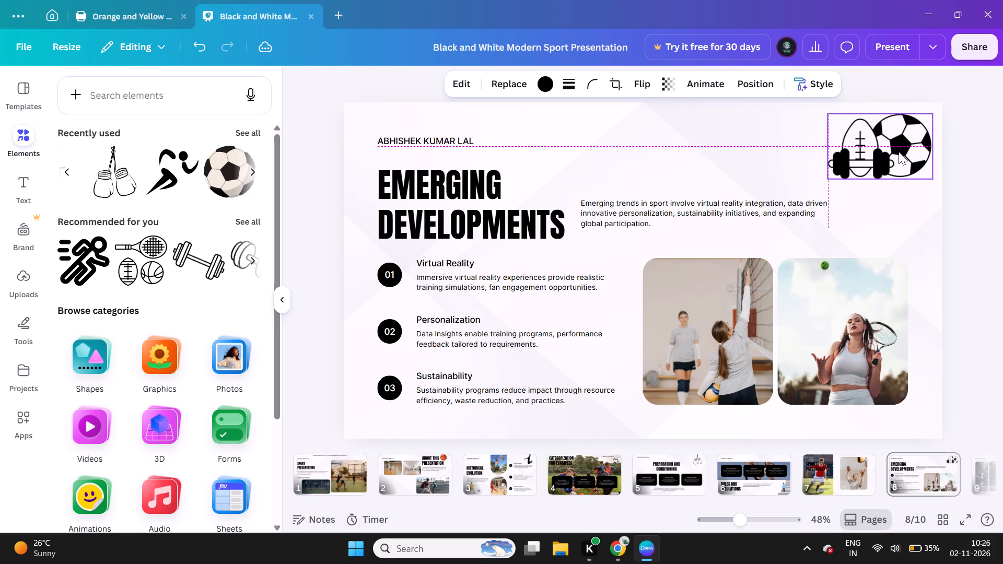
pyautogui.click(957, 103)
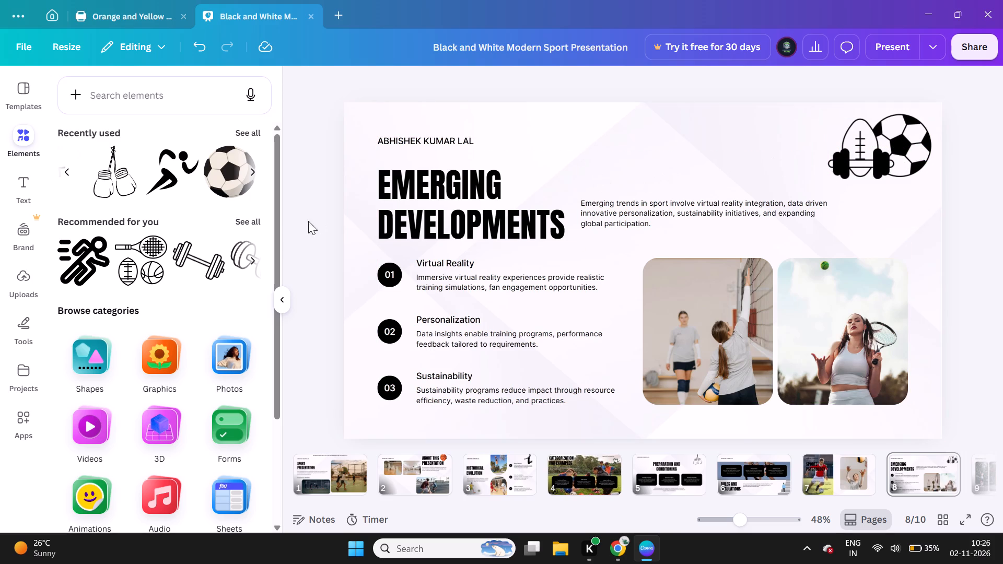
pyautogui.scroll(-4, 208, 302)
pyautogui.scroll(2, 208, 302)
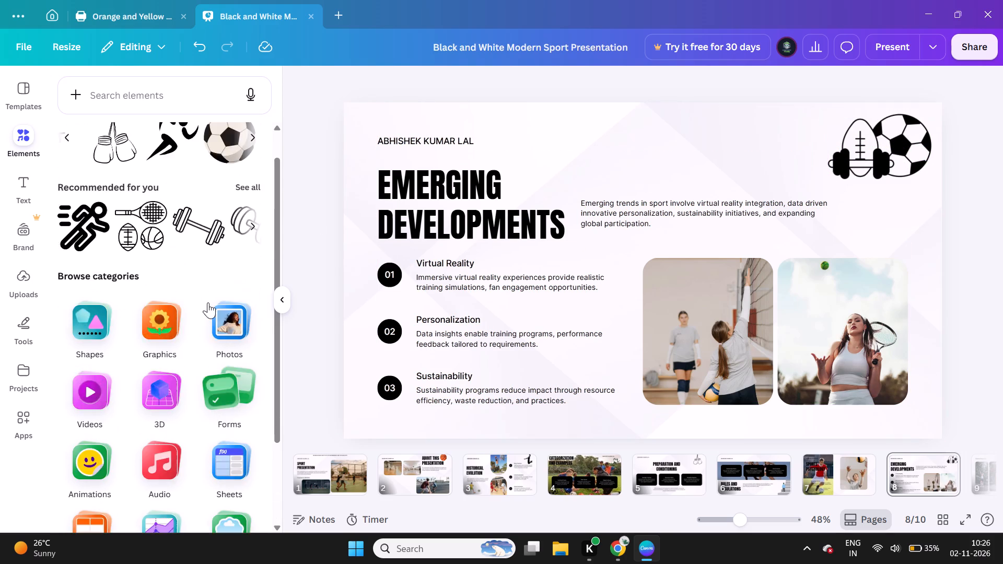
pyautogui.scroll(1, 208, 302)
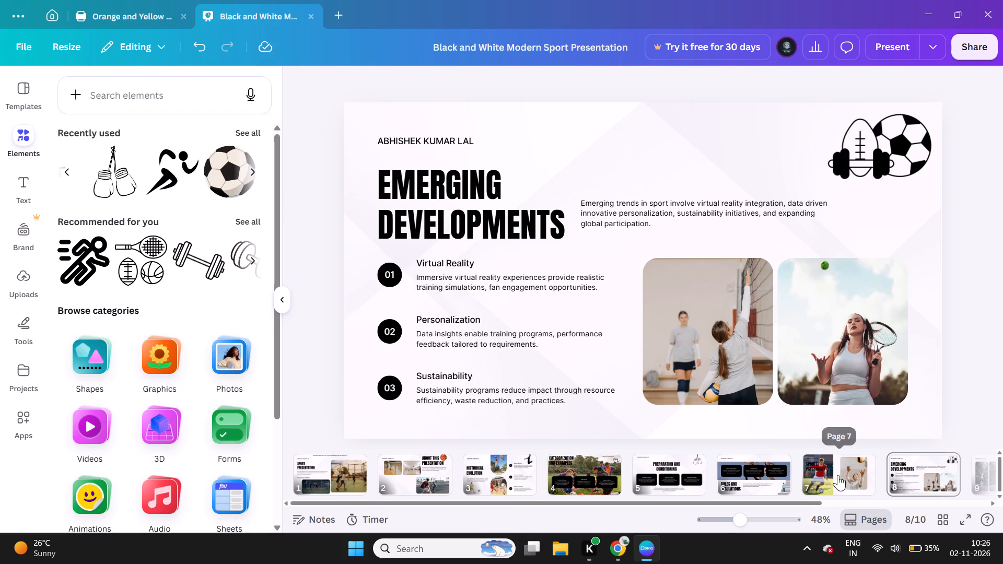
# On slide 7, Sports Psychology, move the volleyball player photo slightly higher in the space beside the footballer photo.
pyautogui.hscroll(-6, 838, 475)
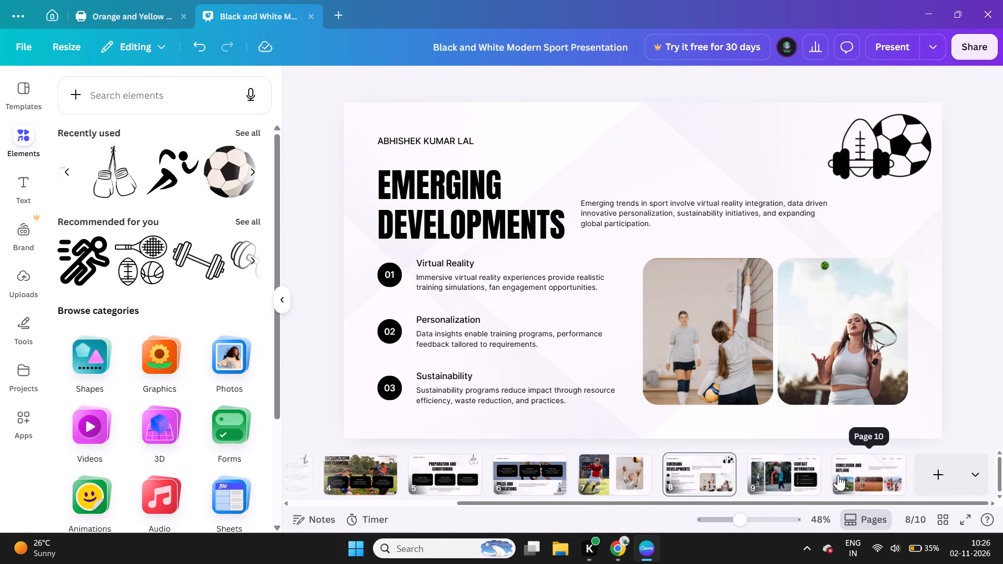
pyautogui.click(626, 481)
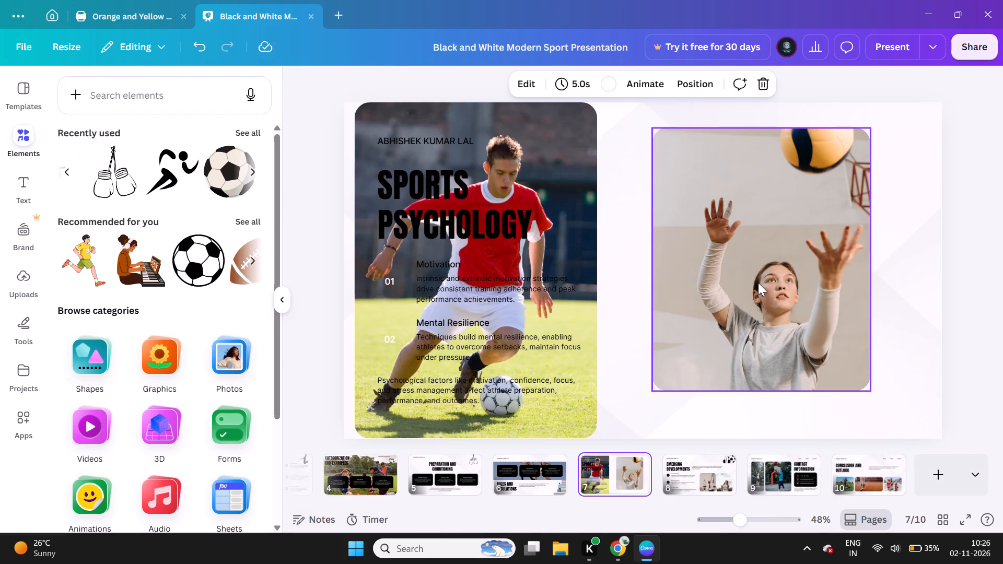
pyautogui.moveTo(758, 283); pyautogui.dragTo(460, 315)
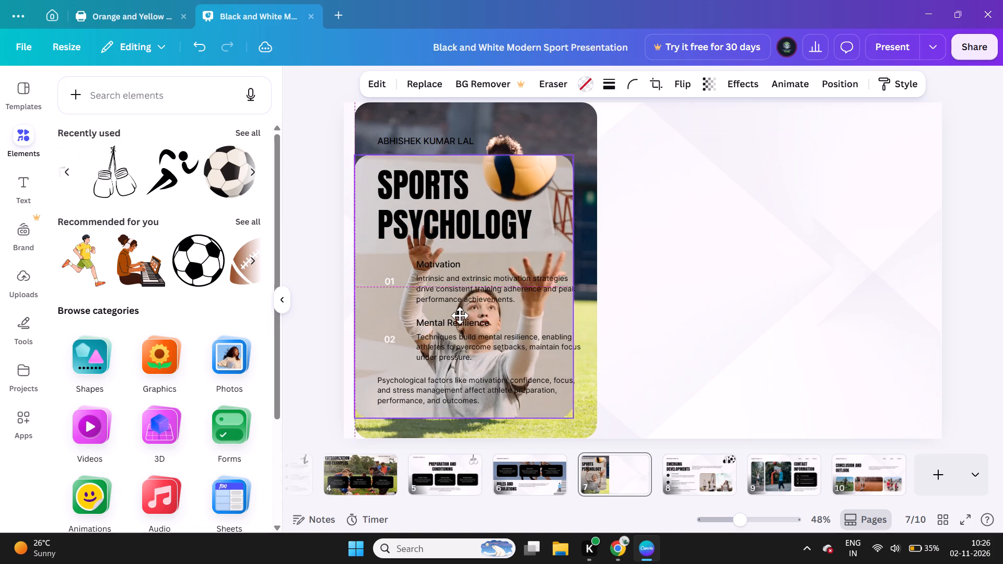
pyautogui.moveTo(460, 315); pyautogui.dragTo(719, 270)
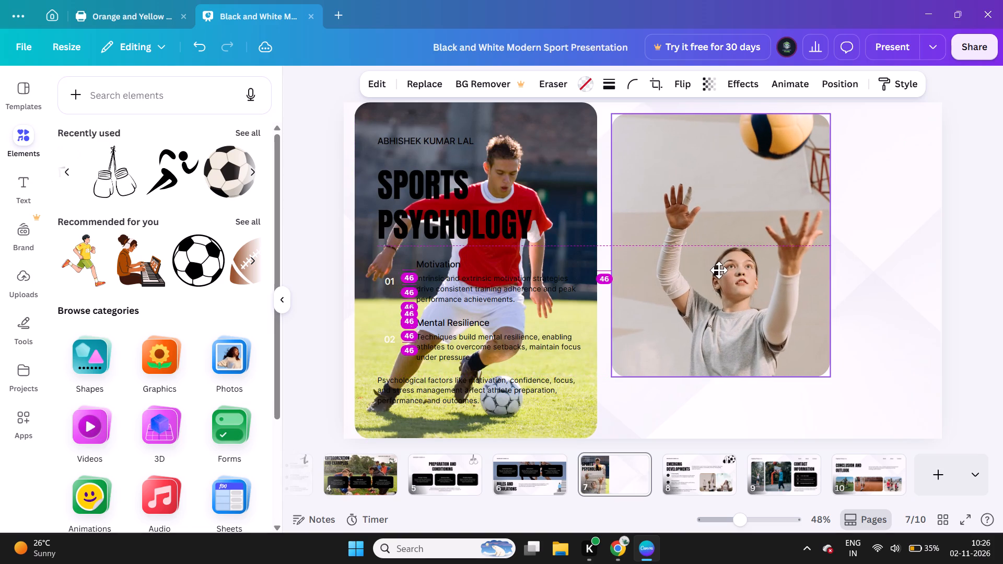
pyautogui.moveTo(719, 270); pyautogui.dragTo(596, 307)
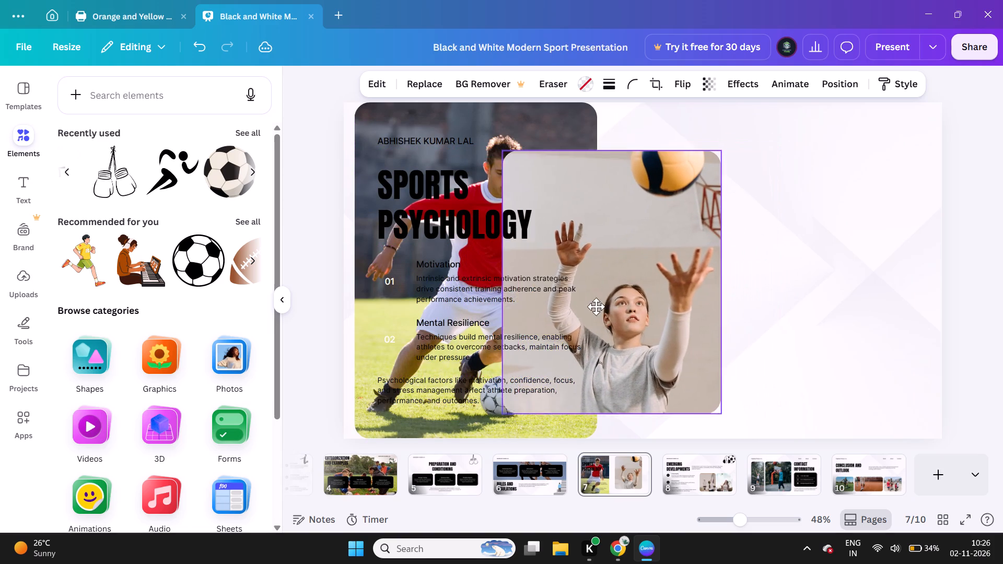
pyautogui.moveTo(596, 307); pyautogui.dragTo(747, 268)
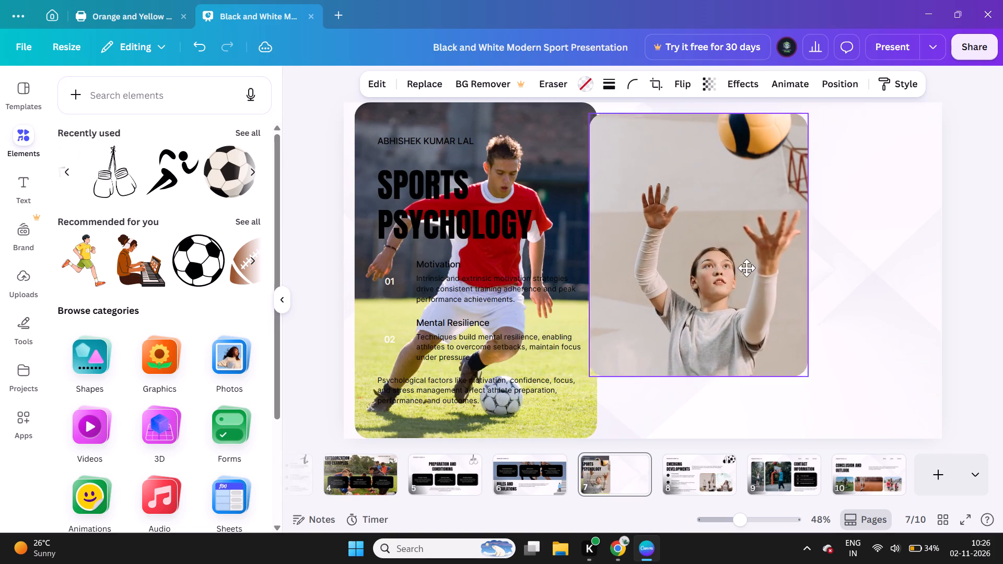
pyautogui.moveTo(747, 268); pyautogui.dragTo(754, 268)
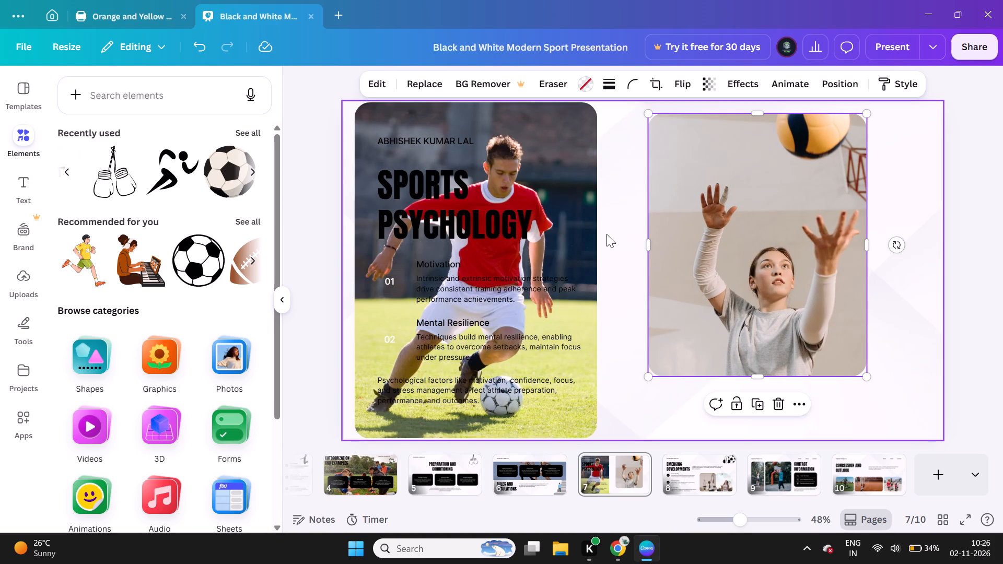
pyautogui.hscroll(-7, 607, 234)
# On slide 8, move the three numbered points and the two photos together slightly up, closer to the heading.
pyautogui.scroll(-3, 607, 234)
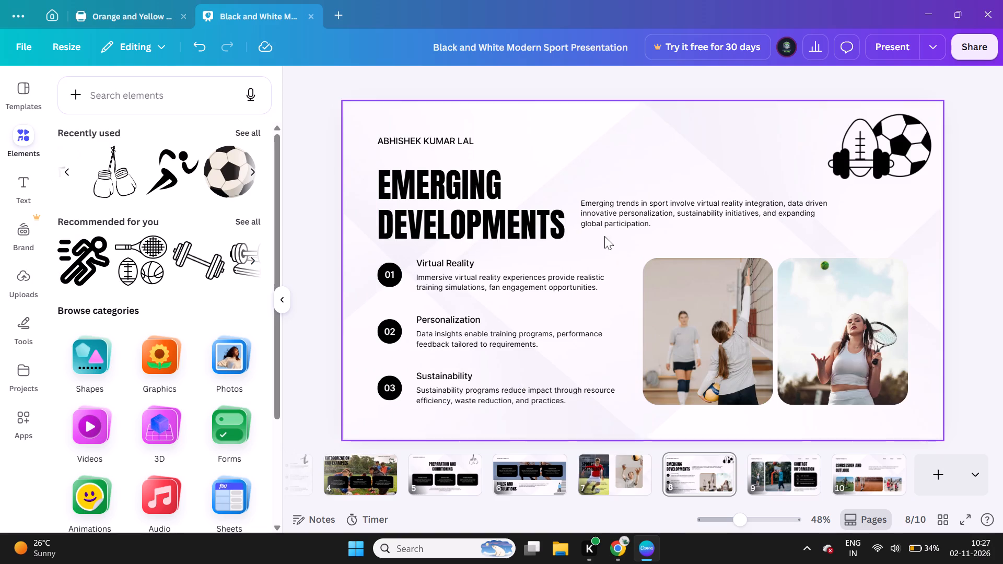
pyautogui.moveTo(615, 248); pyautogui.dragTo(903, 414)
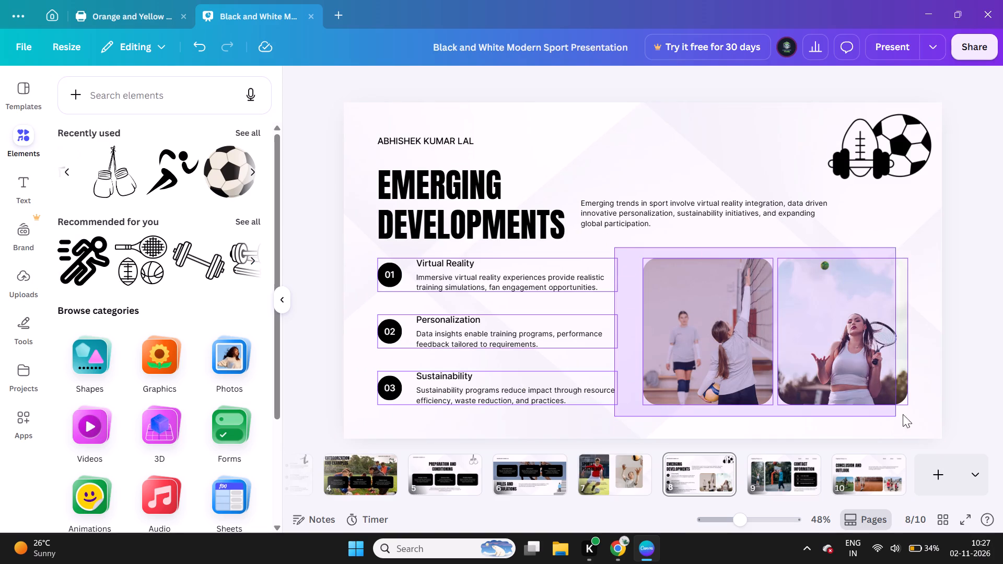
pyautogui.moveTo(903, 414); pyautogui.dragTo(923, 420)
pyautogui.moveTo(873, 361); pyautogui.dragTo(796, 262)
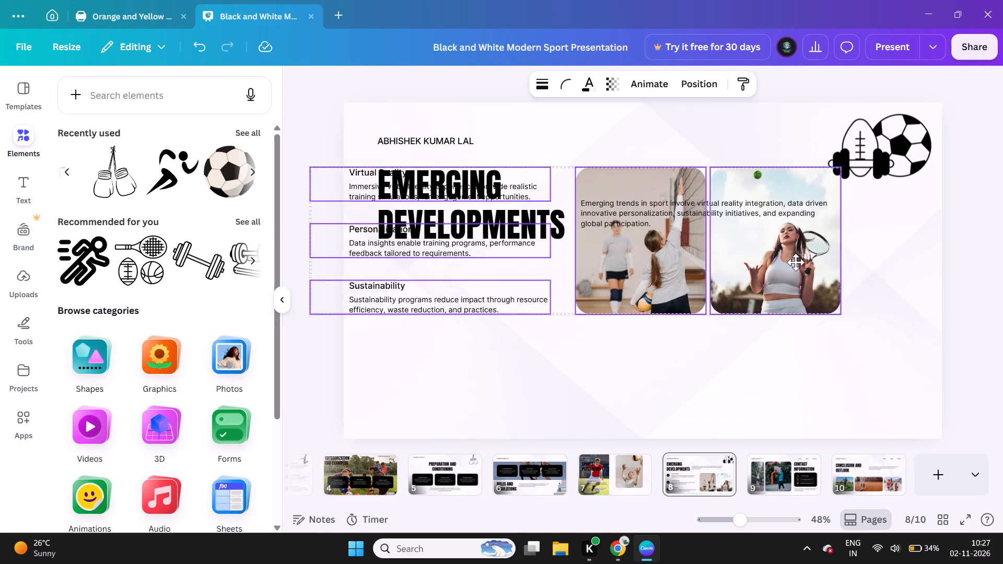
pyautogui.moveTo(796, 262); pyautogui.dragTo(874, 354)
pyautogui.click(787, 176)
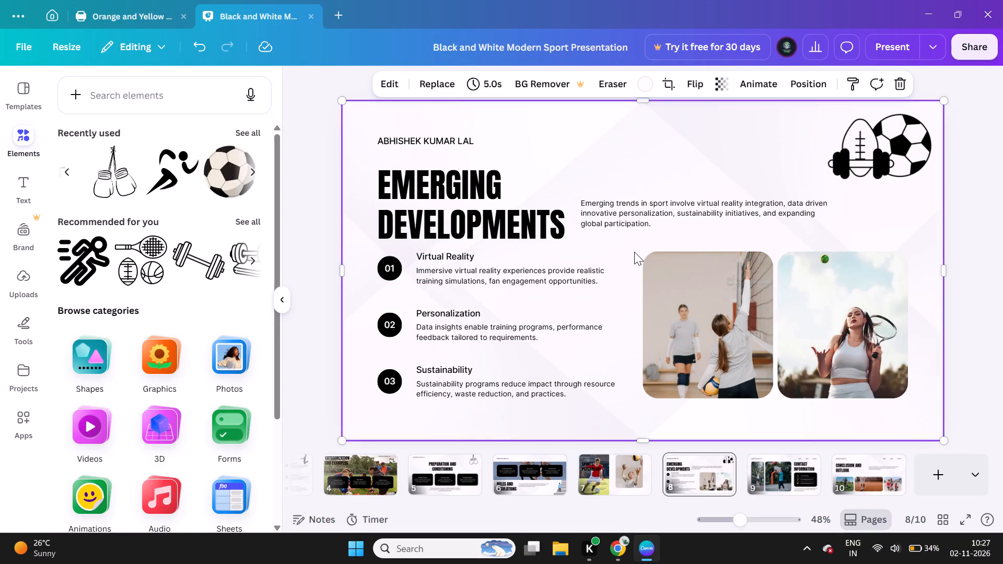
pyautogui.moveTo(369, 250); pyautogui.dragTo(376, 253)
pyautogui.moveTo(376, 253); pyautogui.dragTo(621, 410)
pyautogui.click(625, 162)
# Shift the volleyball and tennis photos on slide 8 together slightly left, keeping them level with the numbered points.
pyautogui.moveTo(633, 252); pyautogui.dragTo(912, 396)
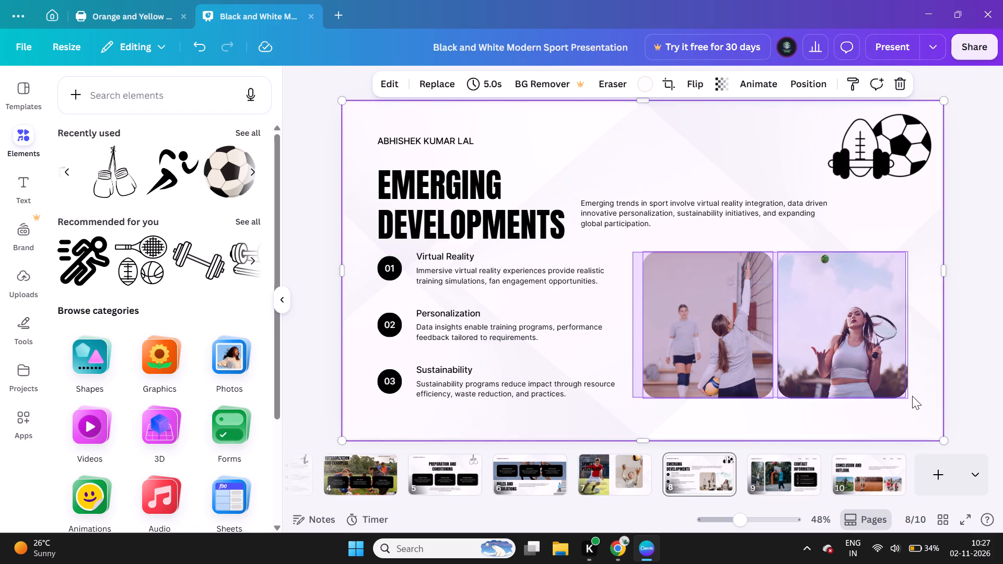
pyautogui.moveTo(912, 396); pyautogui.dragTo(915, 396)
pyautogui.moveTo(838, 355); pyautogui.dragTo(805, 272)
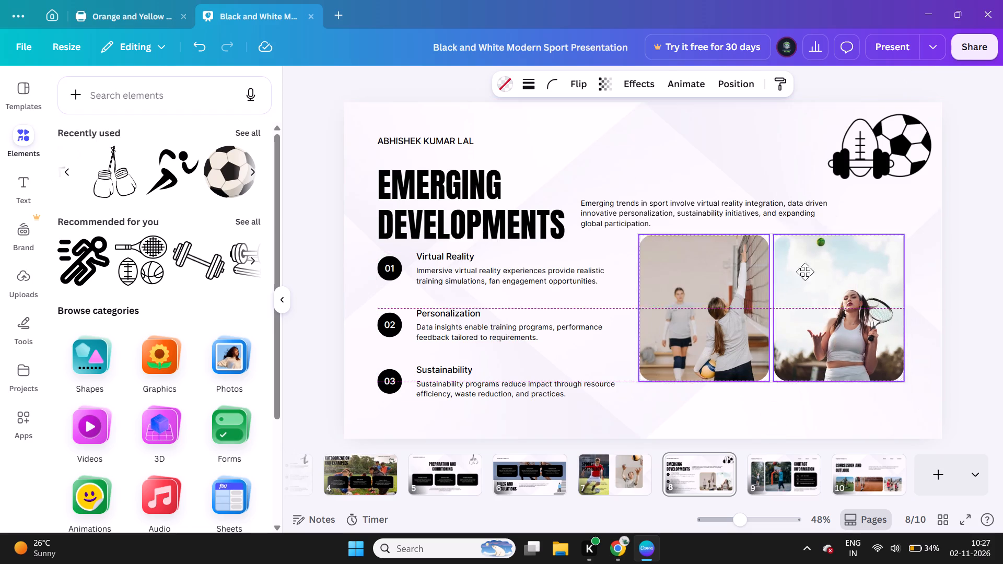
pyautogui.moveTo(805, 272); pyautogui.dragTo(837, 357)
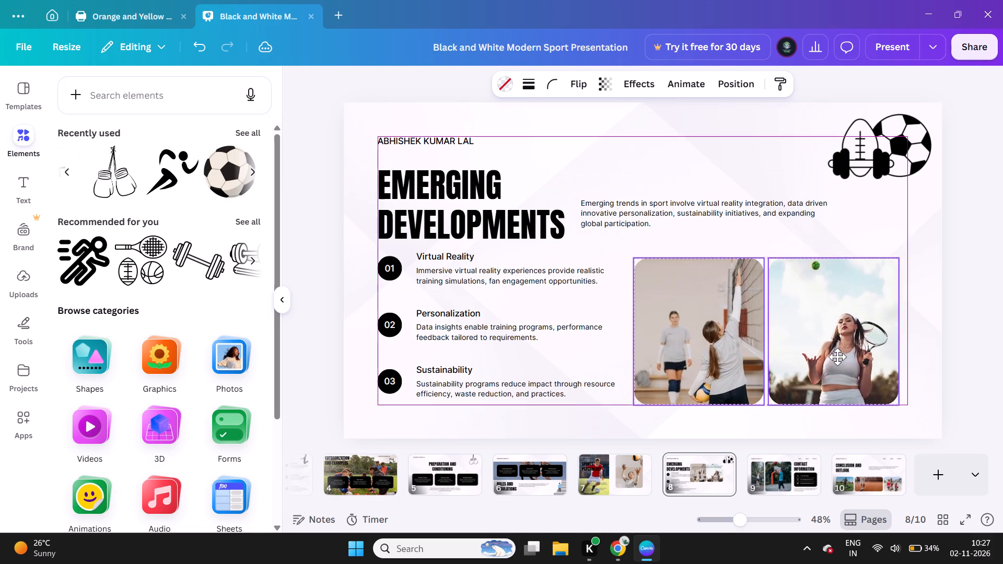
pyautogui.moveTo(837, 357); pyautogui.dragTo(832, 355)
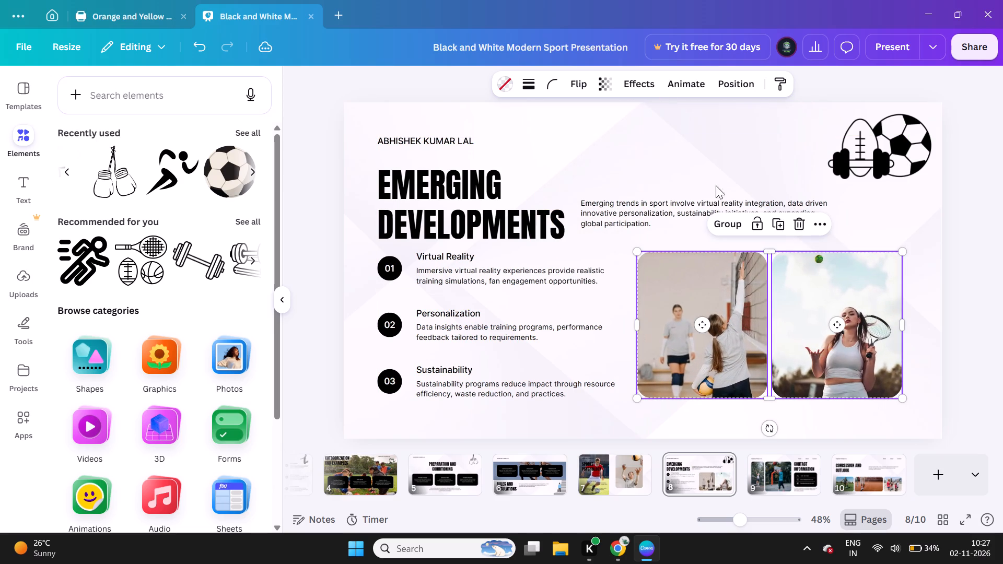
pyautogui.click(684, 142)
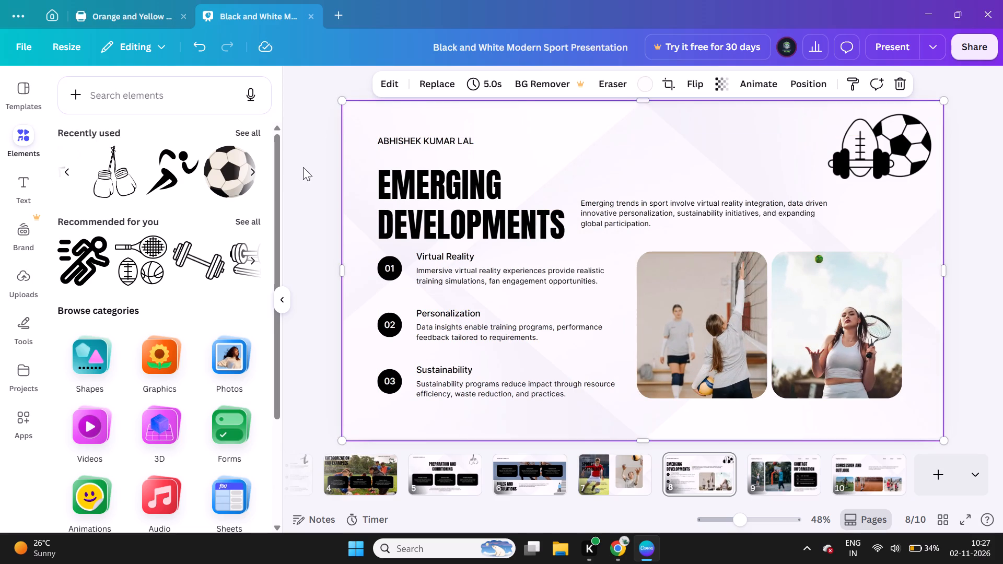
pyautogui.click(300, 172)
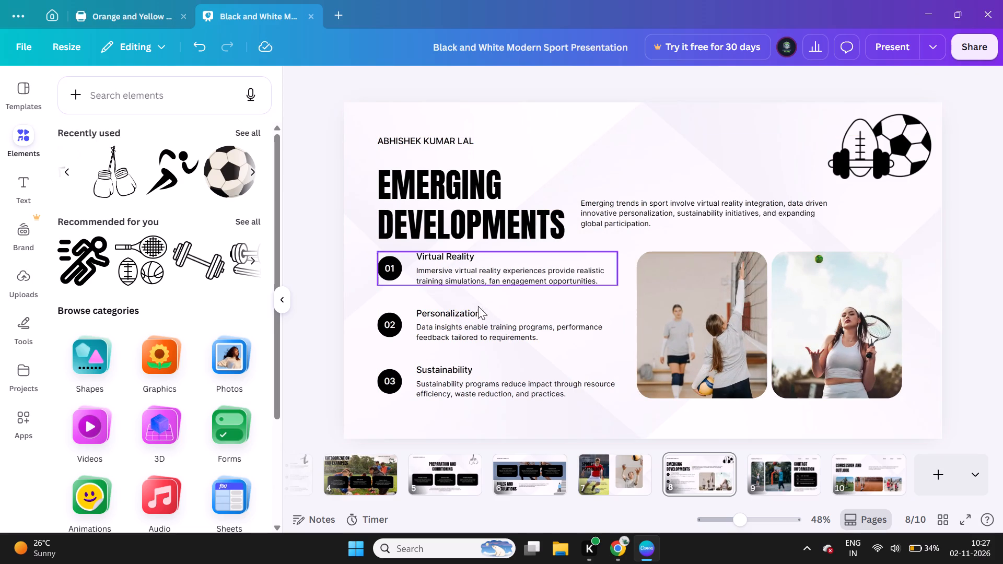
# On slide 9, Contact Information, shift the Home navigation label slightly left, keeping it level with the About label.
pyautogui.click(766, 471)
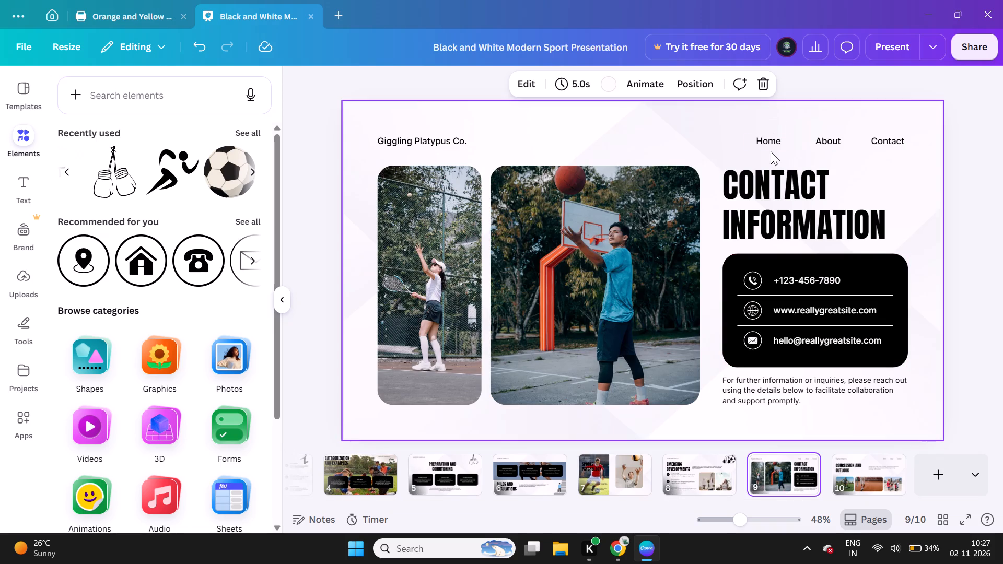
pyautogui.moveTo(763, 138); pyautogui.dragTo(884, 126)
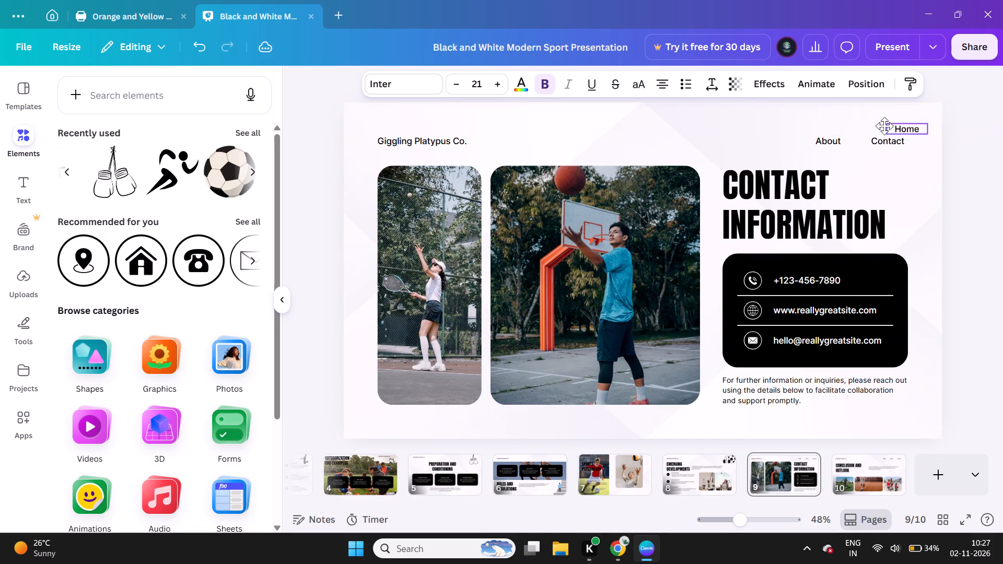
pyautogui.moveTo(884, 126); pyautogui.dragTo(753, 138)
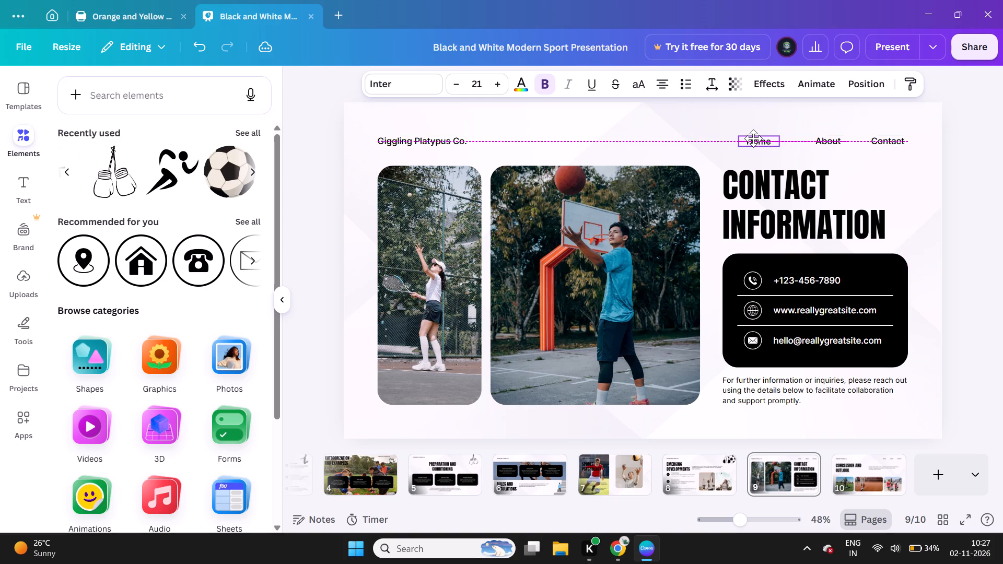
pyautogui.moveTo(753, 138); pyautogui.dragTo(752, 142)
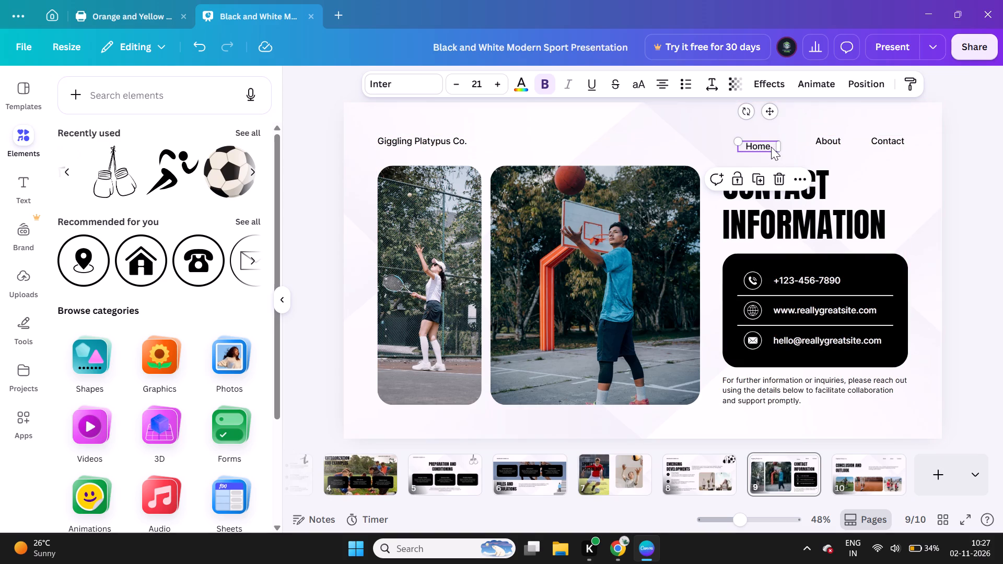
pyautogui.moveTo(771, 145); pyautogui.dragTo(766, 142)
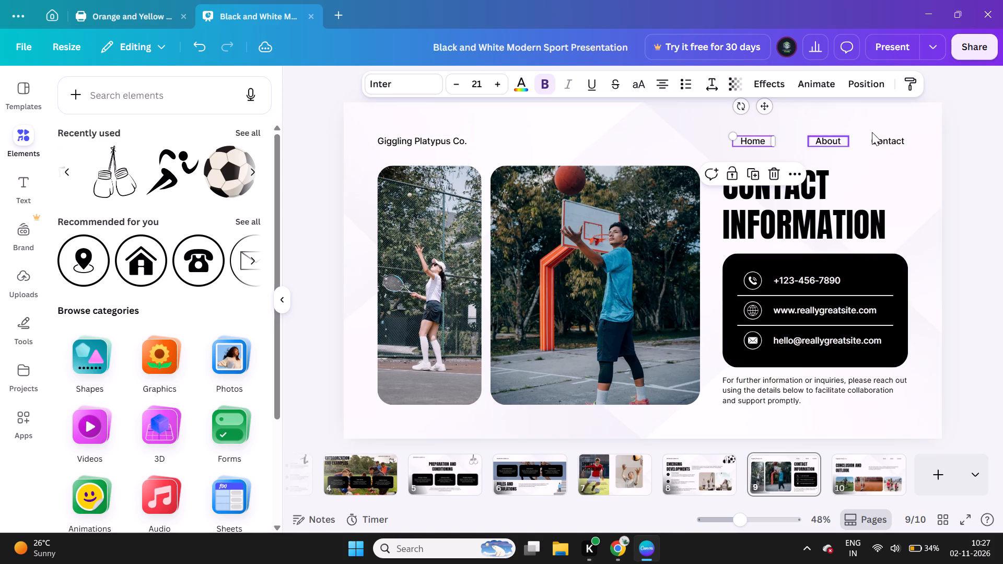
pyautogui.click(955, 122)
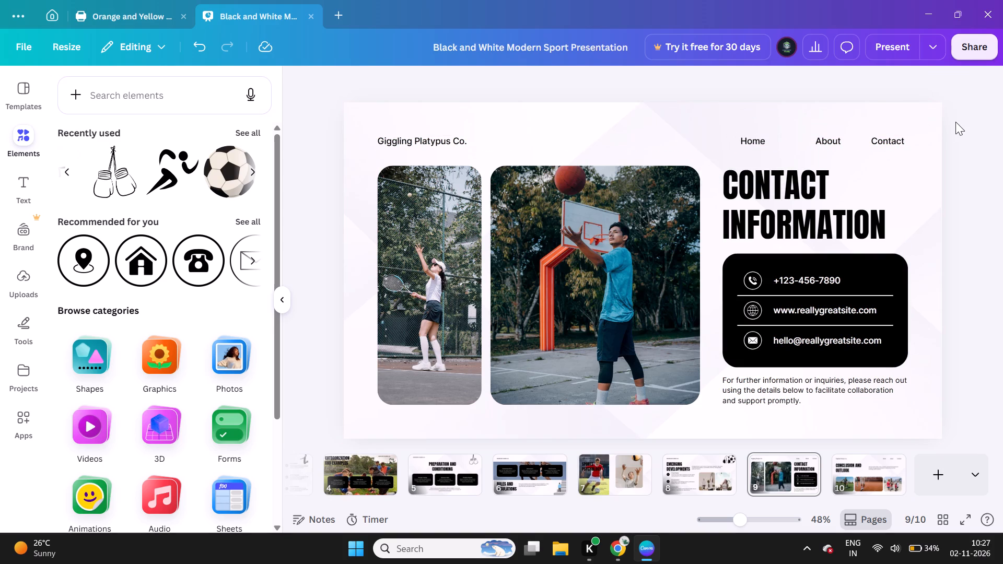
pyautogui.moveTo(755, 144); pyautogui.dragTo(764, 145)
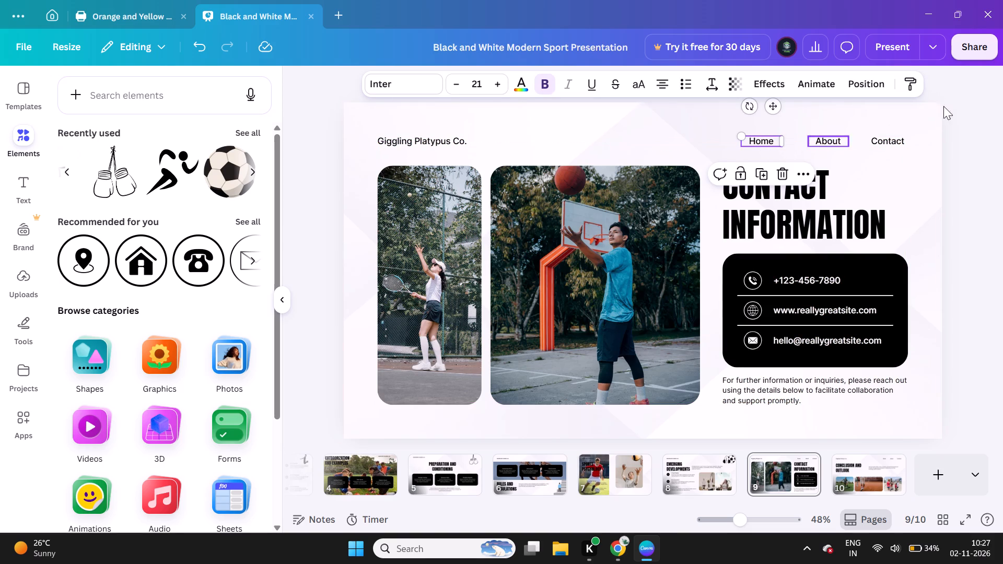
pyautogui.click(976, 95)
pyautogui.click(976, 95)
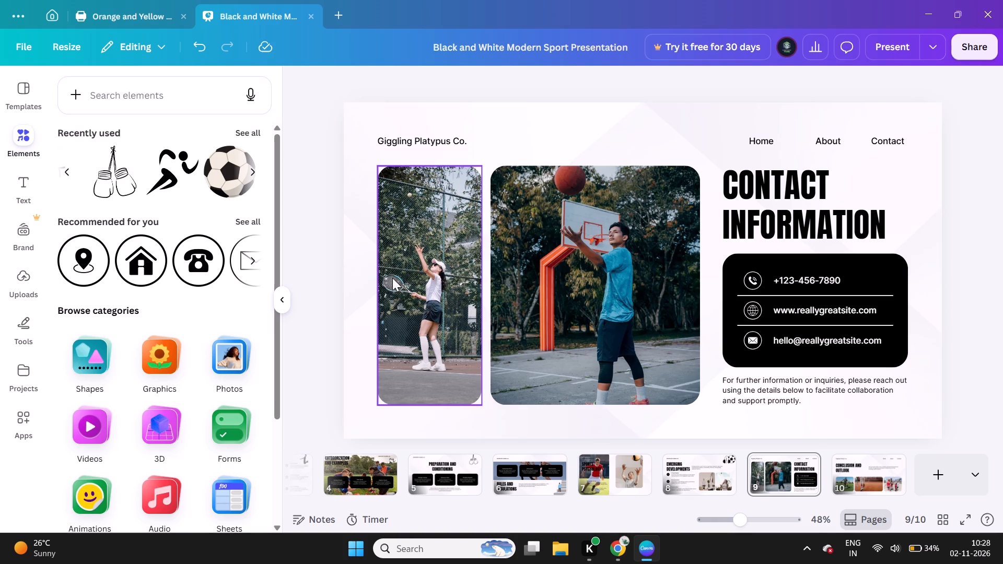
# Replace the company name Giggling Platypus Co. at the top of slide 9 with the presenter's name in capitals.
pyautogui.click(410, 140)
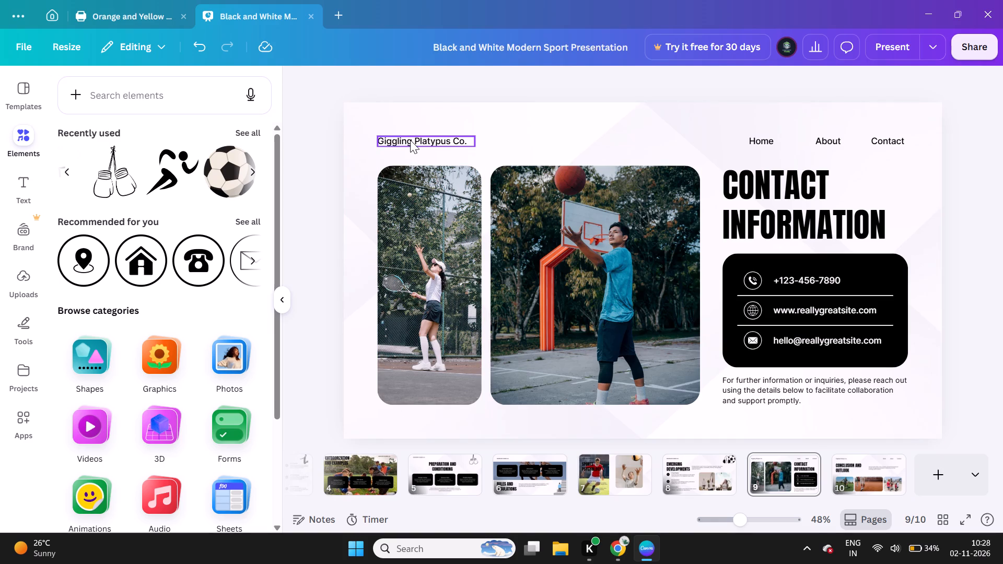
pyautogui.click(410, 140)
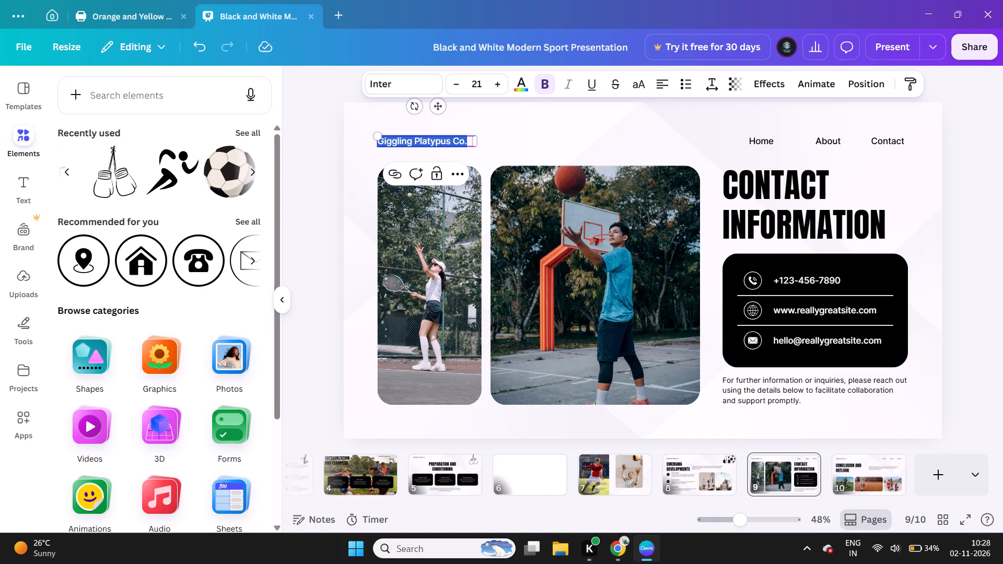
pyautogui.press('BackSpace')
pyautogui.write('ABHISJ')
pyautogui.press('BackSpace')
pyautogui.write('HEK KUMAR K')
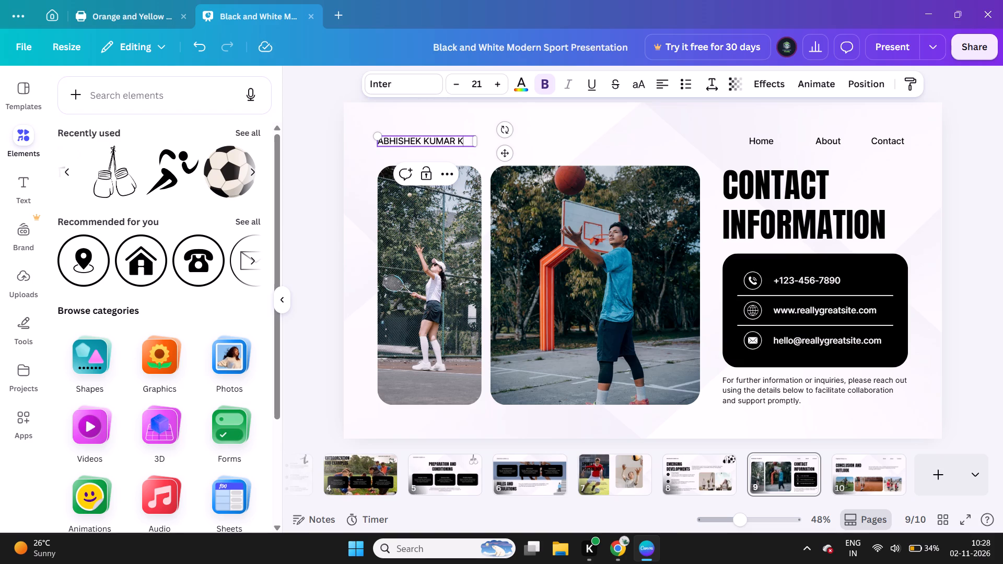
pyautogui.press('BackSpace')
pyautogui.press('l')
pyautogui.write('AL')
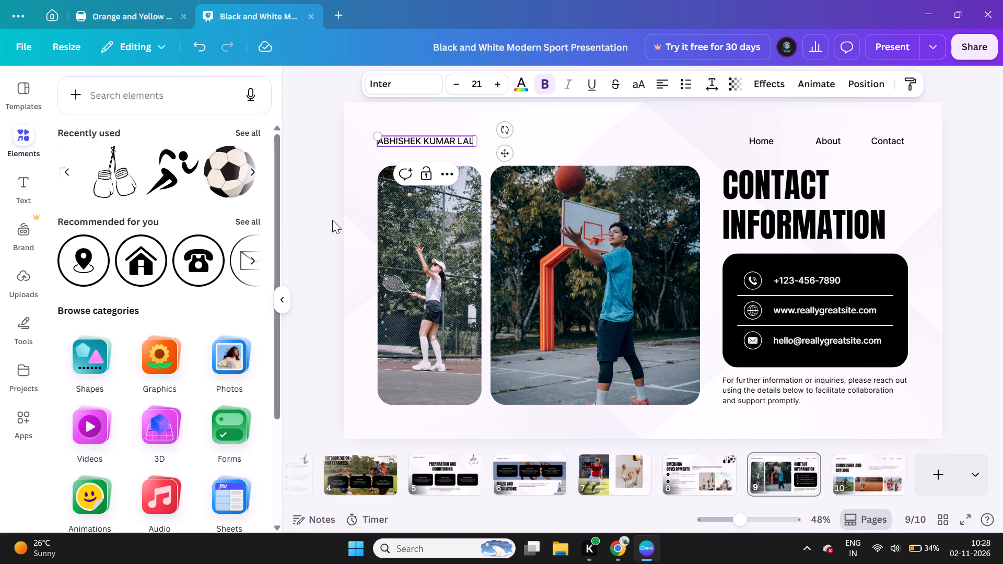
pyautogui.click(329, 226)
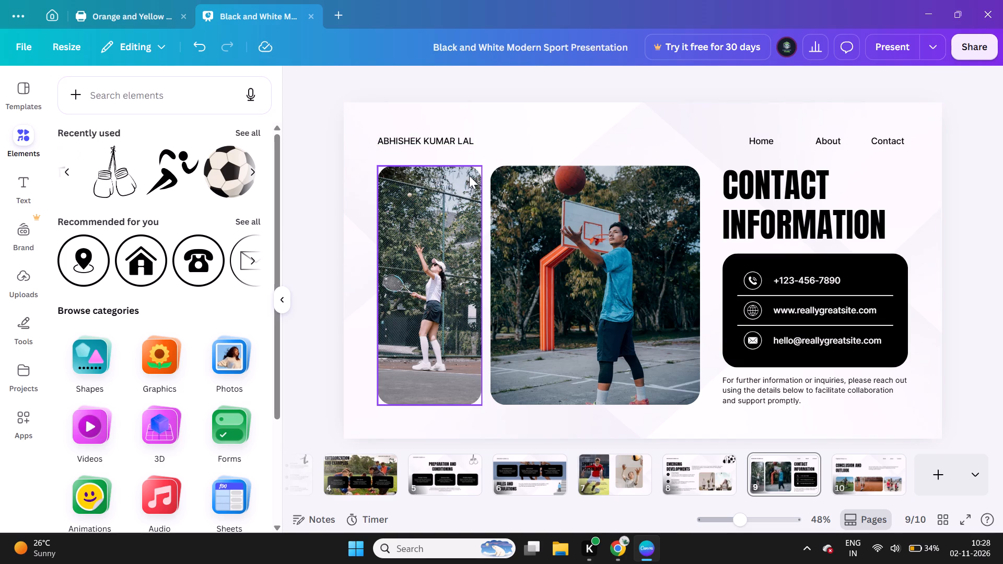
# Erase broad diagonal strokes across the middle of slide 9's background image using the Pixel Eraser at size 38.
pyautogui.click(516, 140)
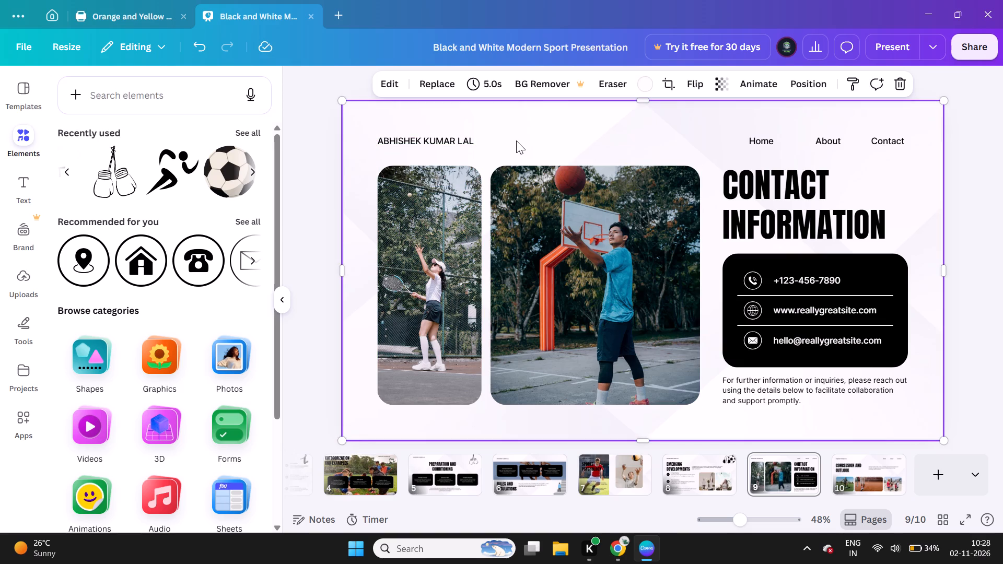
pyautogui.click(614, 78)
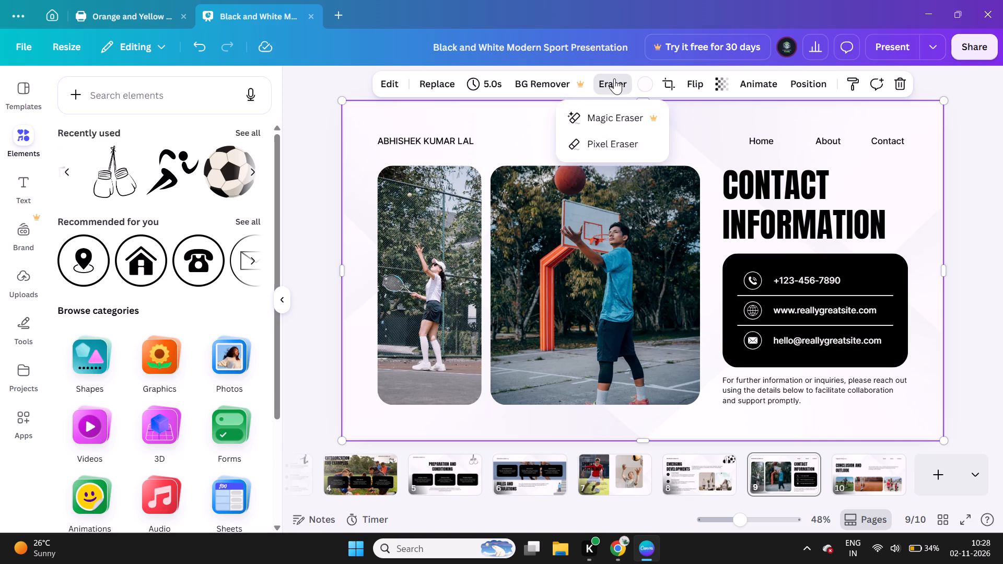
pyautogui.click(583, 142)
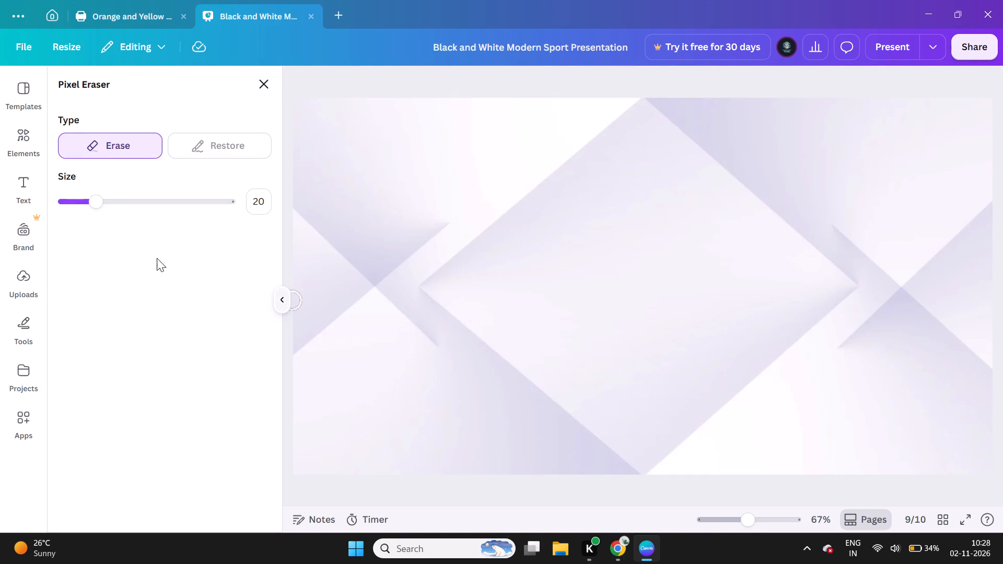
pyautogui.moveTo(67, 205); pyautogui.dragTo(125, 206)
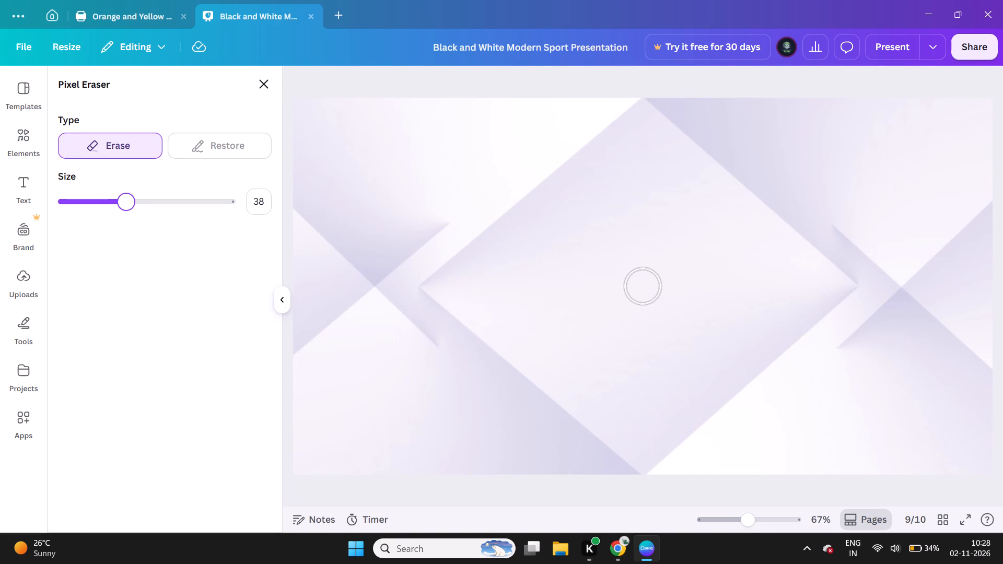
pyautogui.moveTo(125, 206); pyautogui.dragTo(126, 206)
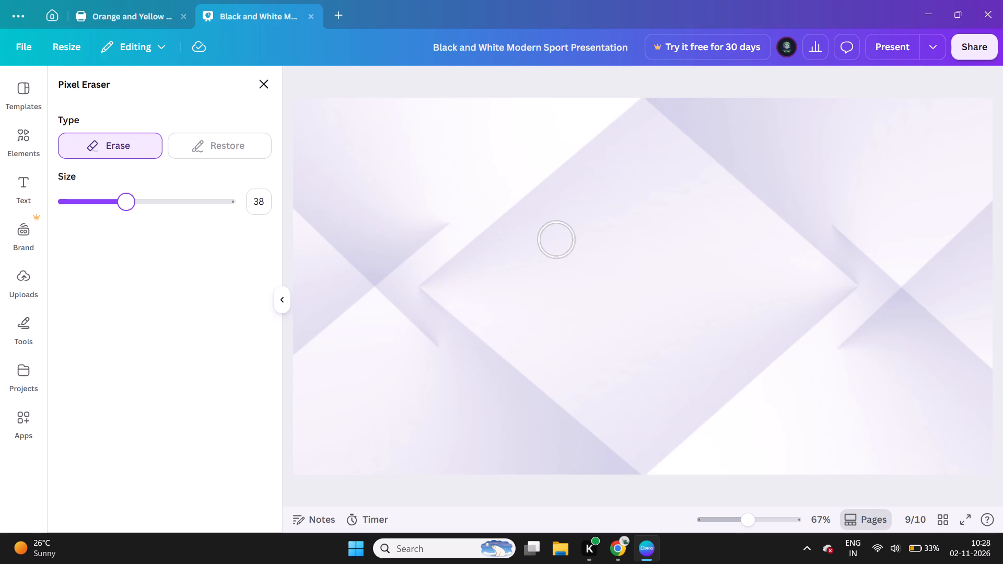
pyautogui.rightClick(683, 137)
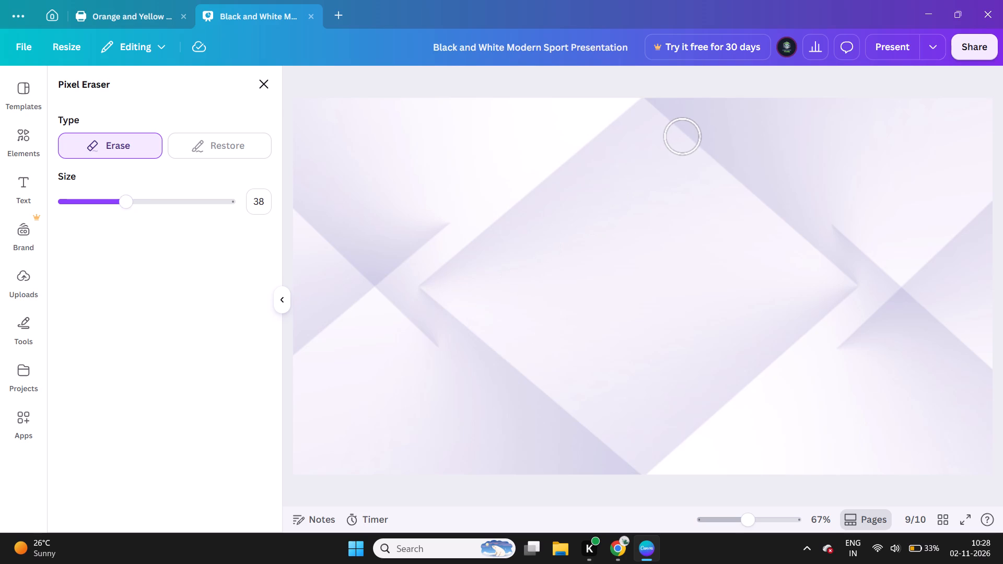
pyautogui.scroll(1, 683, 137)
pyautogui.click(683, 137)
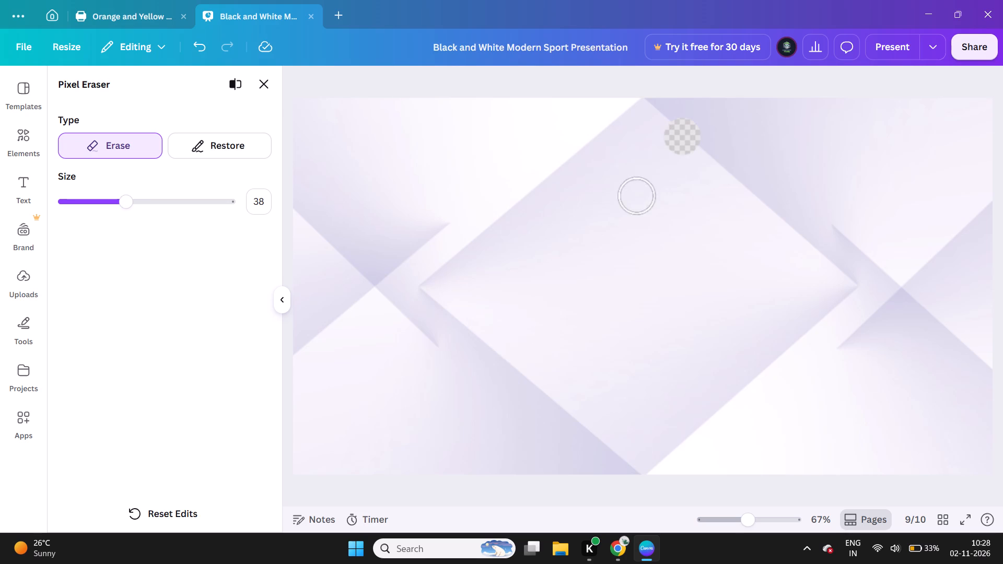
pyautogui.click(483, 354)
pyautogui.moveTo(501, 339); pyautogui.dragTo(762, 206)
pyautogui.moveTo(699, 229); pyautogui.dragTo(683, 233)
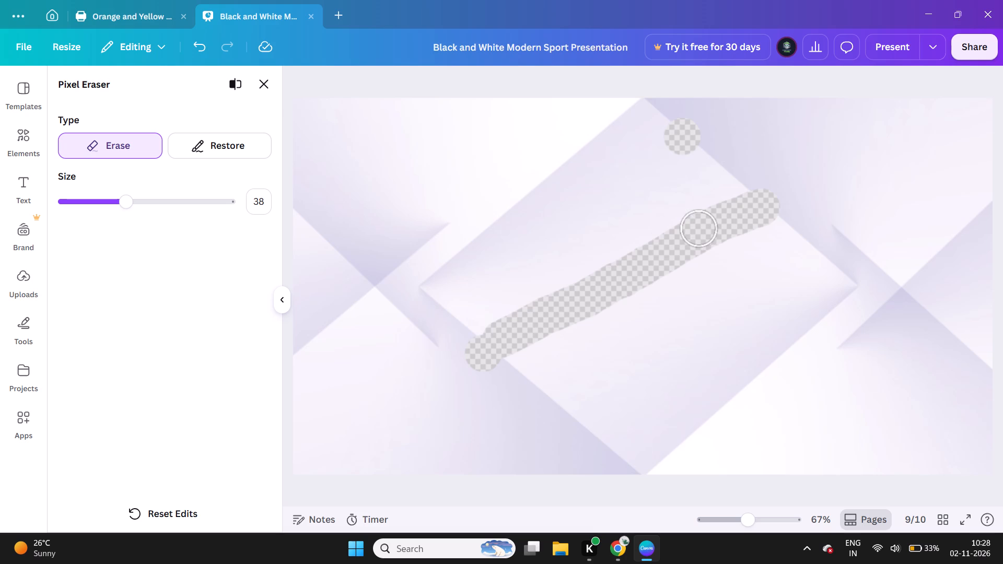
pyautogui.moveTo(683, 233); pyautogui.dragTo(614, 166)
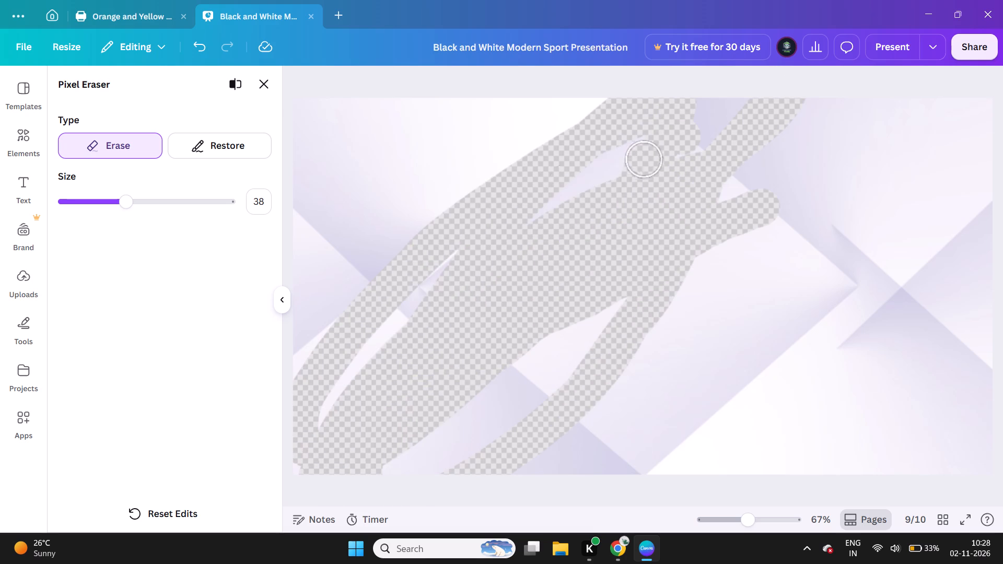
pyautogui.moveTo(614, 166); pyautogui.dragTo(427, 305)
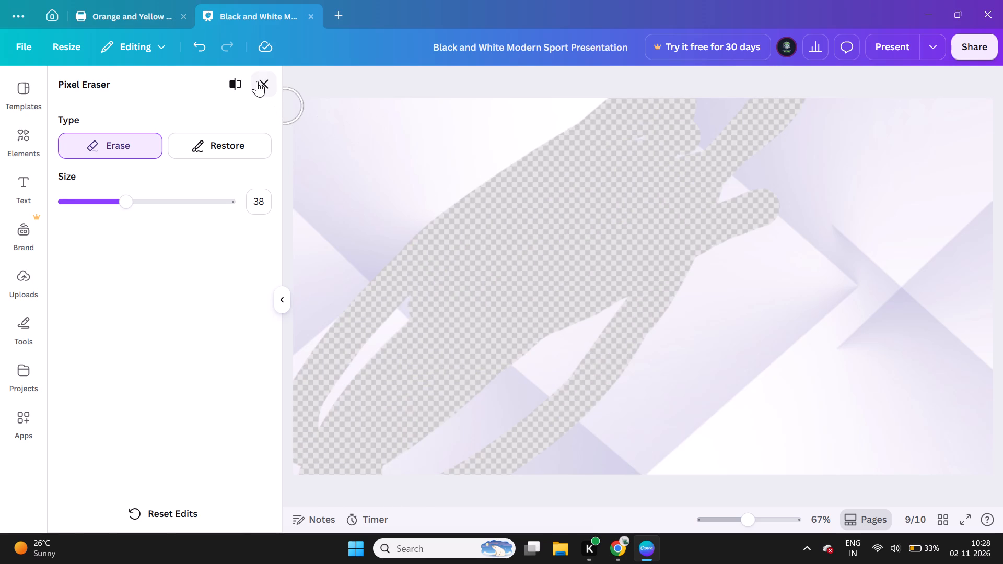
pyautogui.click(257, 81)
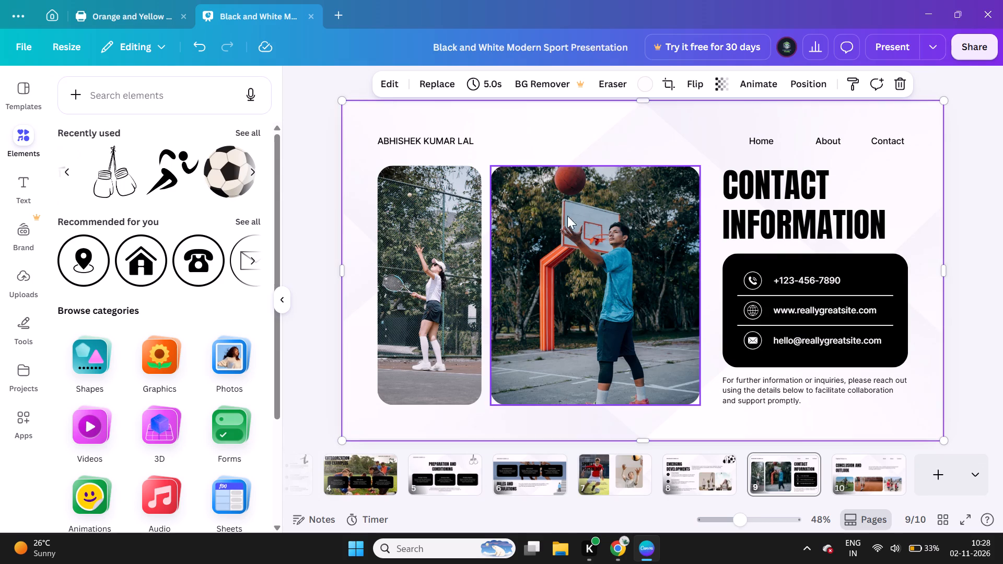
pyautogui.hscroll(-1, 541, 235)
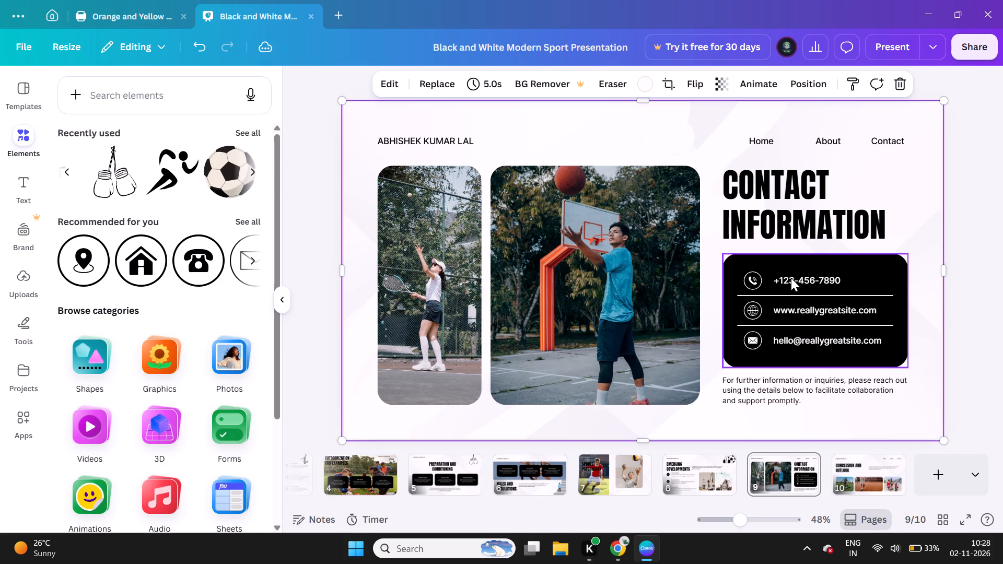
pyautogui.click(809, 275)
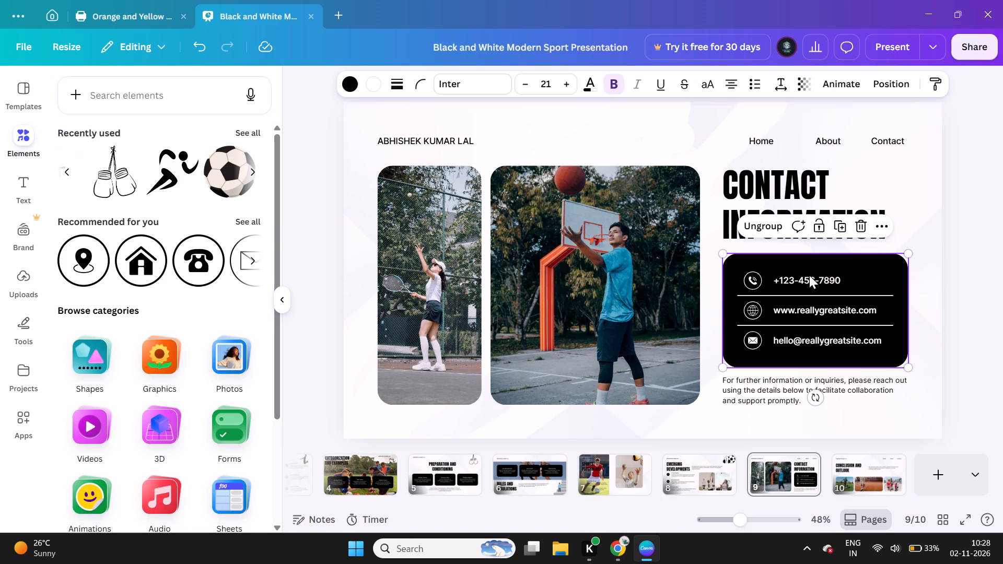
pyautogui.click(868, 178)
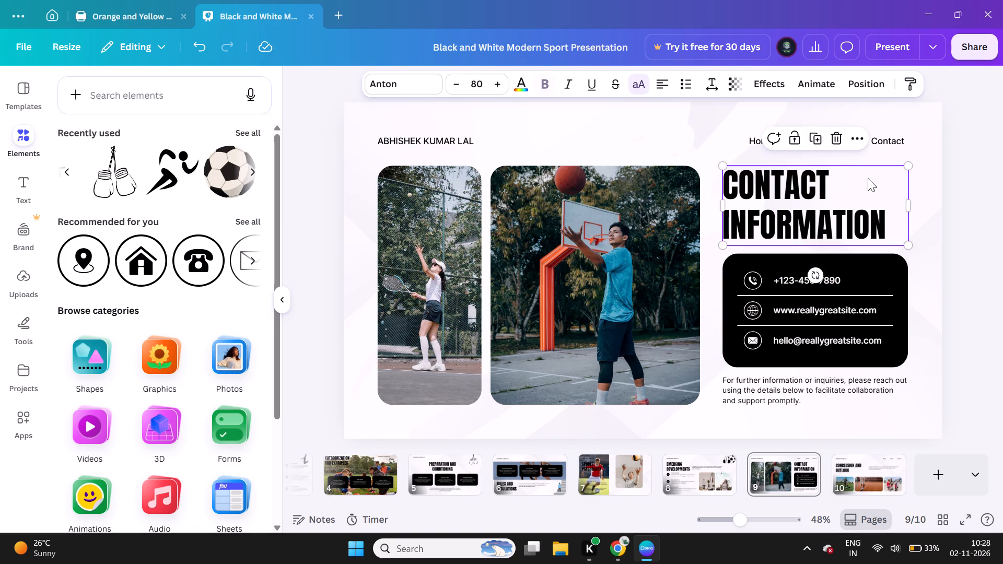
# On slide 10, Conclusion and Outlook, shift the soccer player photo slightly left and up, keeping it clear below the heading.
pyautogui.click(842, 466)
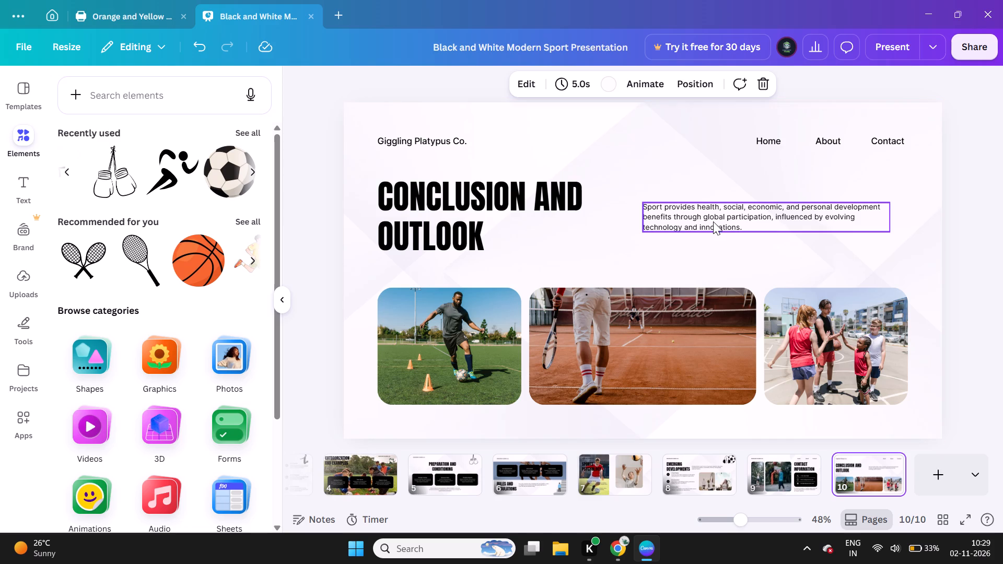
pyautogui.click(483, 371)
pyautogui.moveTo(483, 371); pyautogui.dragTo(474, 348)
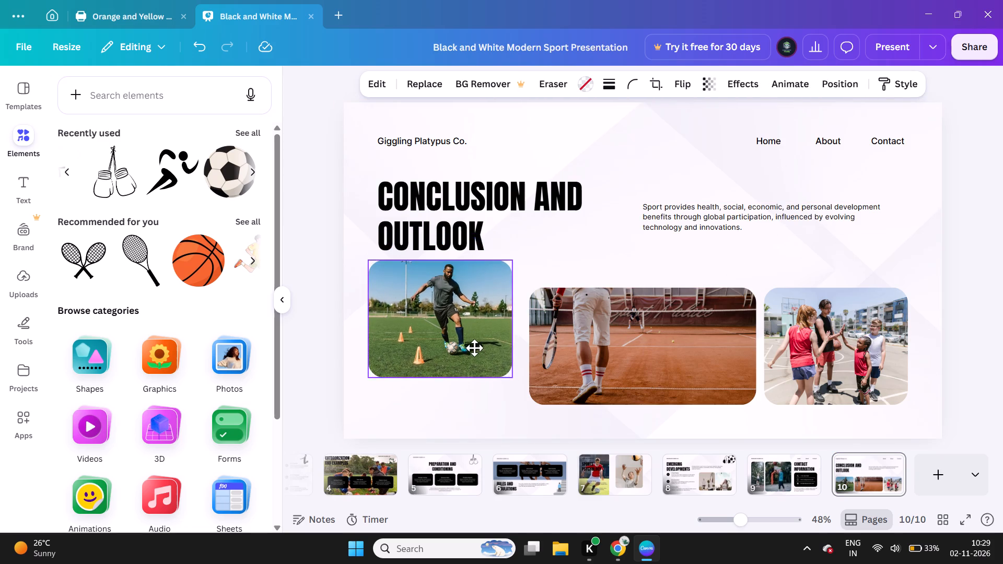
pyautogui.moveTo(474, 348); pyautogui.dragTo(484, 345)
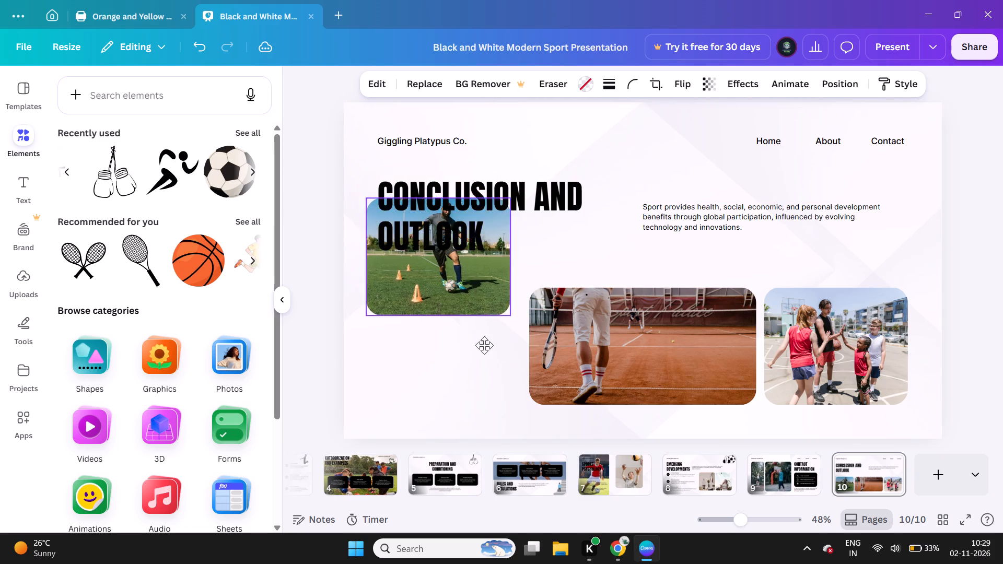
pyautogui.moveTo(484, 345); pyautogui.dragTo(474, 367)
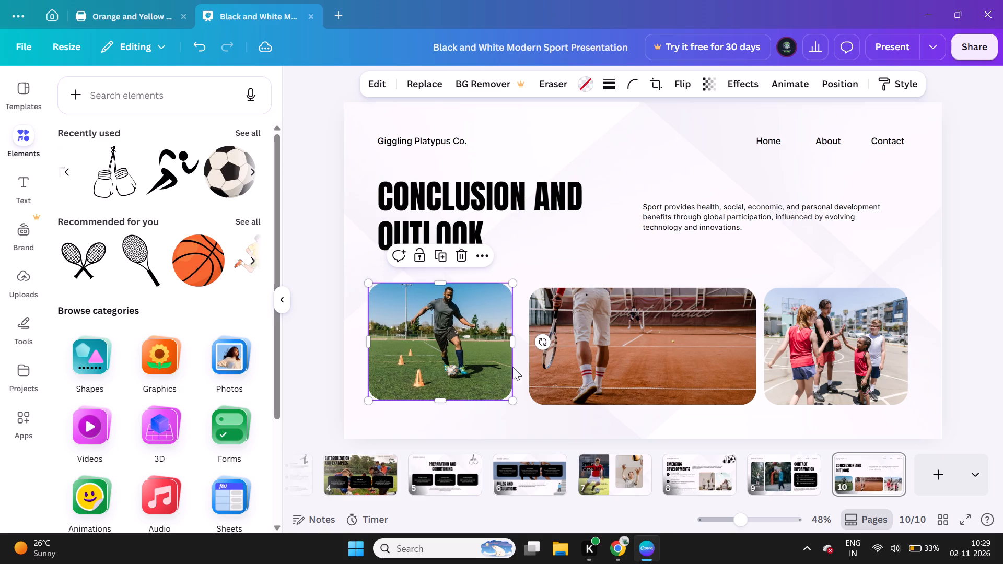
# Shift the tennis court photo on slide 10 slightly left and up, level with the soccer photo and closer to it.
pyautogui.moveTo(586, 347); pyautogui.dragTo(580, 344)
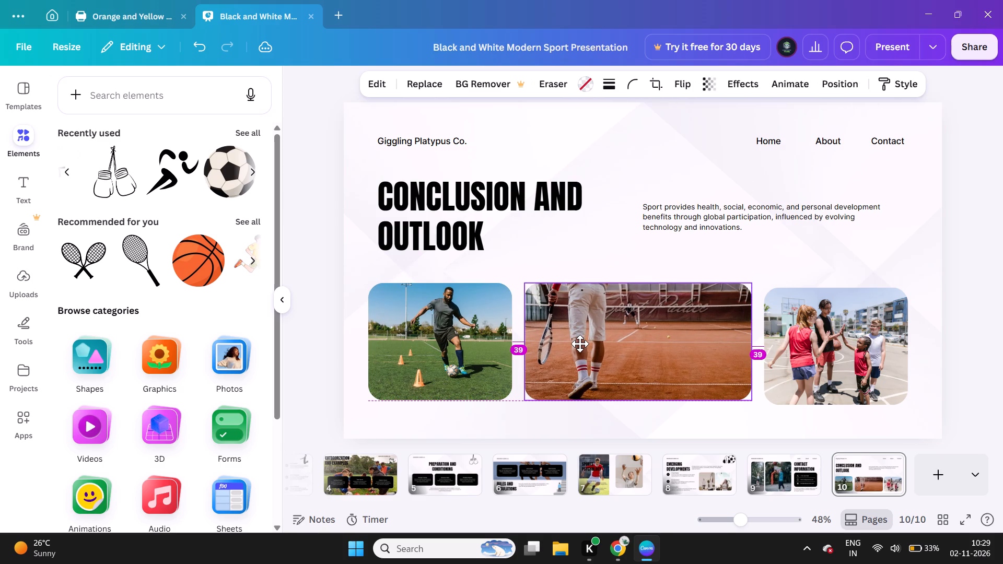
pyautogui.moveTo(580, 344); pyautogui.dragTo(577, 341)
pyautogui.click(593, 233)
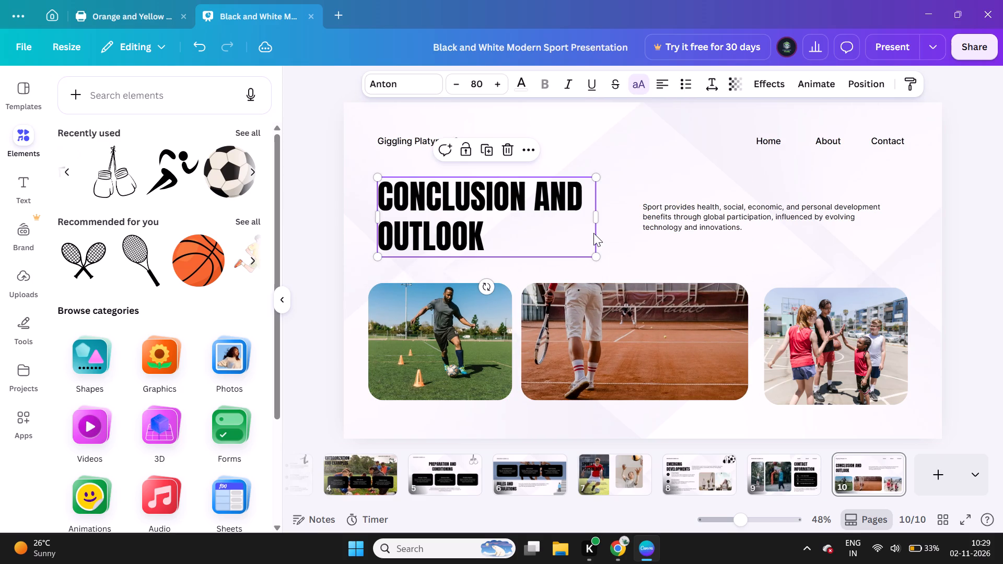
pyautogui.click(645, 136)
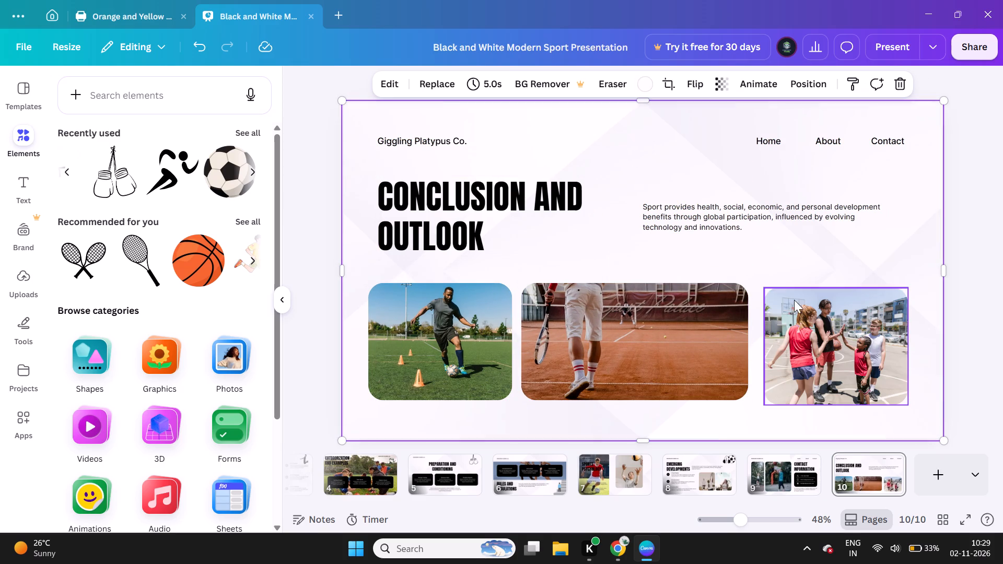
# On slide 10, Conclusion and Outlook, move the children's group photo slightly up, level with the other two photos.
pyautogui.moveTo(805, 314); pyautogui.dragTo(805, 309)
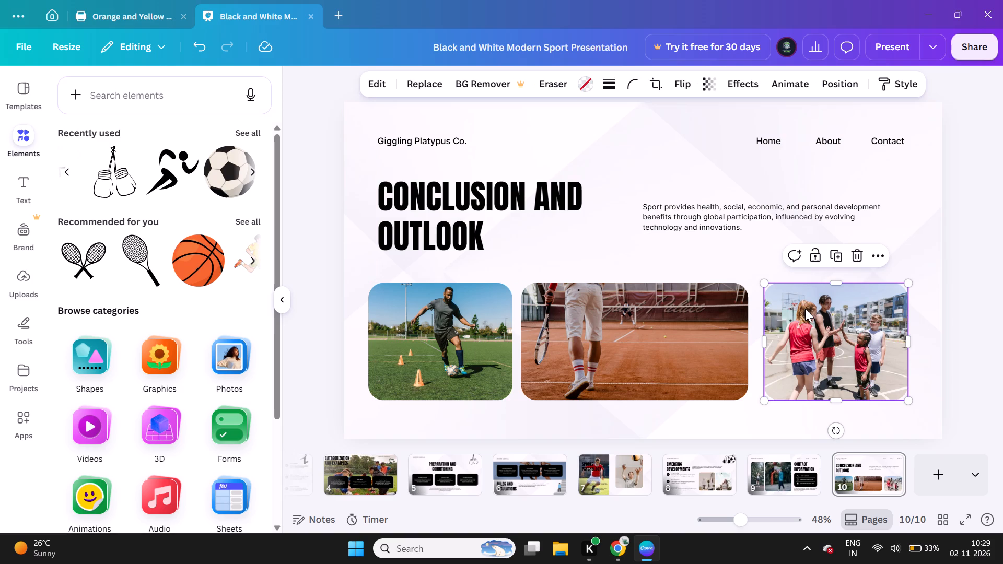
pyautogui.click(913, 191)
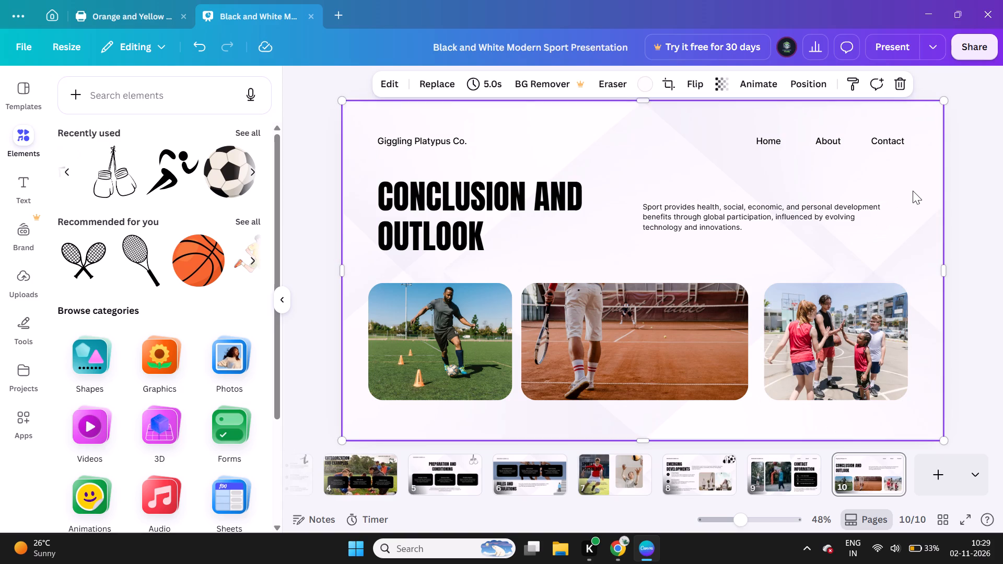
pyautogui.click(587, 129)
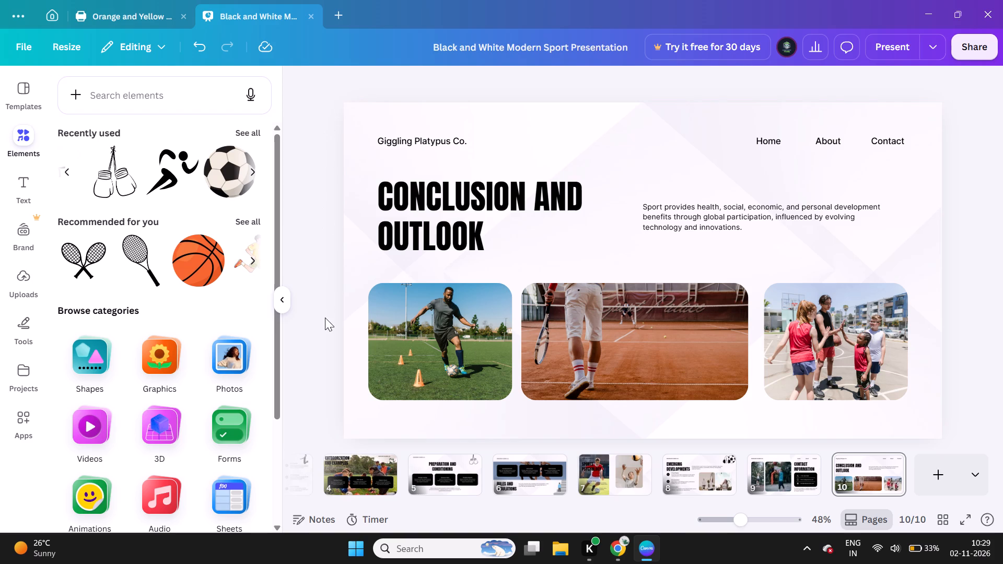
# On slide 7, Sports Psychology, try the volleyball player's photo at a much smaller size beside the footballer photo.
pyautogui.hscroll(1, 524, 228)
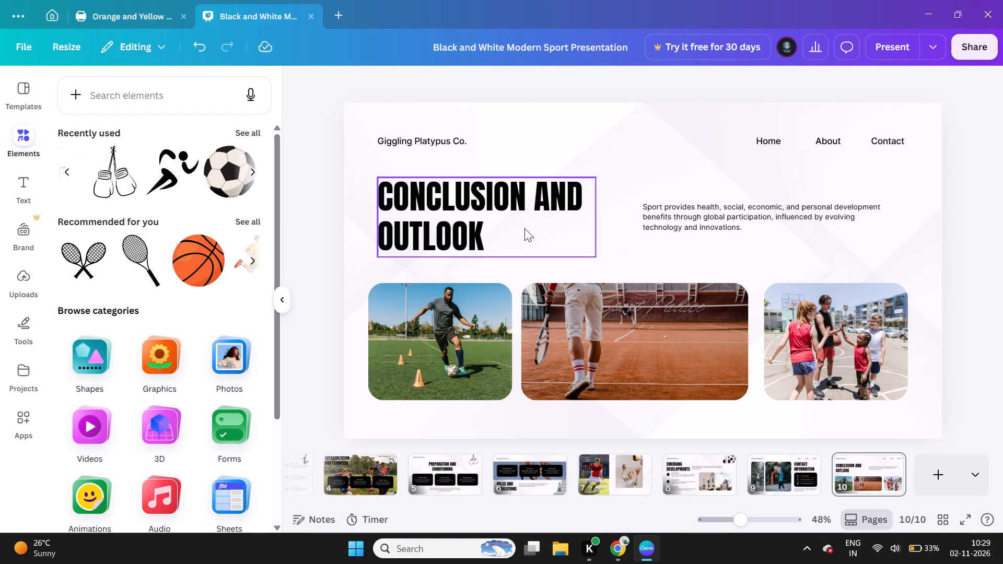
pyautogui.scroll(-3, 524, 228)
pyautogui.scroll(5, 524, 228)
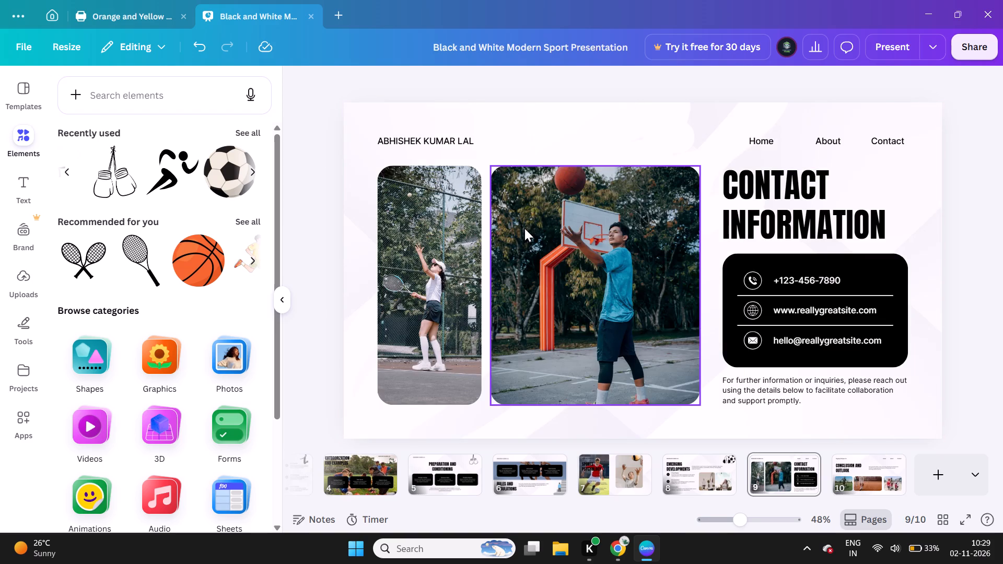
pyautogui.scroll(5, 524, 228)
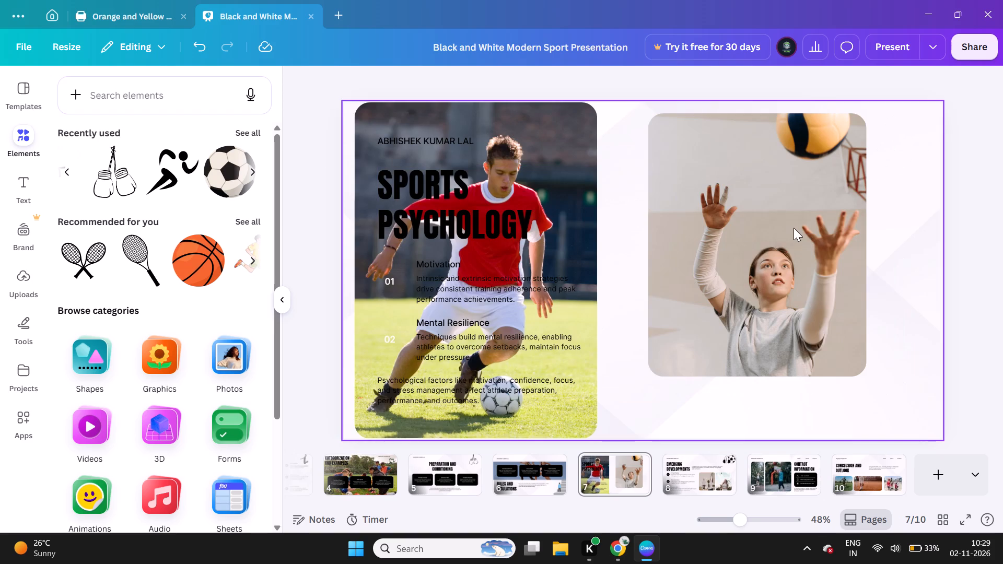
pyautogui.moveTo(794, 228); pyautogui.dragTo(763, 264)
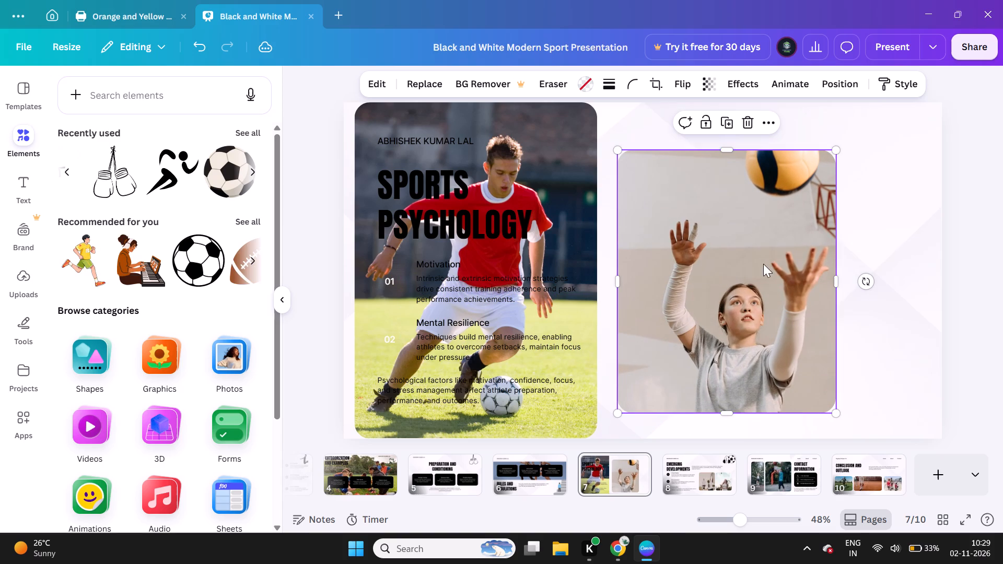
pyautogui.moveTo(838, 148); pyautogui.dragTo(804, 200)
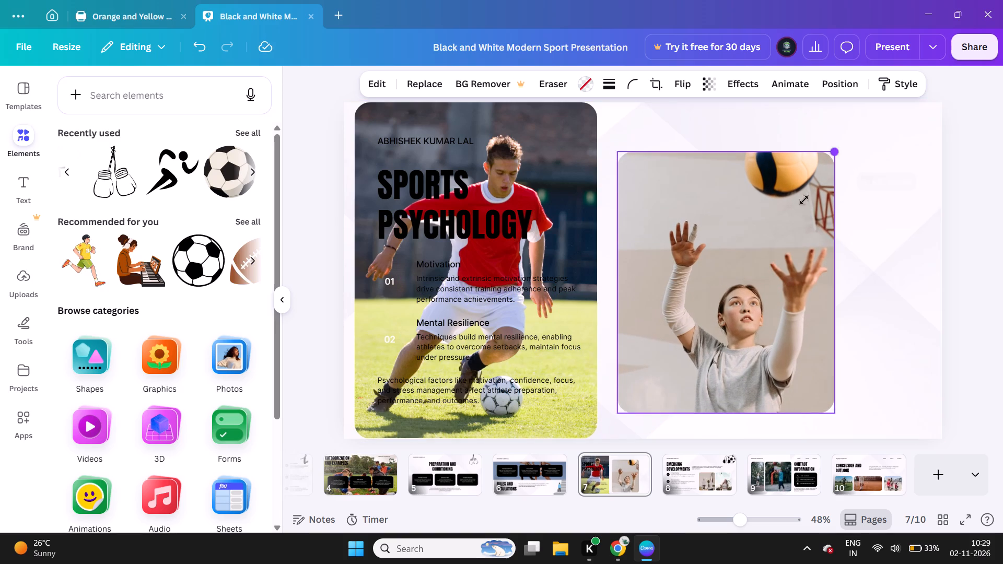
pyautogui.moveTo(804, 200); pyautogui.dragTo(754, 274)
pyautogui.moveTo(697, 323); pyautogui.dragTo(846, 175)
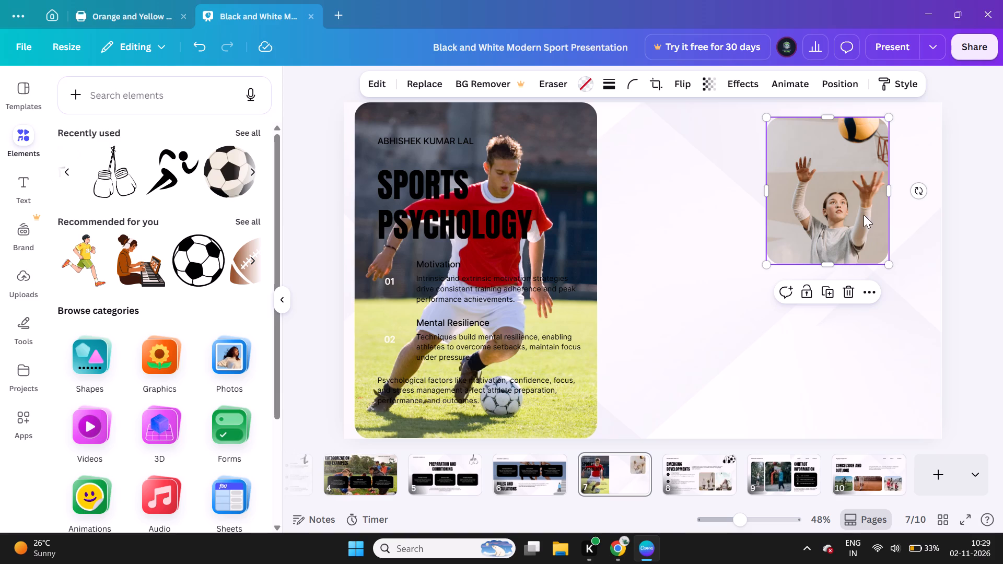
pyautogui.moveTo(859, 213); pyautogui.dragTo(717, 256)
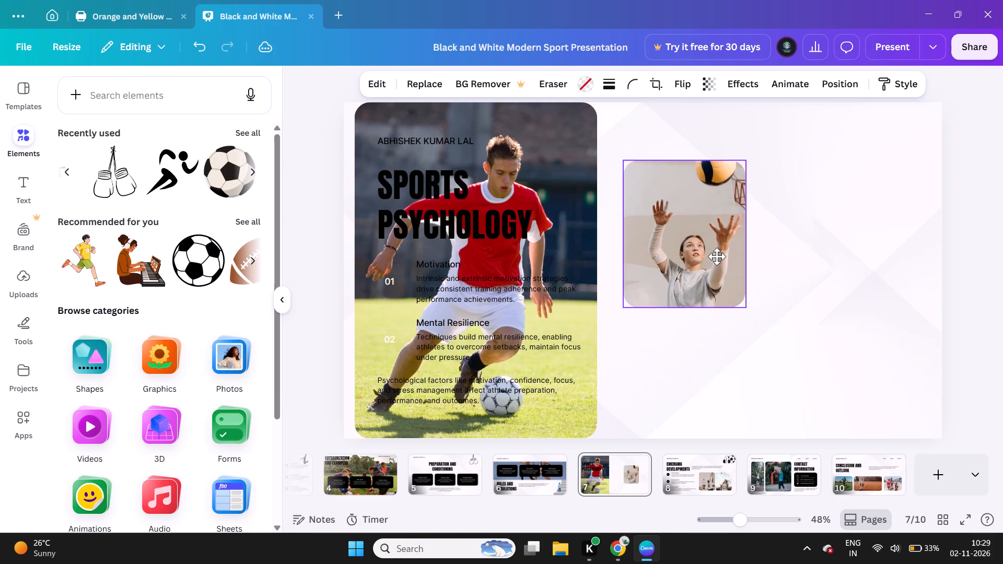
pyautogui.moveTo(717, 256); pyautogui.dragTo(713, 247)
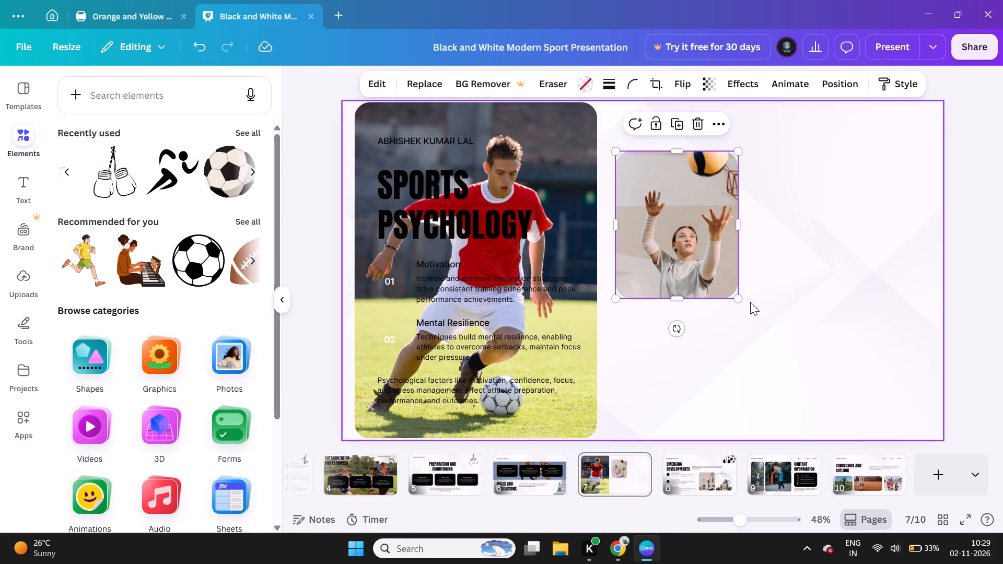
# Enlarge slide 7's volleyball photo to nearly the slide's height and place it in the slide's right half, clear of the footballer photo.
pyautogui.moveTo(740, 300); pyautogui.dragTo(831, 359)
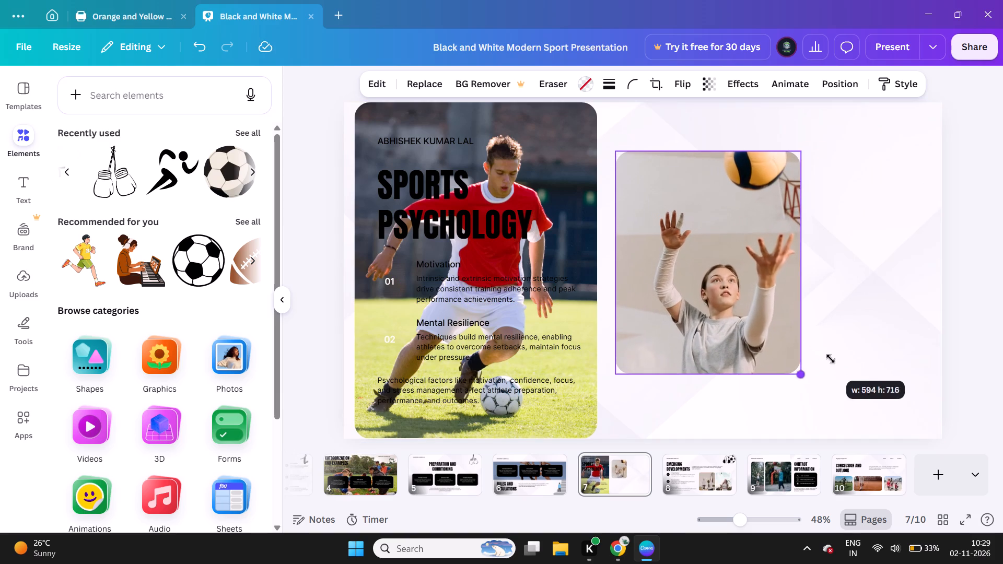
pyautogui.moveTo(831, 359); pyautogui.dragTo(870, 371)
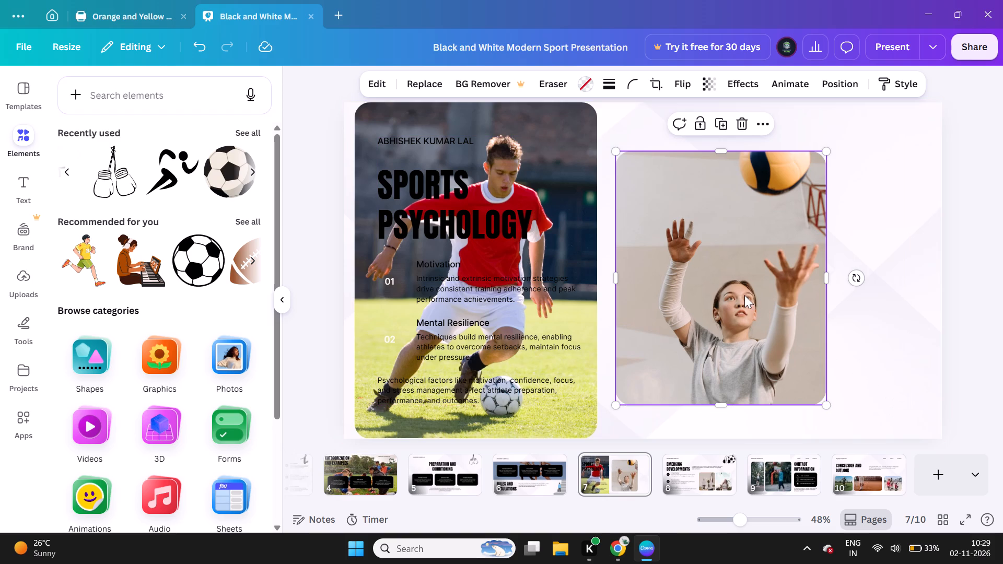
pyautogui.moveTo(744, 295); pyautogui.dragTo(827, 255)
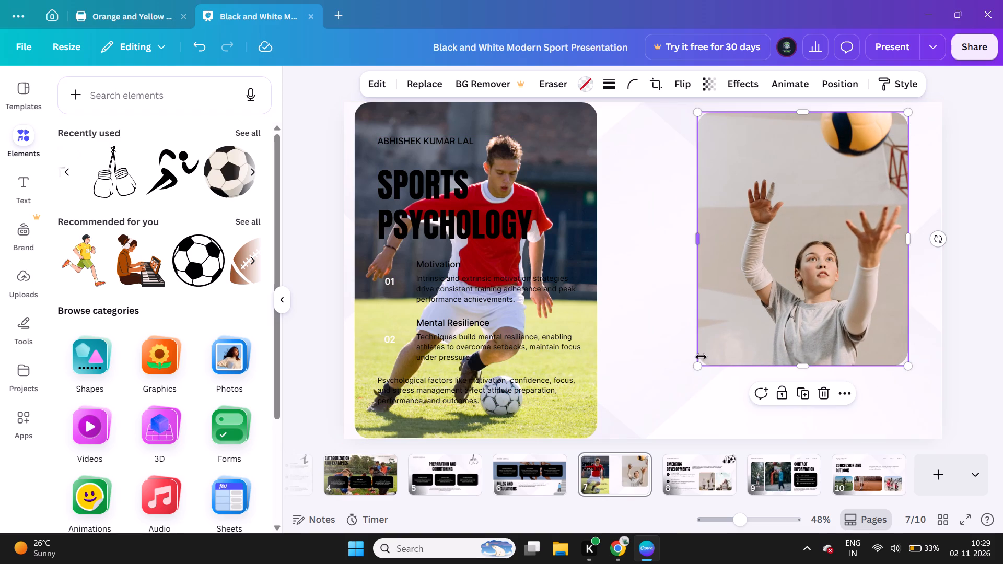
pyautogui.moveTo(695, 364); pyautogui.dragTo(647, 419)
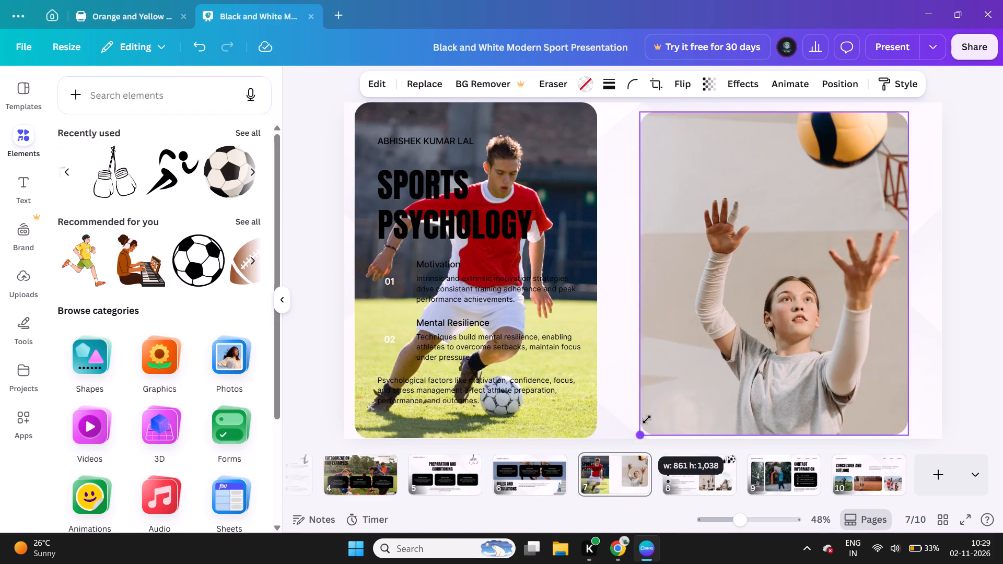
pyautogui.moveTo(647, 419); pyautogui.dragTo(650, 416)
pyautogui.moveTo(733, 281); pyautogui.dragTo(662, 304)
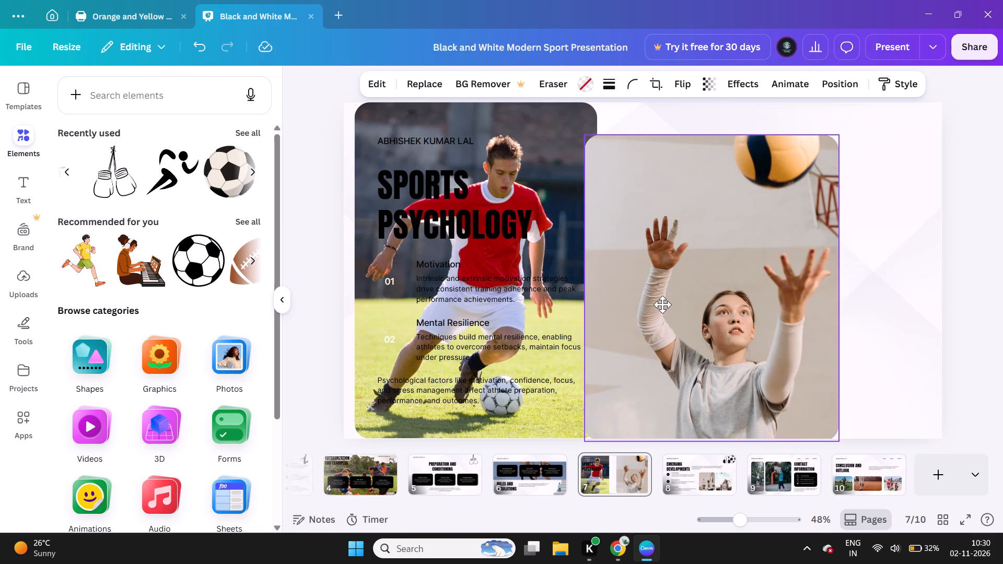
pyautogui.moveTo(662, 304); pyautogui.dragTo(713, 220)
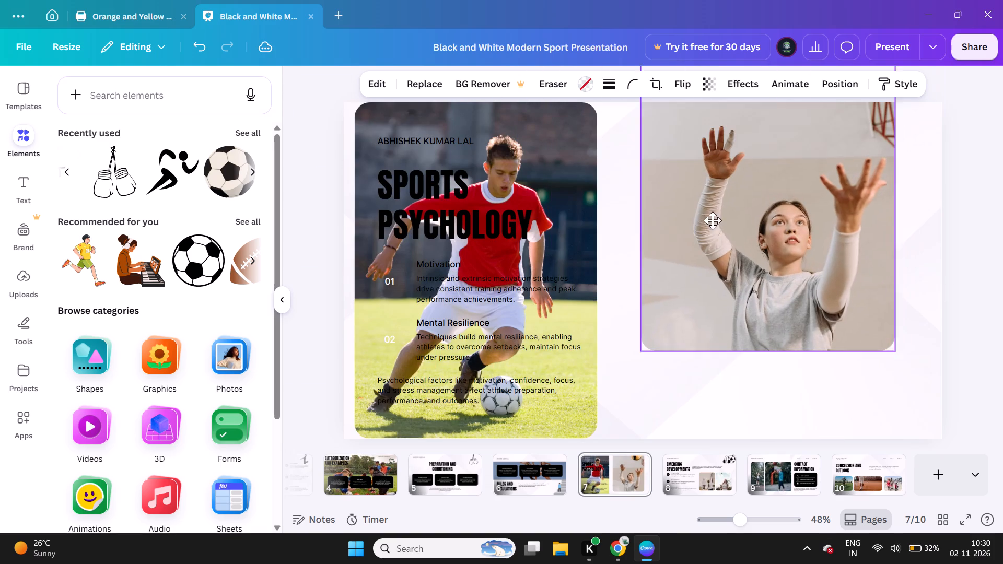
pyautogui.moveTo(713, 220); pyautogui.dragTo(727, 295)
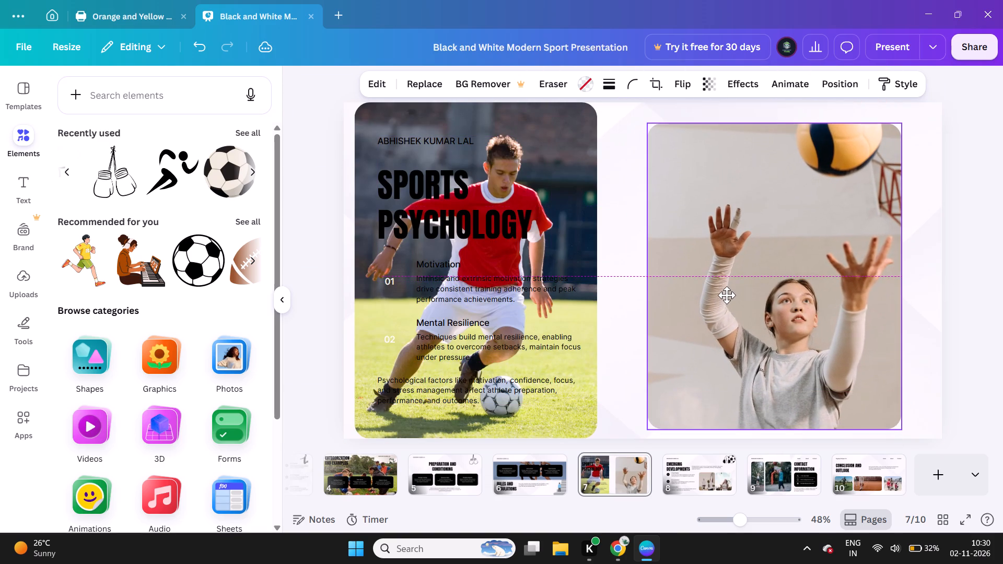
pyautogui.moveTo(727, 295); pyautogui.dragTo(727, 296)
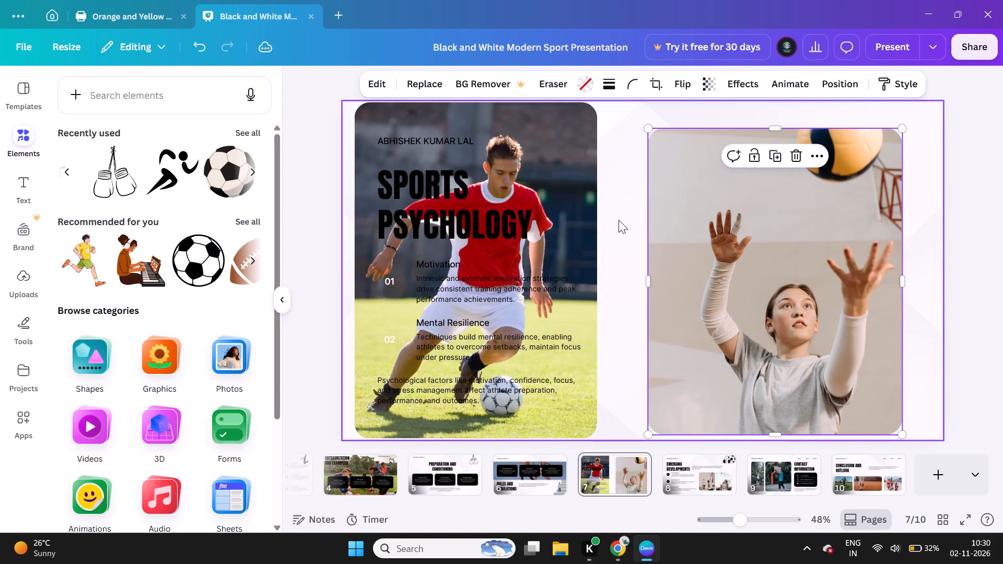
pyautogui.click(619, 220)
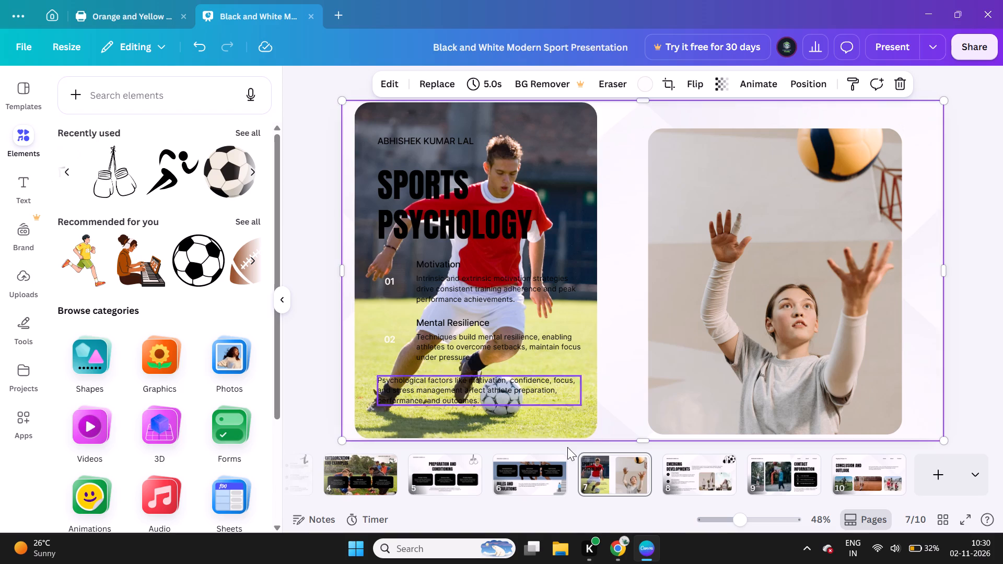
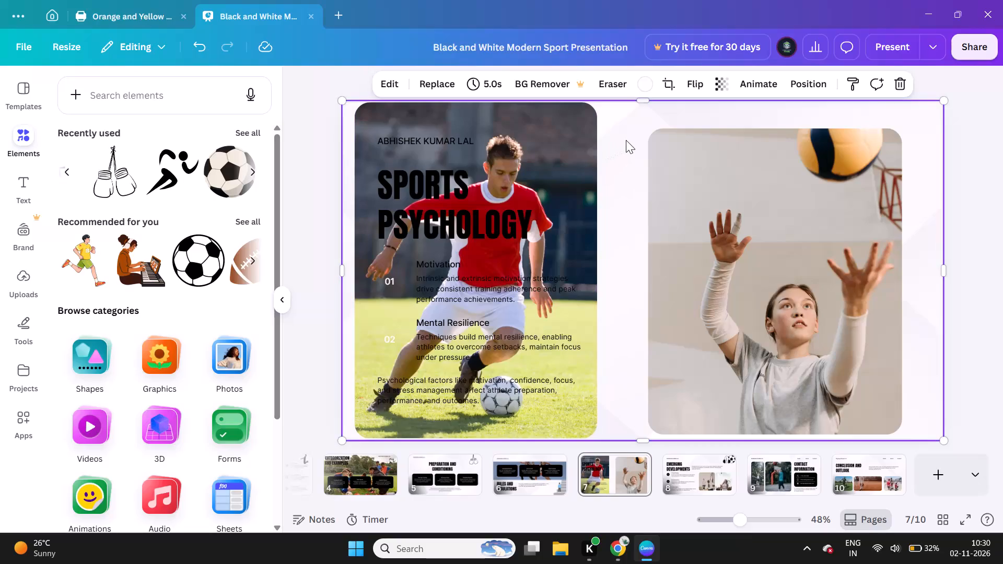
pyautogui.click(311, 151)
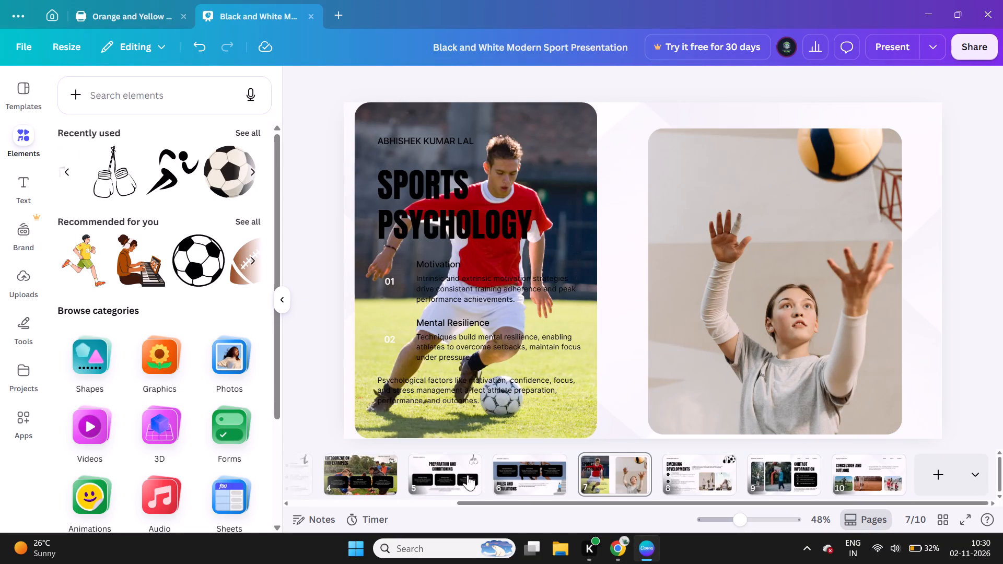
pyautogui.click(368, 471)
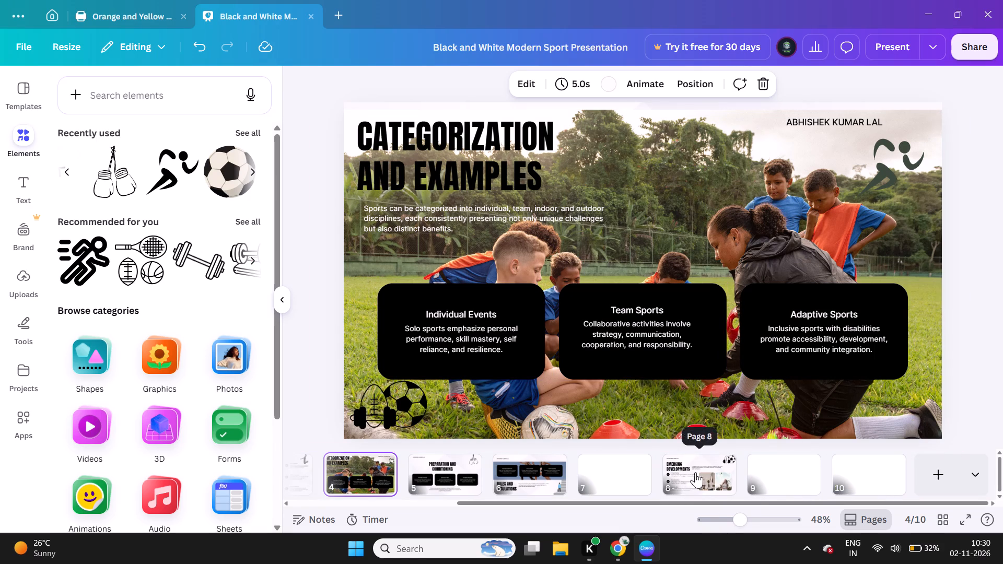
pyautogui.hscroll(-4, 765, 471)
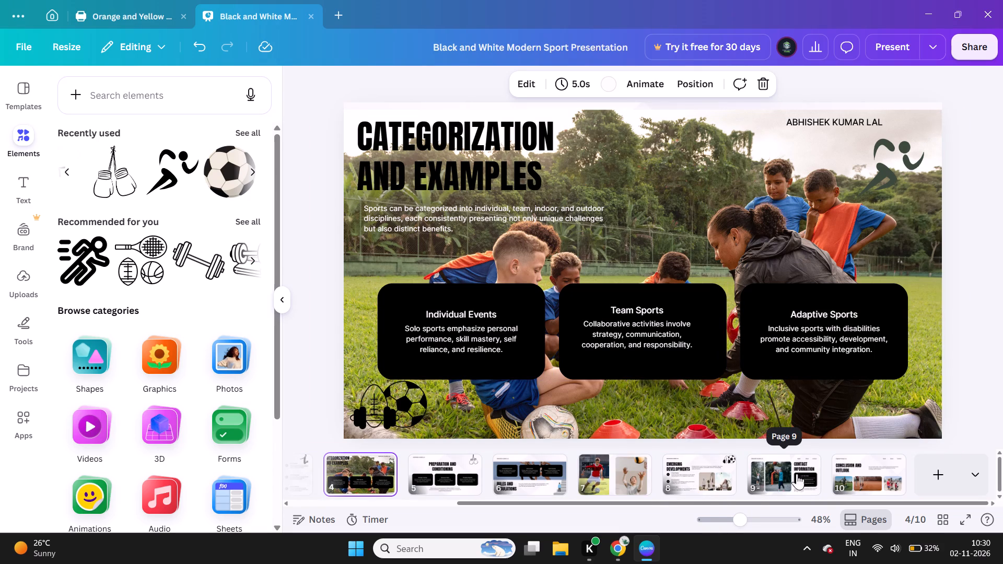
# On slide 10, move the tennis court photo up behind the Conclusion and Outlook title, left-aligned with the footballer photo.
pyautogui.click(887, 486)
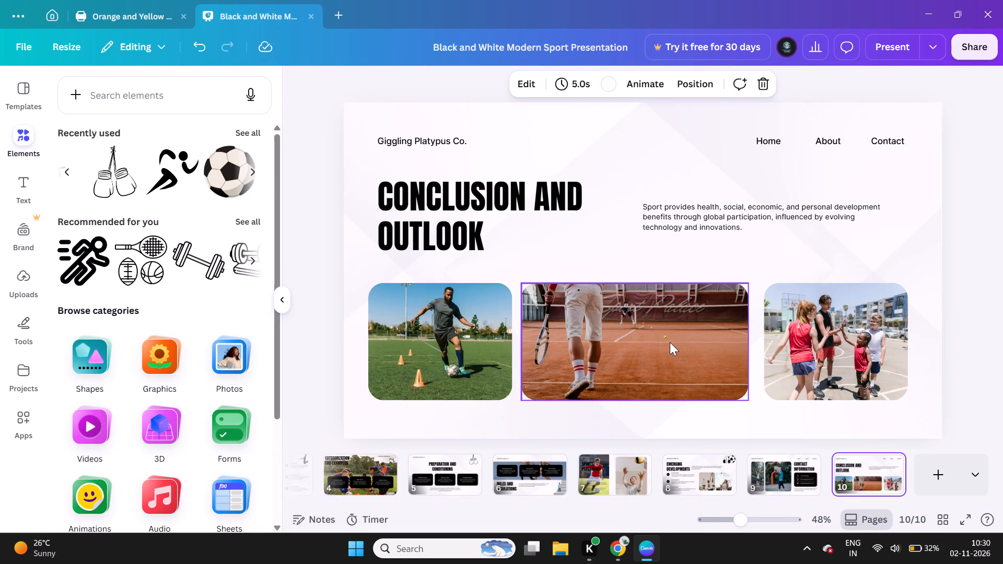
pyautogui.click(658, 339)
pyautogui.moveTo(658, 339); pyautogui.dragTo(559, 136)
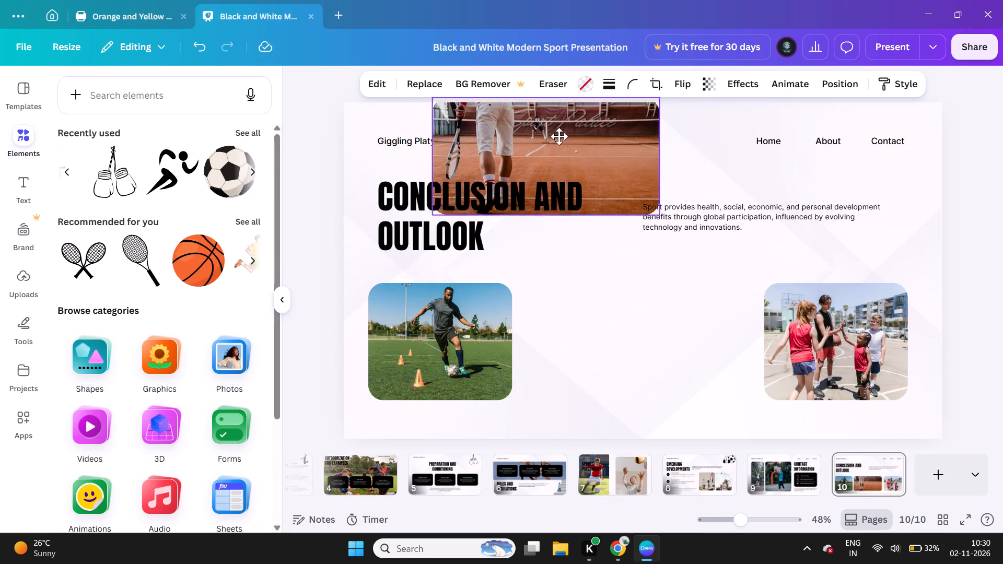
pyautogui.moveTo(559, 136); pyautogui.dragTo(501, 203)
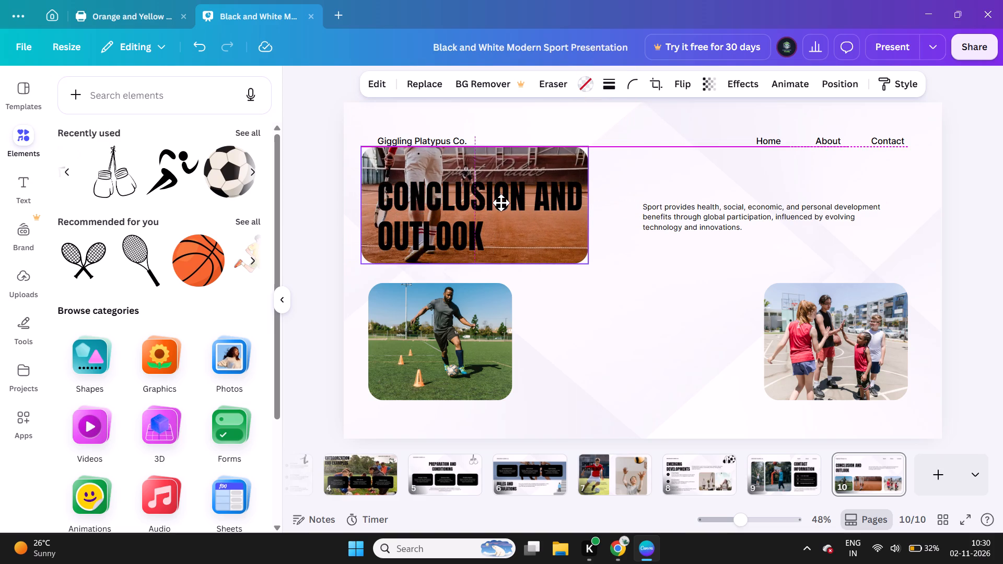
pyautogui.moveTo(501, 203); pyautogui.dragTo(503, 203)
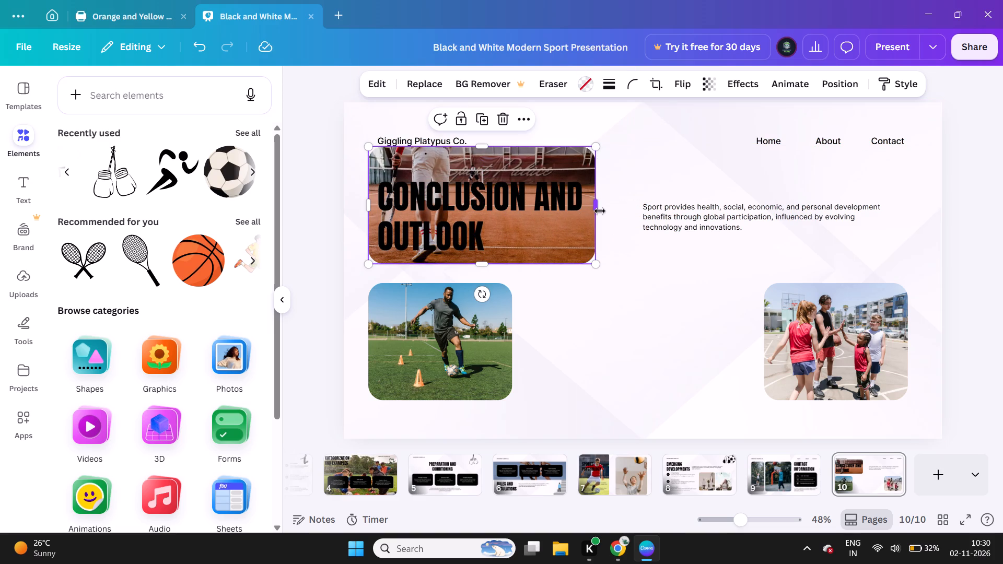
# Stretch slide 10's tennis photo into a banner about 1,736 wide behind the title and paragraph, with its lower edge just below the title.
pyautogui.moveTo(598, 210); pyautogui.dragTo(887, 207)
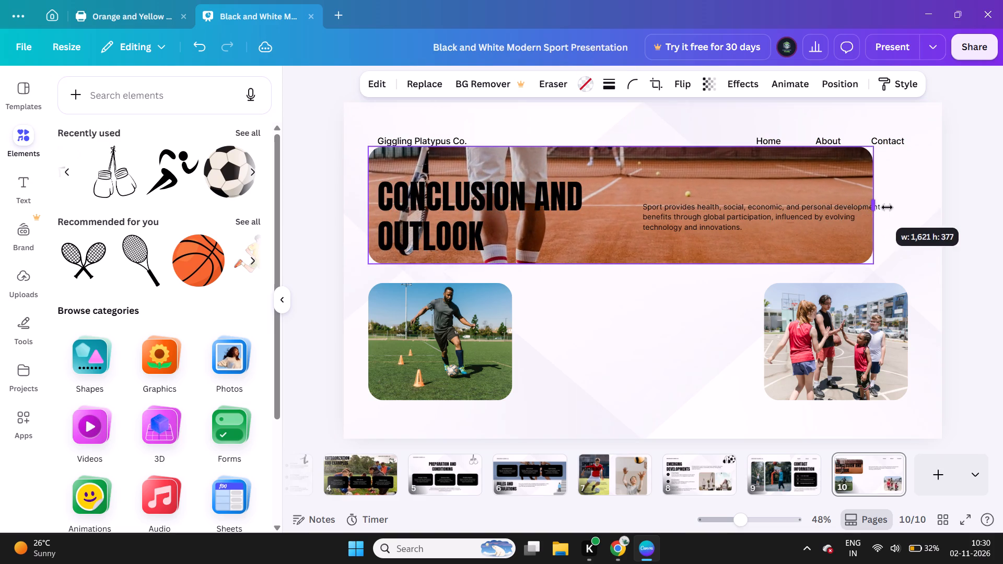
pyautogui.moveTo(887, 207); pyautogui.dragTo(911, 213)
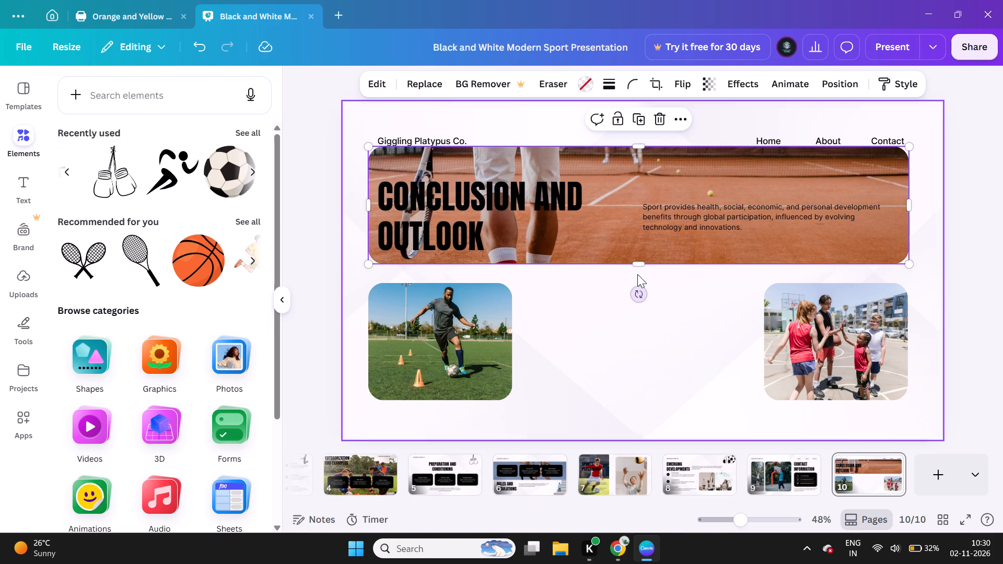
pyautogui.moveTo(638, 267); pyautogui.dragTo(655, 450)
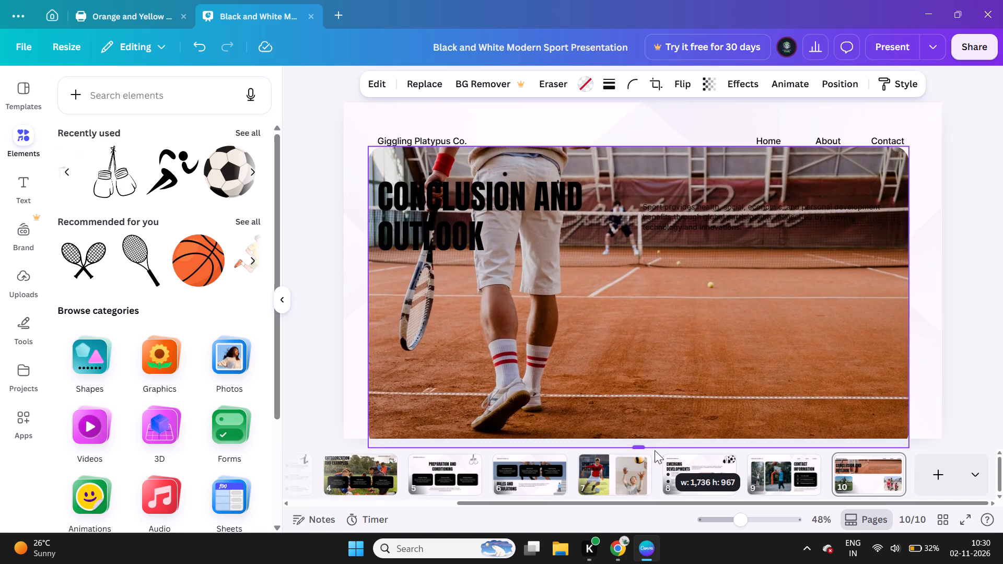
pyautogui.moveTo(655, 450); pyautogui.dragTo(608, 257)
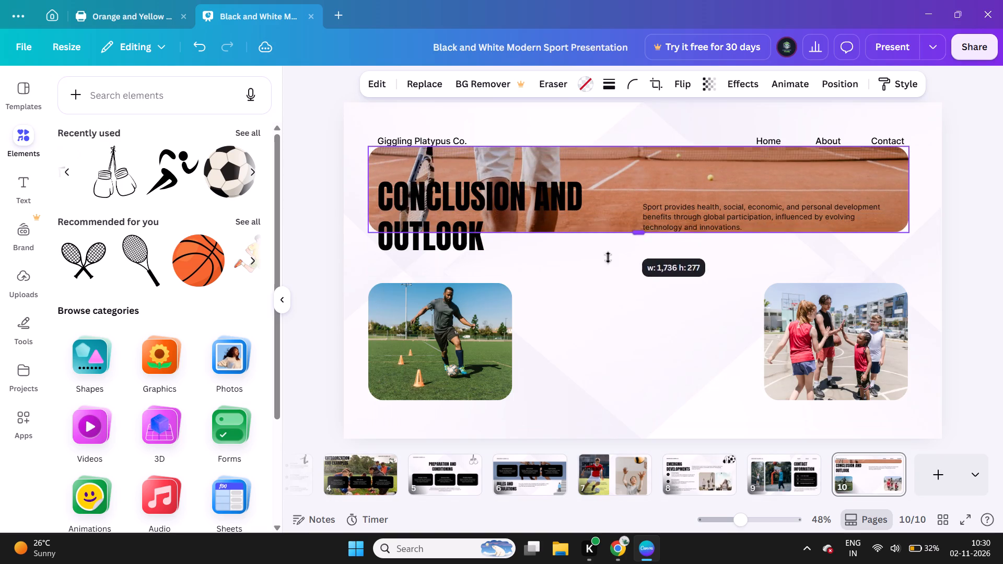
pyautogui.moveTo(608, 257); pyautogui.dragTo(554, 465)
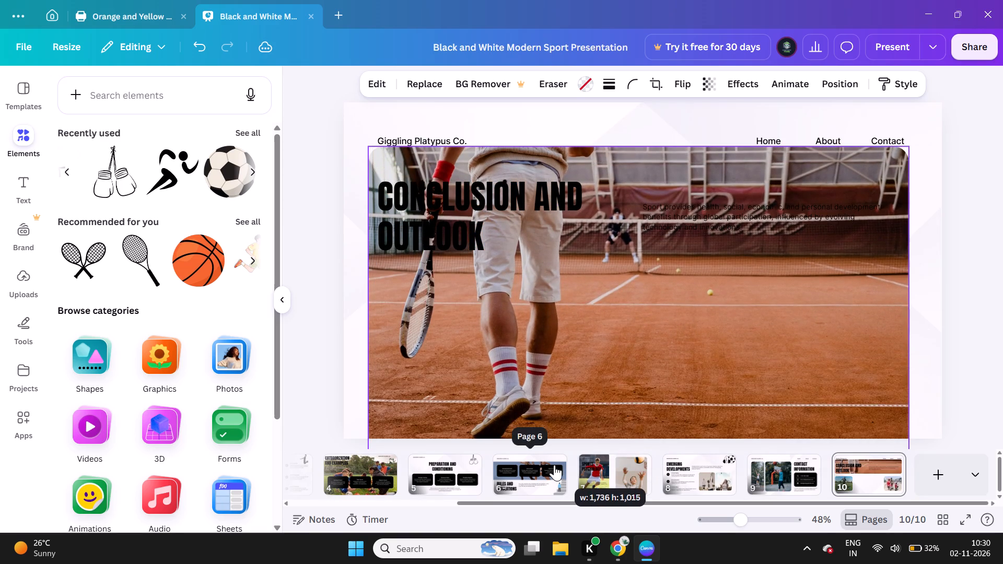
pyautogui.moveTo(554, 465); pyautogui.dragTo(619, 254)
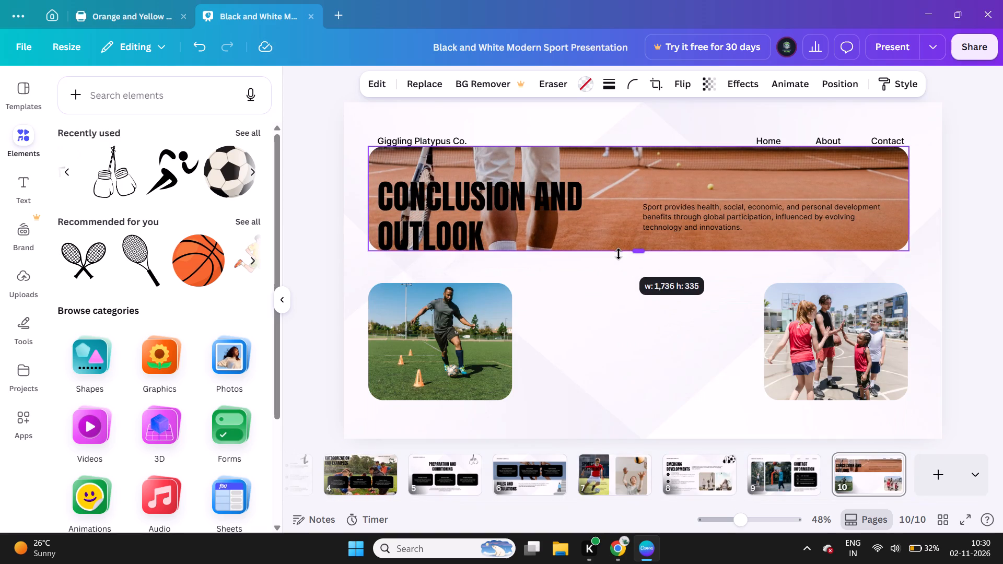
pyautogui.moveTo(619, 254); pyautogui.dragTo(618, 261)
pyautogui.click(618, 261)
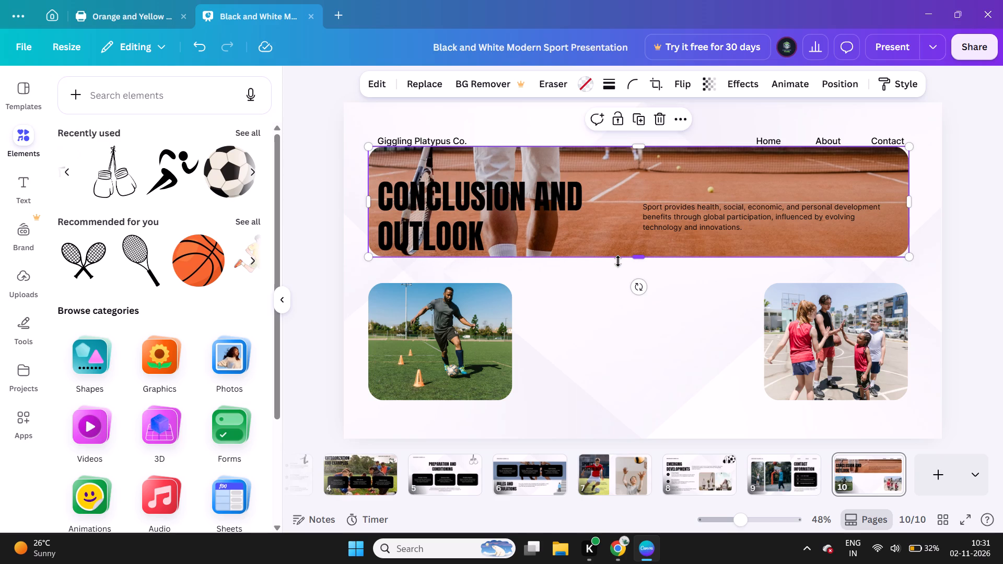
# On slide 10, Conclusion and Outlook, widen the footballer photo to about 714 and extend it upward to just below the tennis banner.
pyautogui.click(609, 286)
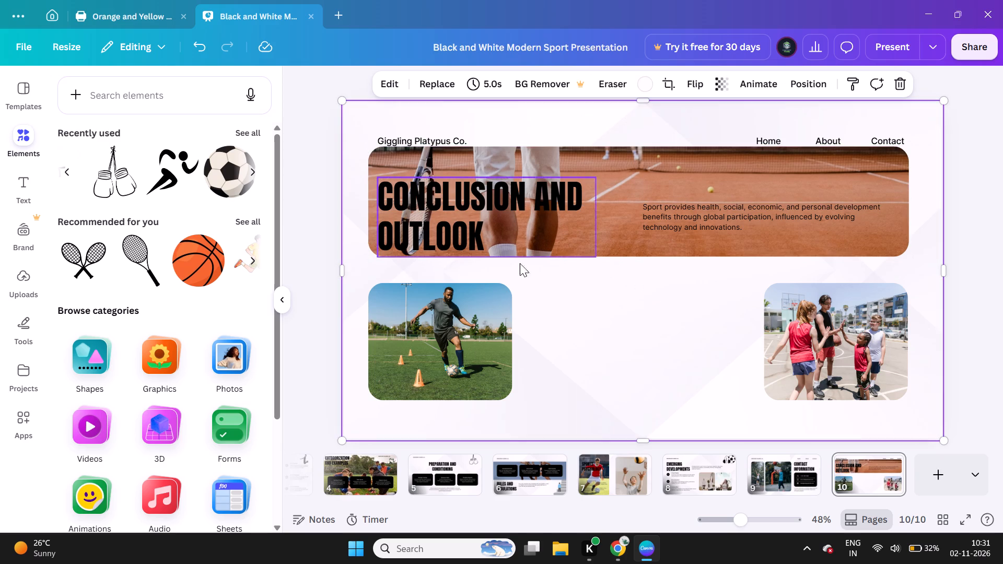
pyautogui.click(485, 322)
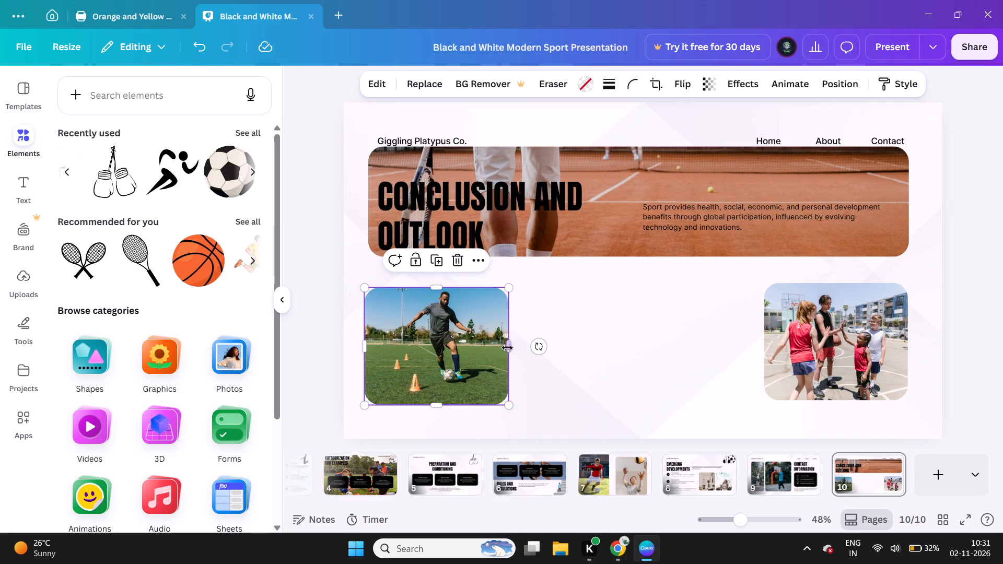
pyautogui.moveTo(508, 347); pyautogui.dragTo(589, 338)
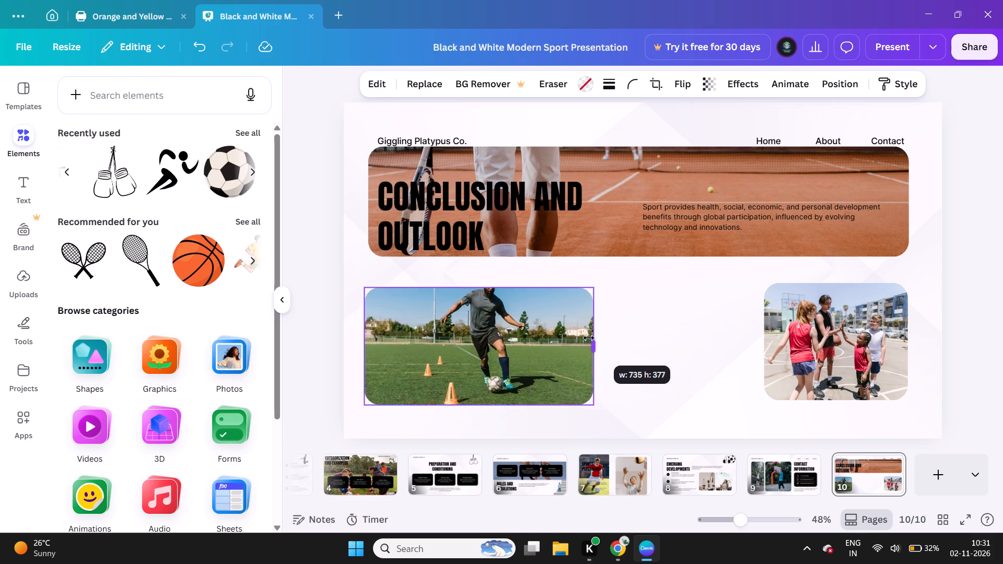
pyautogui.moveTo(589, 338); pyautogui.dragTo(587, 336)
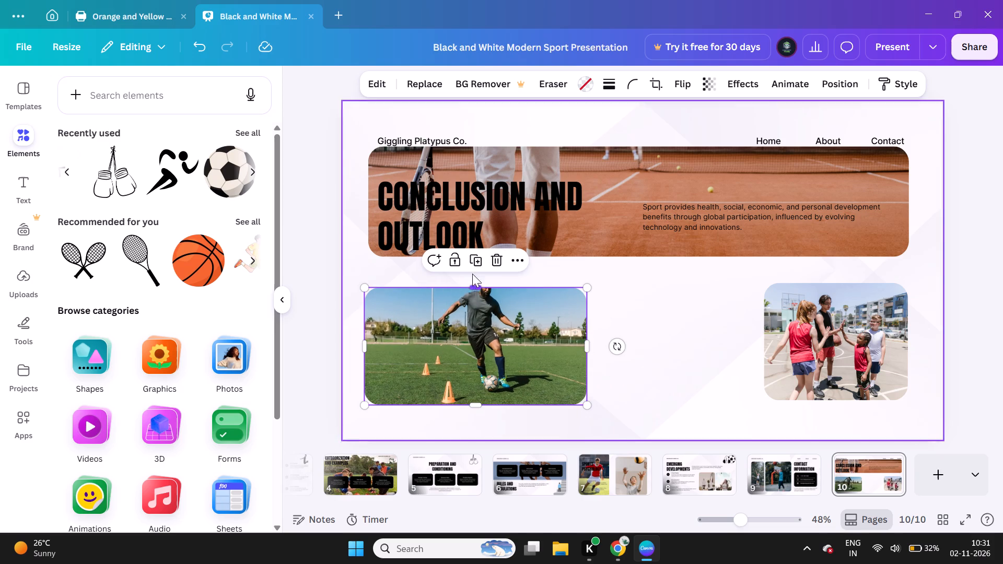
pyautogui.moveTo(471, 285); pyautogui.dragTo(471, 274)
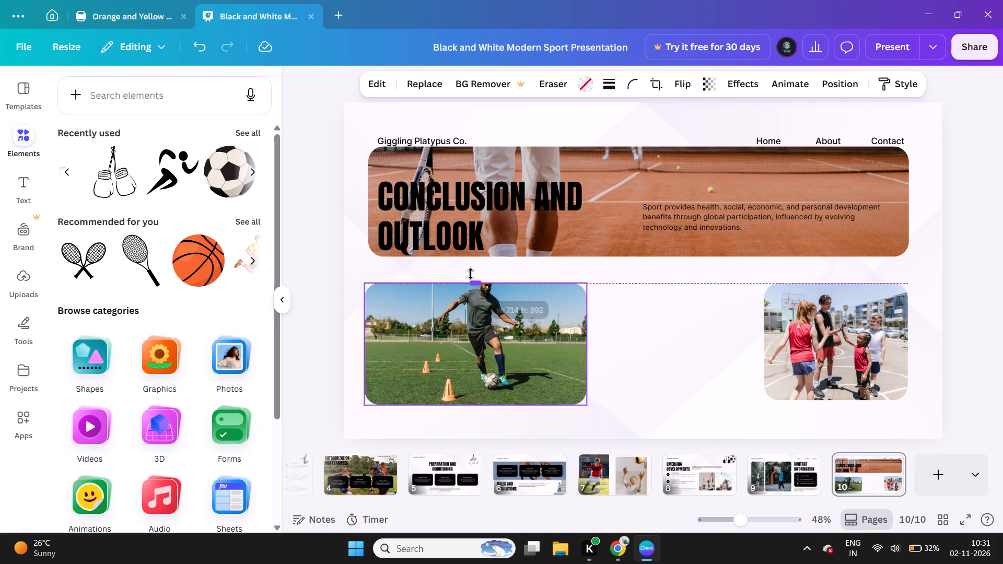
pyautogui.moveTo(471, 274); pyautogui.dragTo(468, 263)
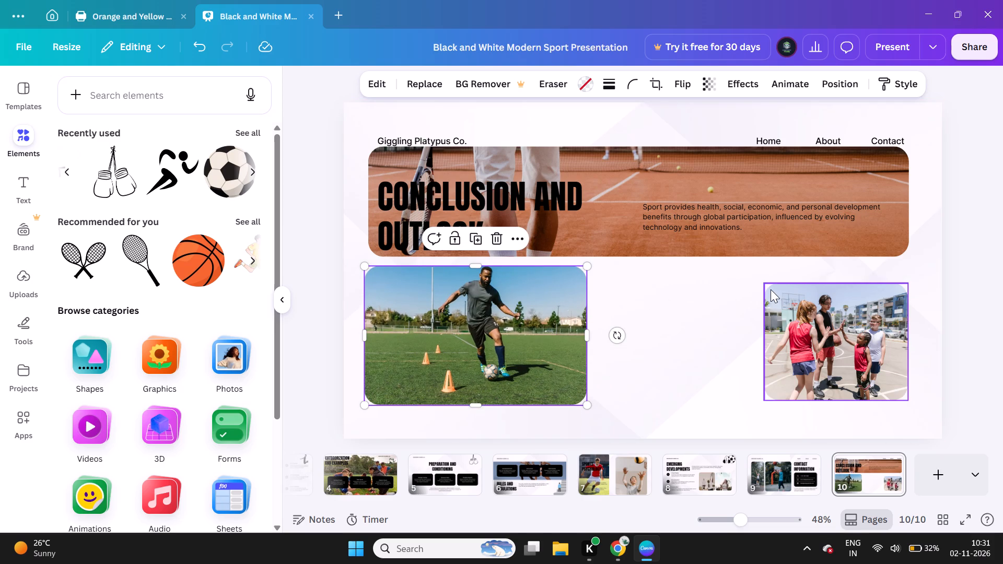
# Enlarge slide 10's children's group photo to about 432 high, widen it to fill the space beside the footballer photo, and position it beneath the banner.
pyautogui.moveTo(771, 289); pyautogui.dragTo(717, 285)
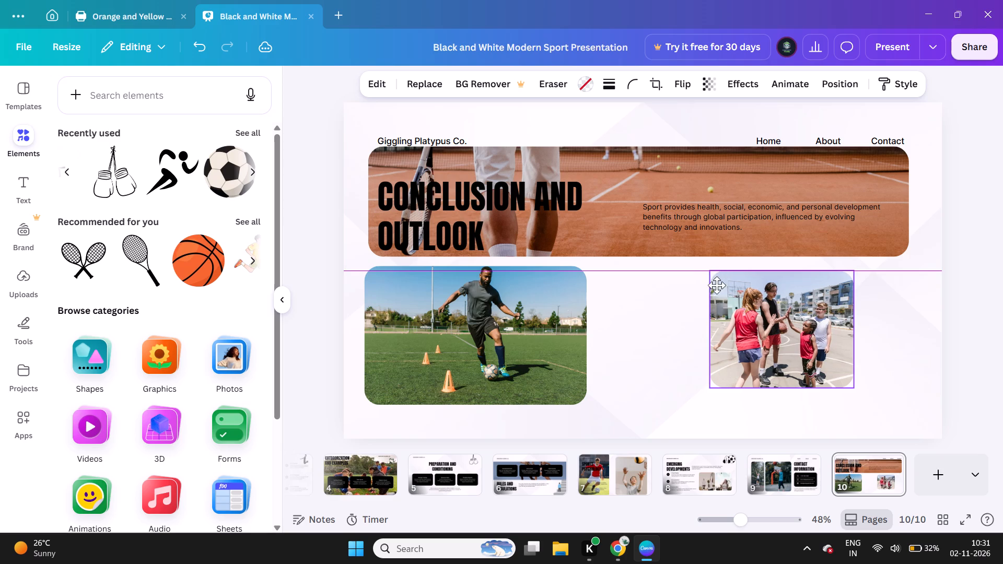
pyautogui.moveTo(717, 285); pyautogui.dragTo(717, 287)
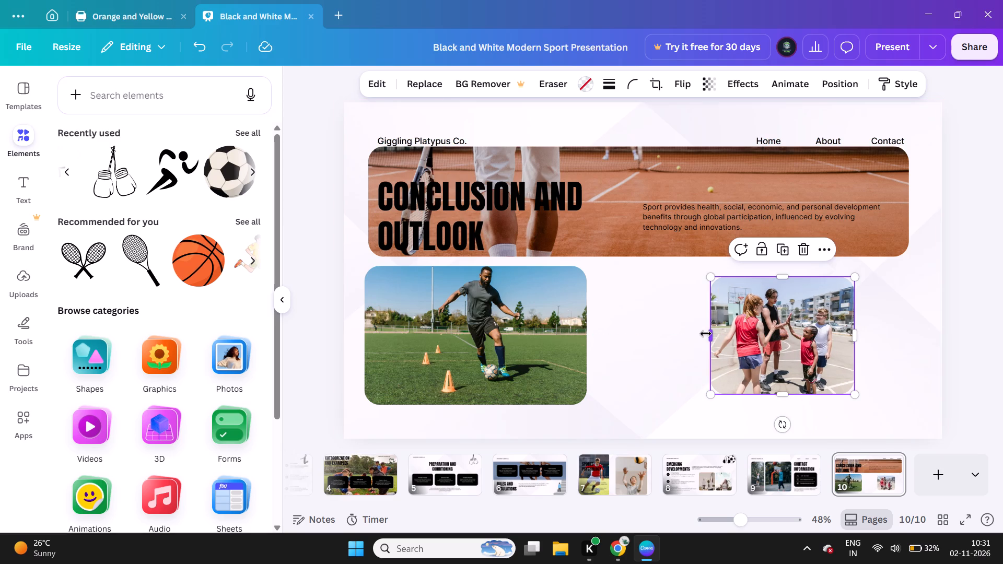
pyautogui.moveTo(706, 334); pyautogui.dragTo(634, 340)
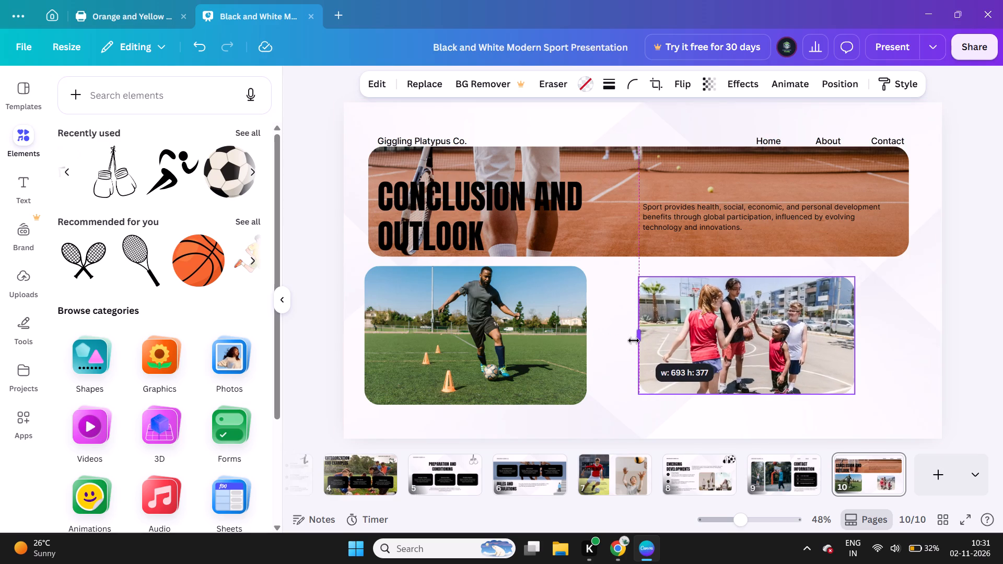
pyautogui.moveTo(634, 340); pyautogui.dragTo(615, 342)
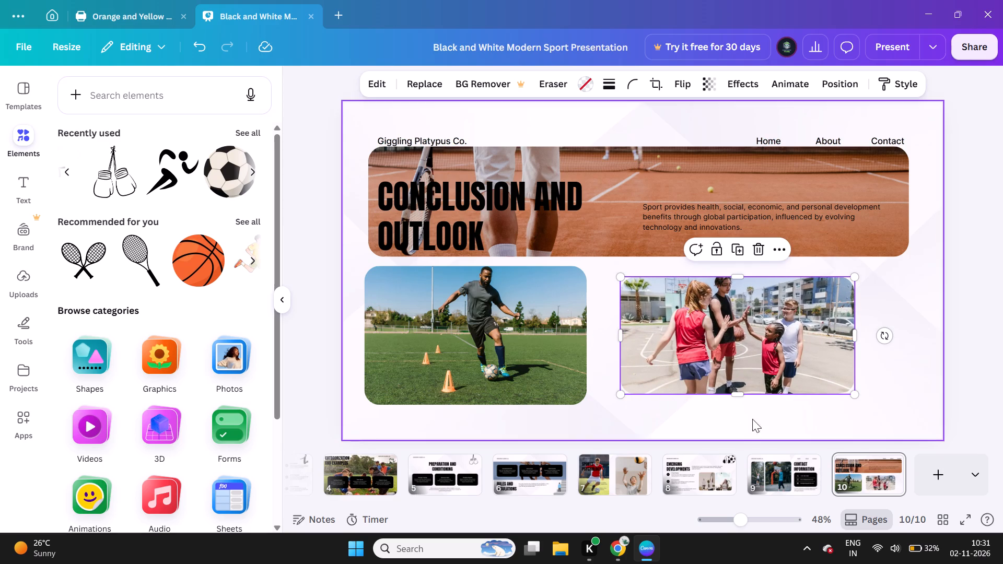
pyautogui.click(732, 397)
pyautogui.moveTo(732, 397); pyautogui.dragTo(732, 407)
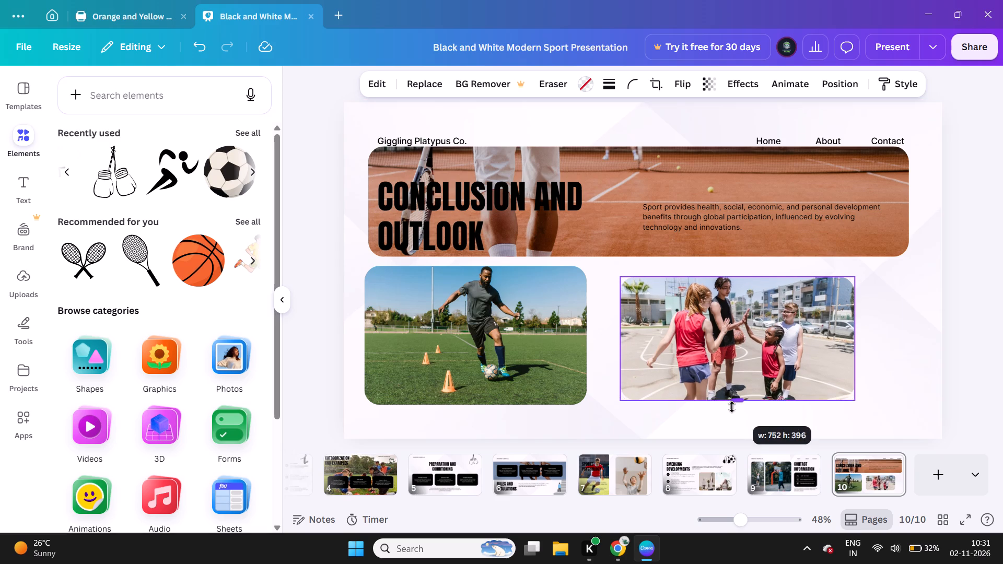
pyautogui.moveTo(732, 407); pyautogui.dragTo(731, 406)
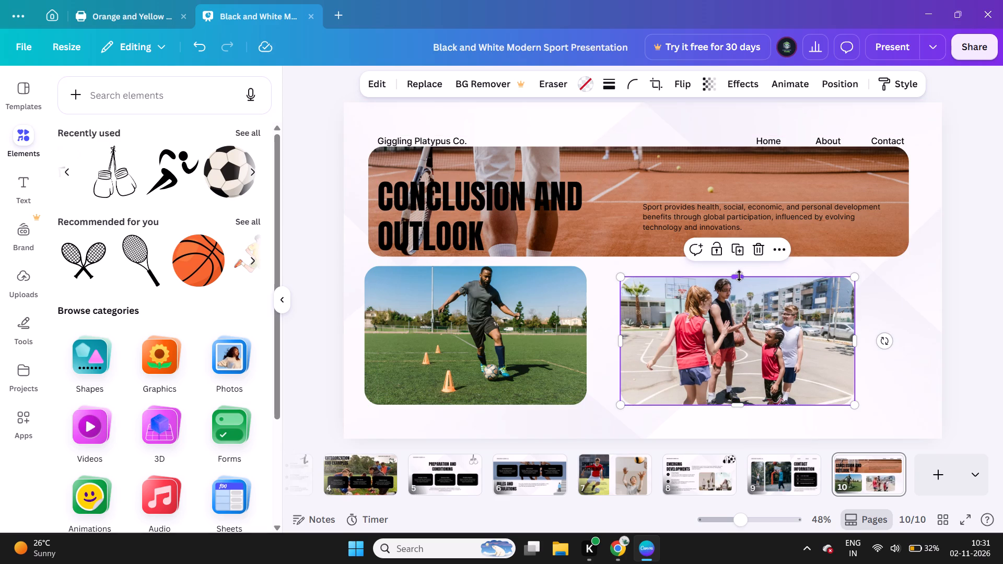
pyautogui.moveTo(738, 276); pyautogui.dragTo(737, 271)
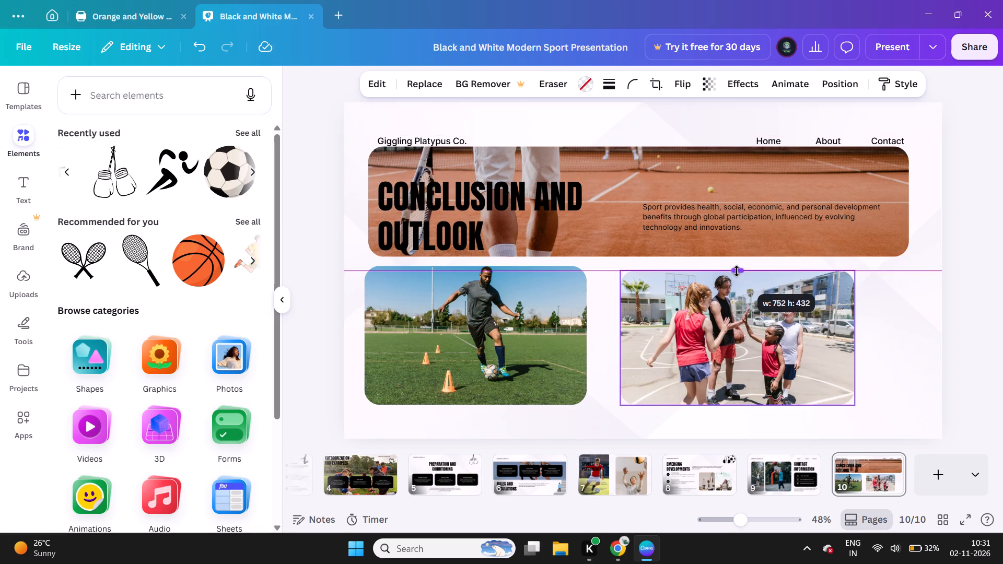
pyautogui.moveTo(737, 271); pyautogui.dragTo(736, 269)
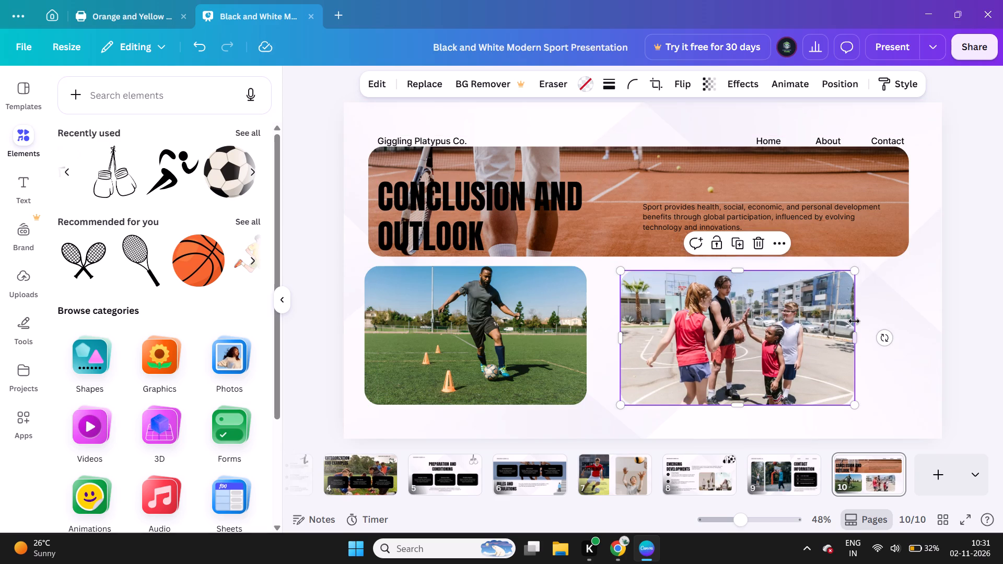
pyautogui.click(853, 338)
pyautogui.moveTo(853, 338); pyautogui.dragTo(897, 338)
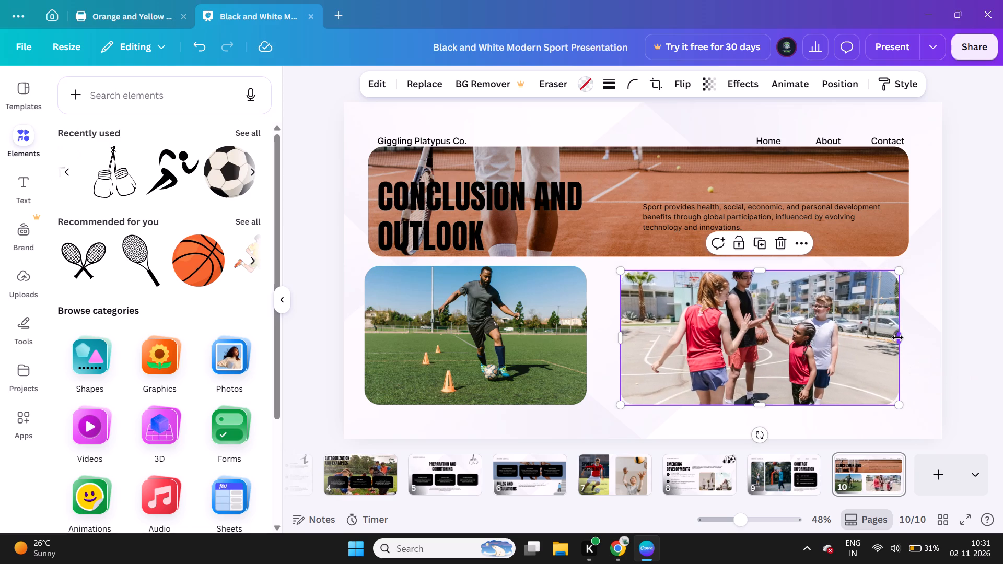
pyautogui.moveTo(715, 349); pyautogui.dragTo(768, 349)
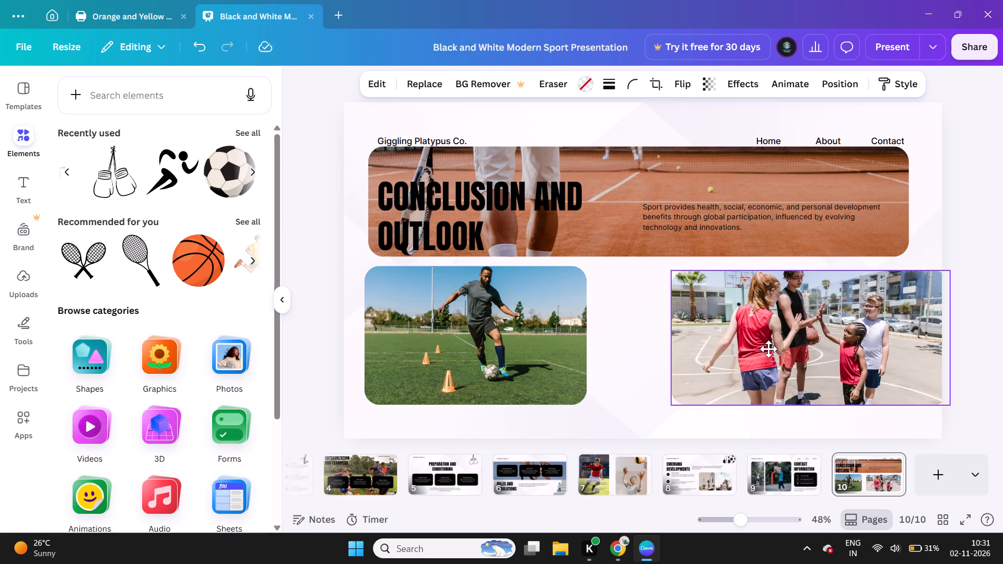
# Move slide 10's children's group photo inward from the slide's edge, aligning its top with the footballer photo's top.
pyautogui.moveTo(768, 349); pyautogui.dragTo(741, 344)
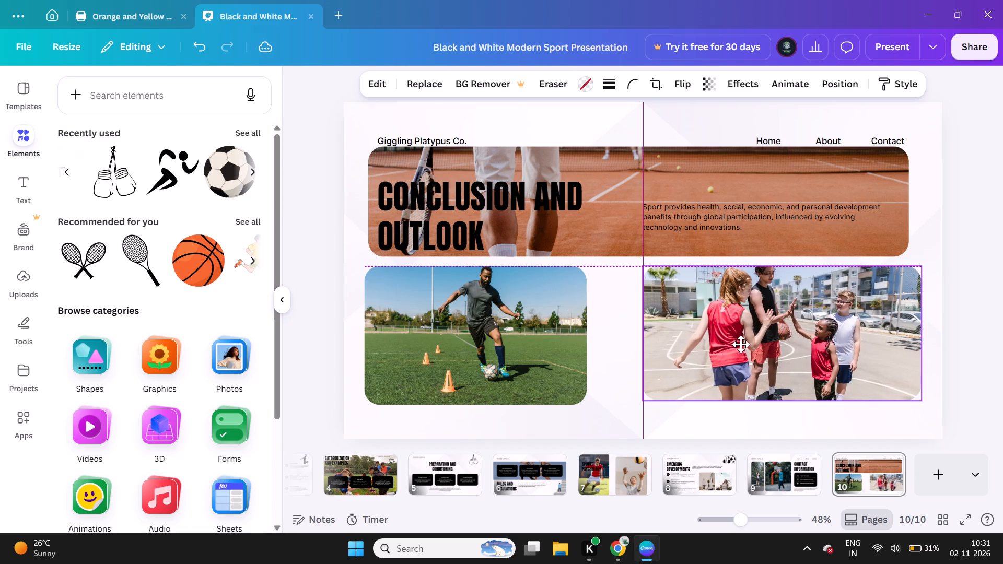
pyautogui.moveTo(741, 344); pyautogui.dragTo(741, 344)
# Widen slide 10's footballer photo toward the group photo, leaving only a narrow gap between the two.
pyautogui.click(558, 348)
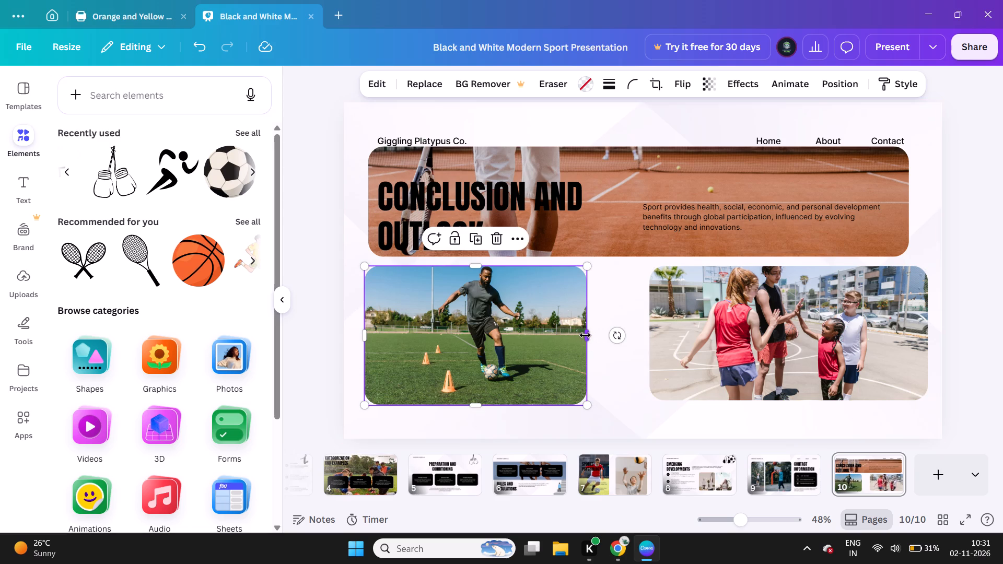
pyautogui.click(585, 335)
pyautogui.moveTo(585, 335); pyautogui.dragTo(615, 342)
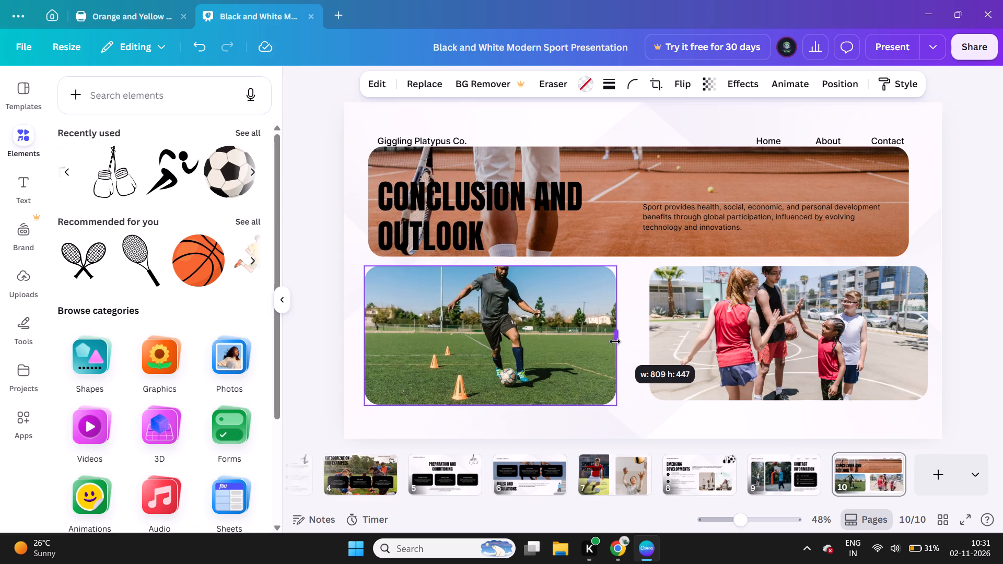
pyautogui.moveTo(615, 342); pyautogui.dragTo(614, 342)
pyautogui.moveTo(614, 342); pyautogui.dragTo(623, 342)
pyautogui.click(316, 165)
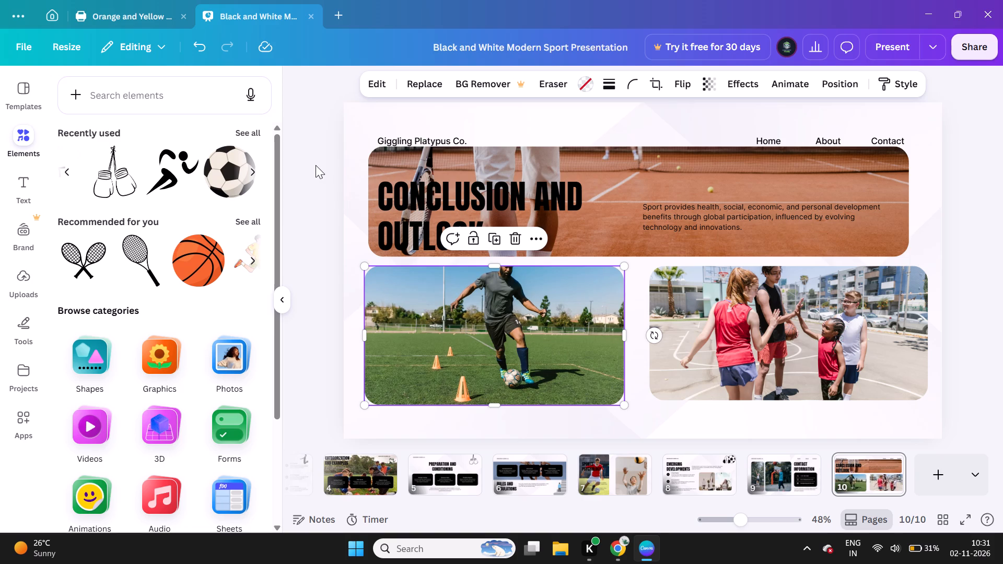
# Move the Giggling Platypus Co. label up clear of the tennis banner, keeping it in line with the slide title's start.
pyautogui.click(409, 132)
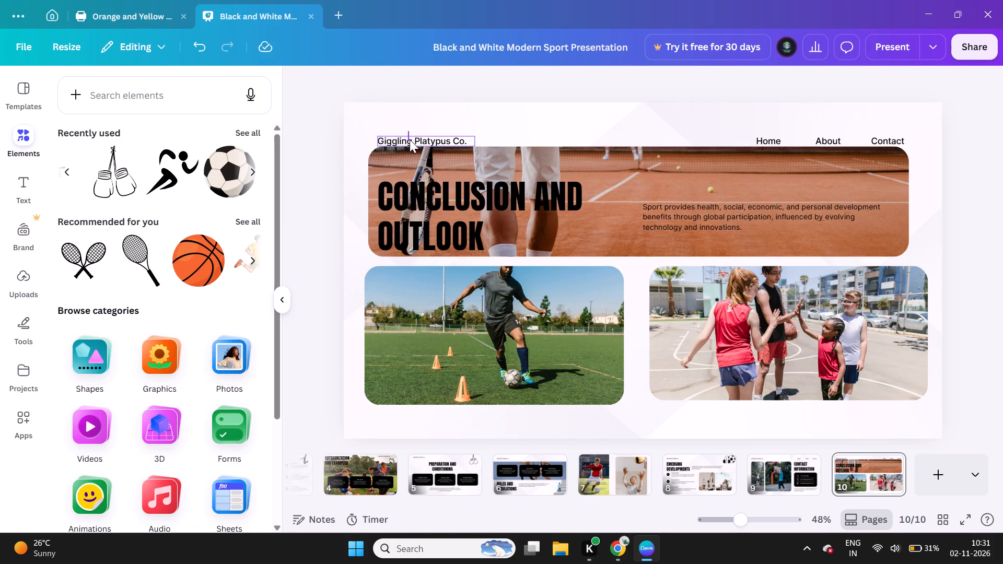
pyautogui.moveTo(412, 136); pyautogui.dragTo(403, 121)
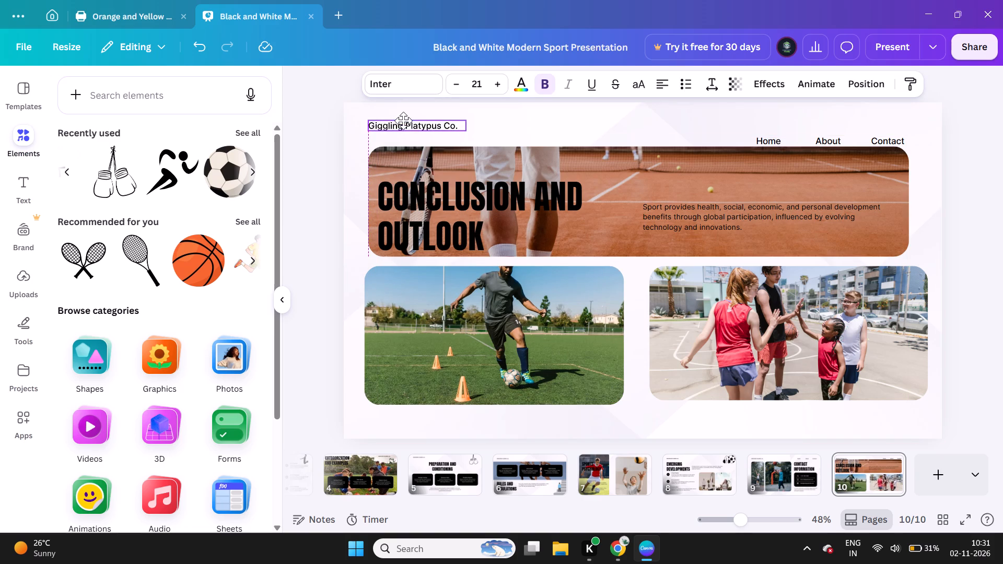
pyautogui.moveTo(403, 121); pyautogui.dragTo(409, 124)
# Replace the Giggling Platypus Co. label text on slide 10 with the presenter's full name in capitals.
pyautogui.click(417, 125)
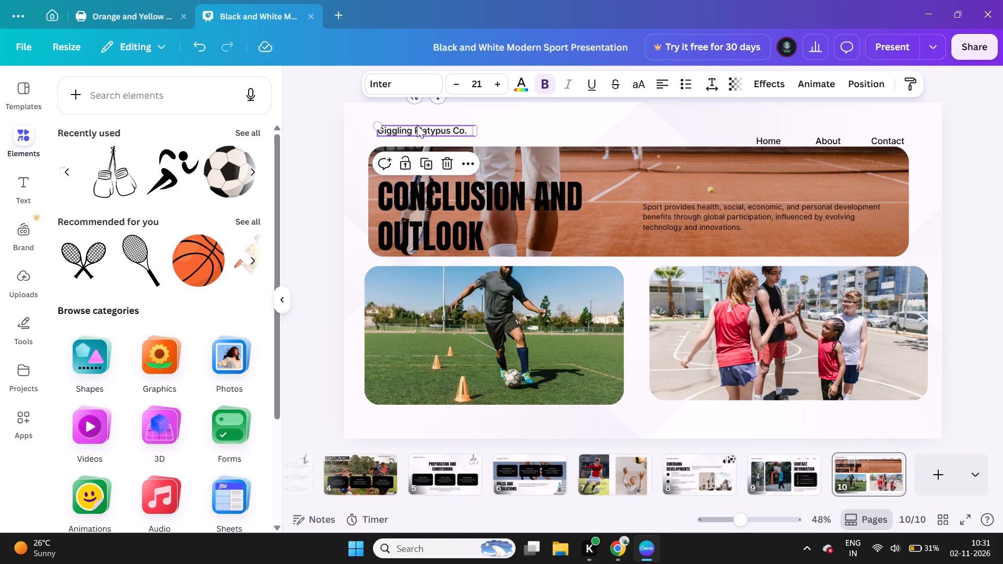
pyautogui.click(417, 125)
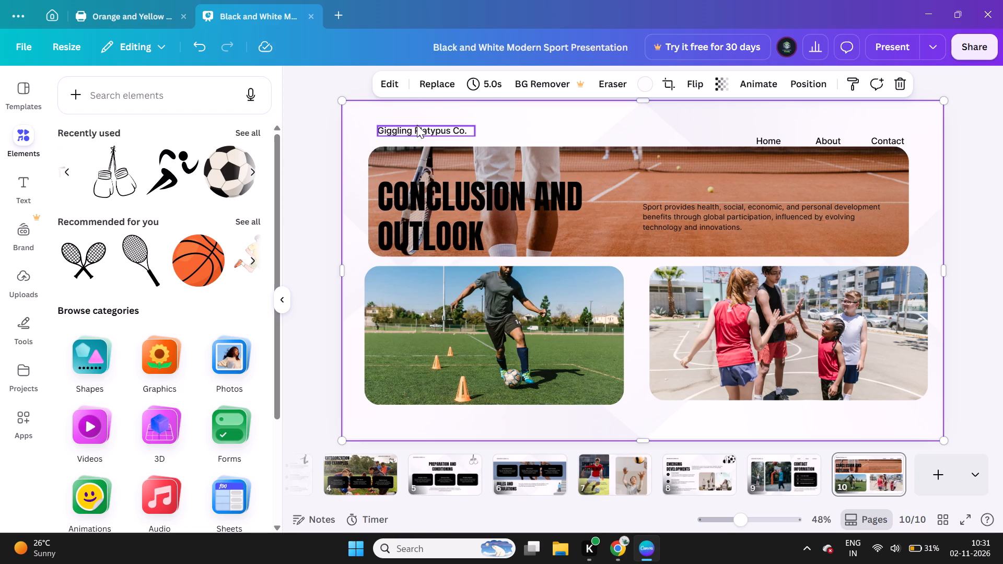
pyautogui.click(417, 125)
pyautogui.click(417, 125)
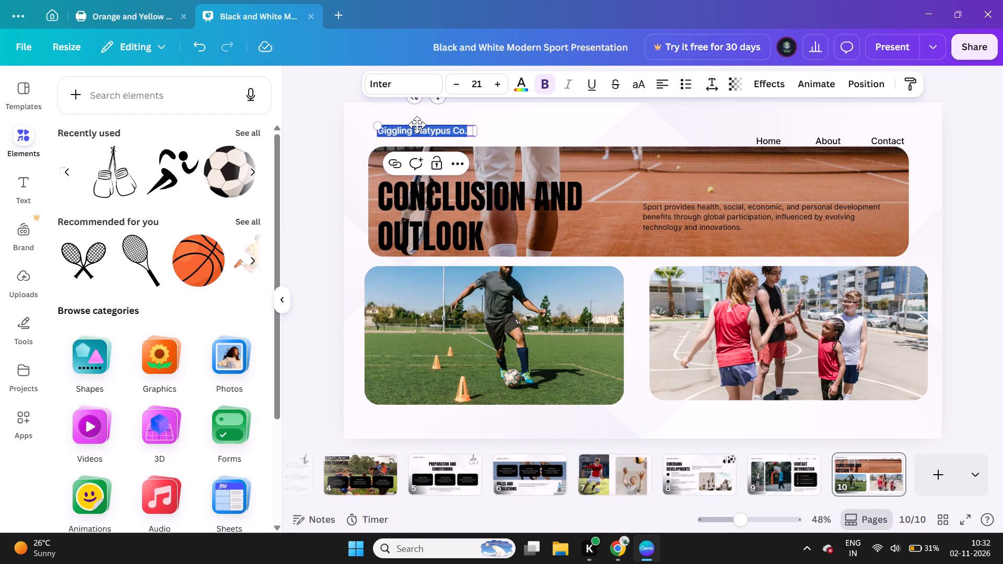
pyautogui.press('BackSpace')
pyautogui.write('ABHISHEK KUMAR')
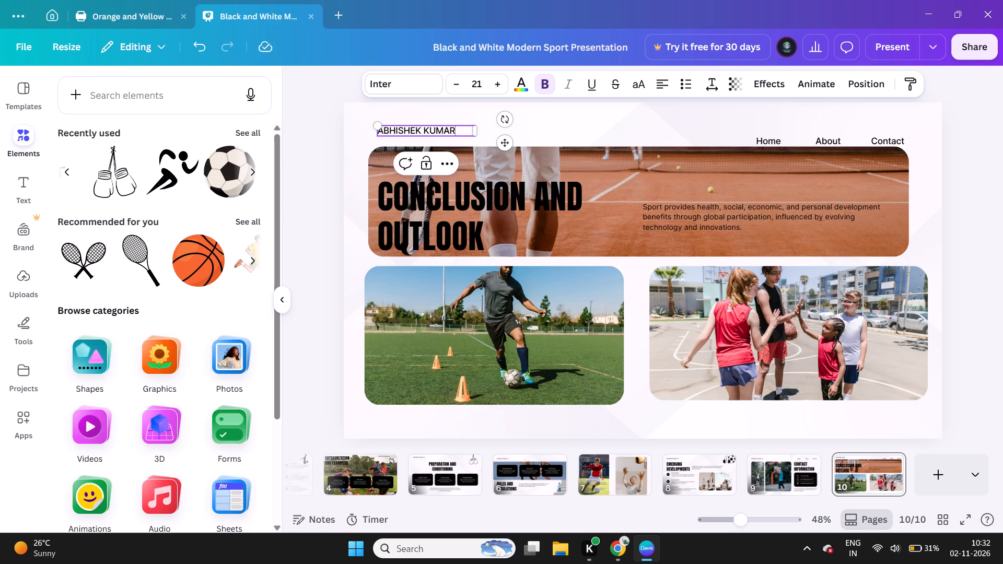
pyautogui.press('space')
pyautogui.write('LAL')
# Replace slide 10's Giggling Platypus Co. header with the presenter's name, placed slightly higher above the banner.
pyautogui.click(301, 151)
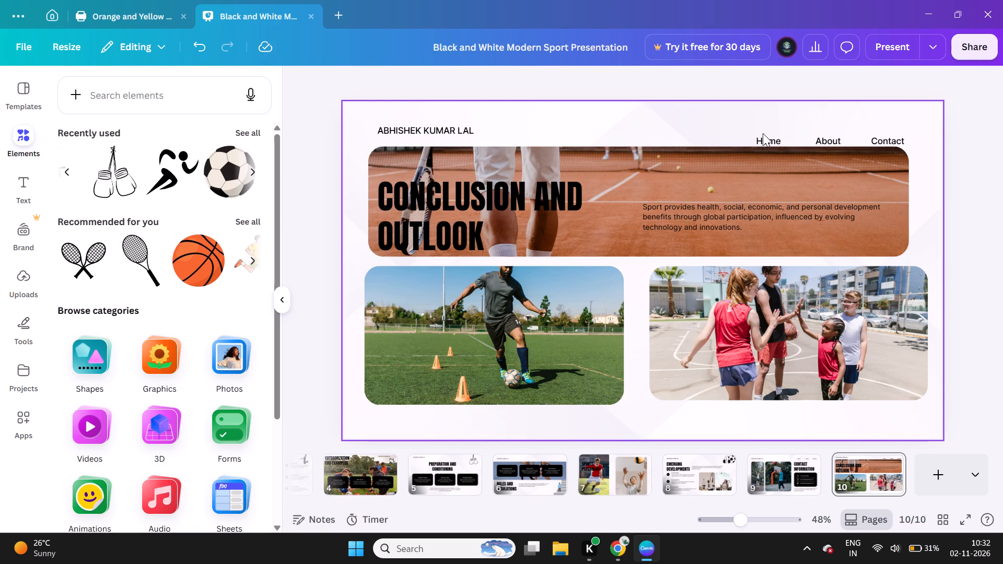
# Remove the Home, About and Contact navigation labels from slide 10 by moving them off the slide.
pyautogui.moveTo(765, 138); pyautogui.dragTo(975, 130)
pyautogui.moveTo(830, 142); pyautogui.dragTo(1002, 129)
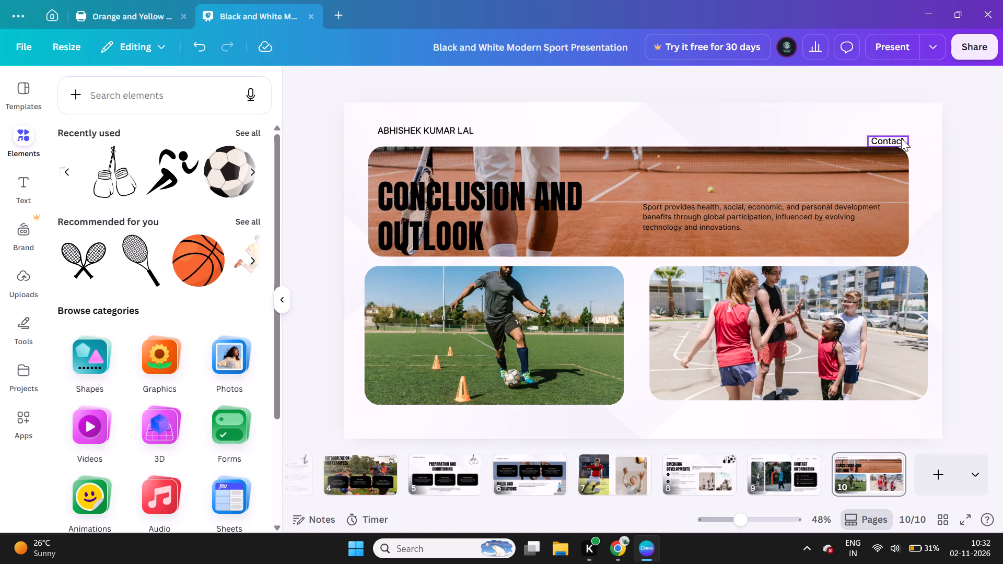
pyautogui.moveTo(890, 139); pyautogui.dragTo(1002, 143)
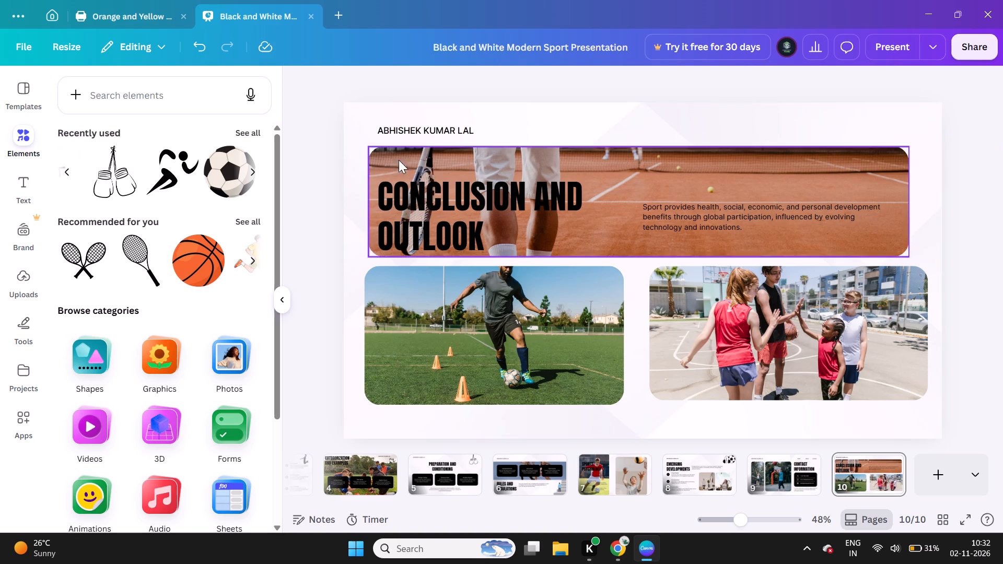
# Add the recommended black crossed-rackets graphic to slide 10, shrink it, and move it to the slide's top edge above the banner.
pyautogui.hscroll(2, 102, 280)
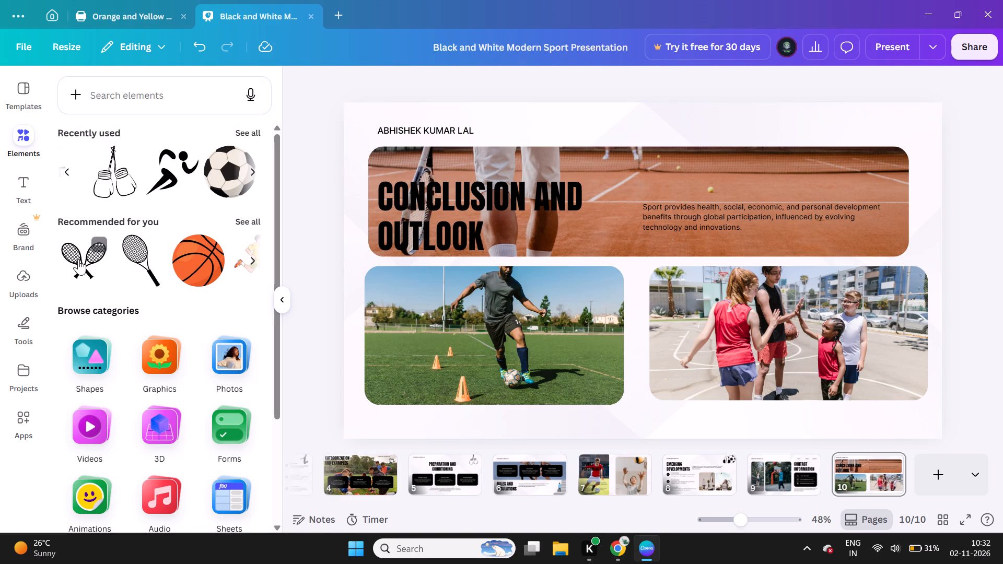
pyautogui.click(78, 259)
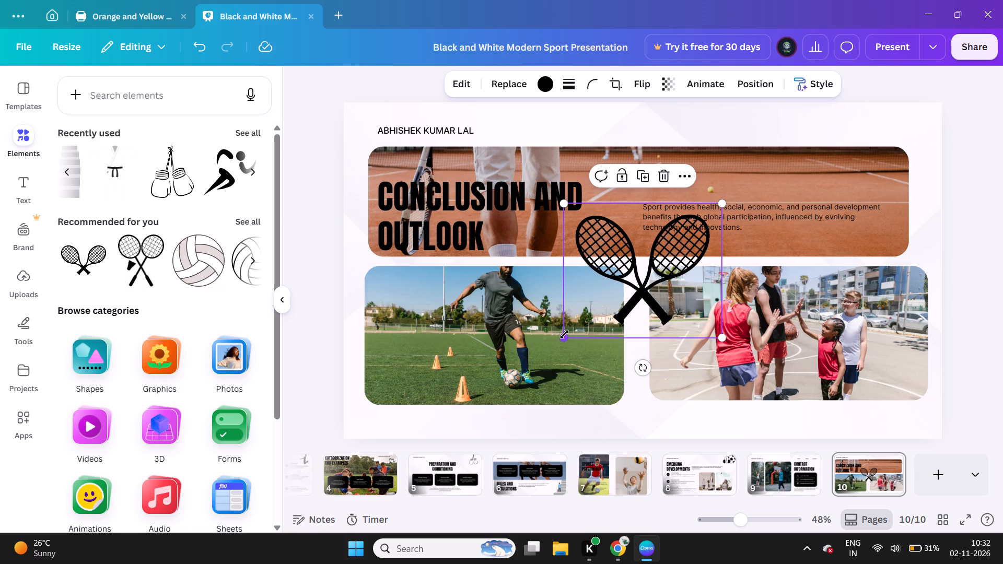
pyautogui.moveTo(565, 337); pyautogui.dragTo(615, 308)
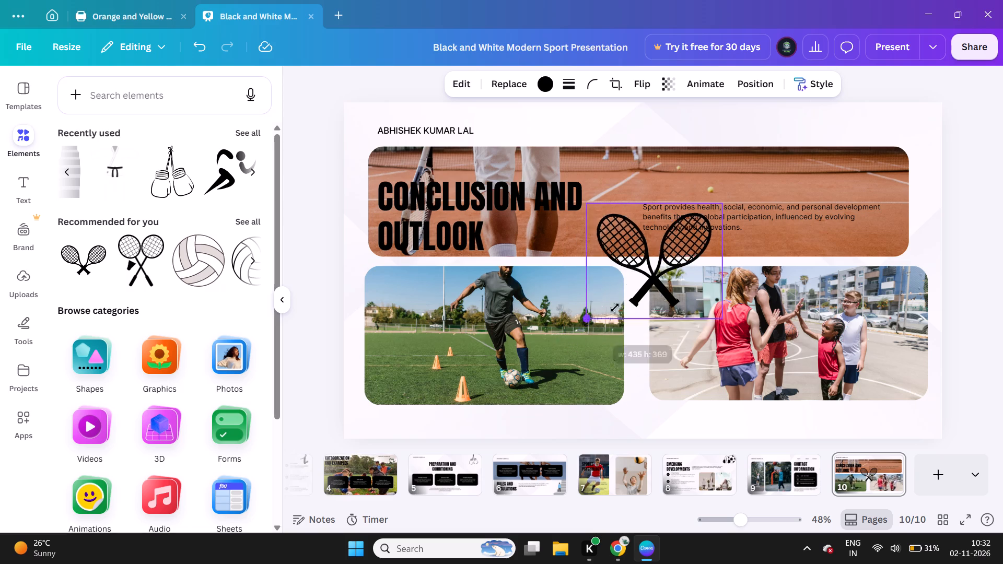
pyautogui.moveTo(615, 308); pyautogui.dragTo(638, 291)
pyautogui.moveTo(671, 250); pyautogui.dragTo(761, 139)
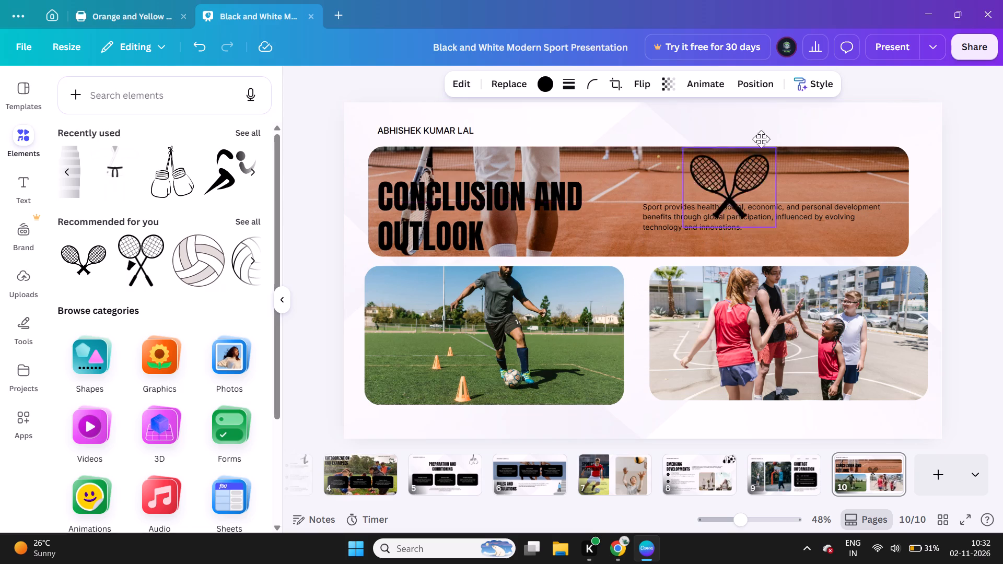
pyautogui.moveTo(761, 139); pyautogui.dragTo(779, 130)
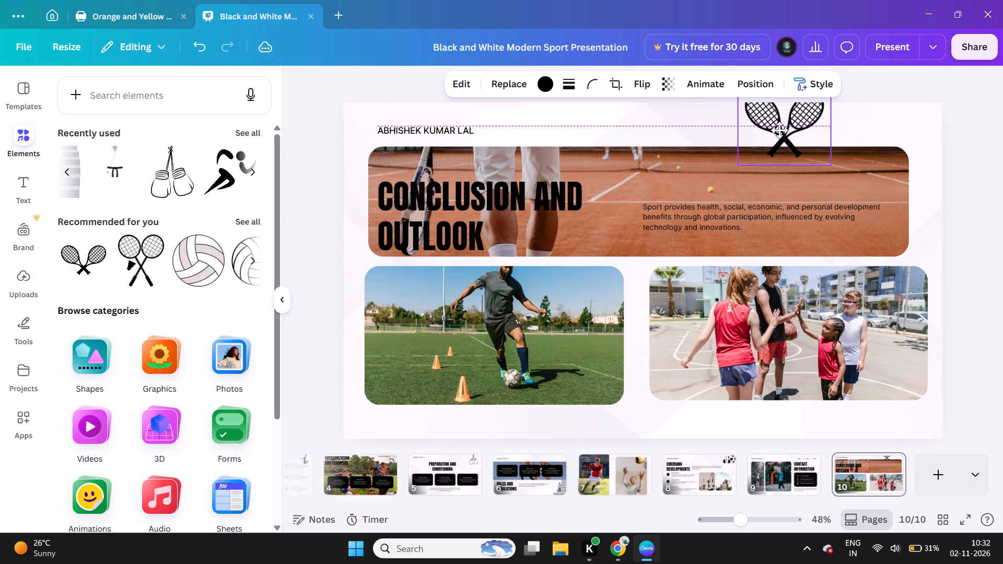
pyautogui.moveTo(779, 130); pyautogui.dragTo(779, 130)
# Shrink the crossed-rackets graphic further and place it in slide 10's top-right corner, slightly overlapping the slide edge.
pyautogui.moveTo(740, 170); pyautogui.dragTo(743, 164)
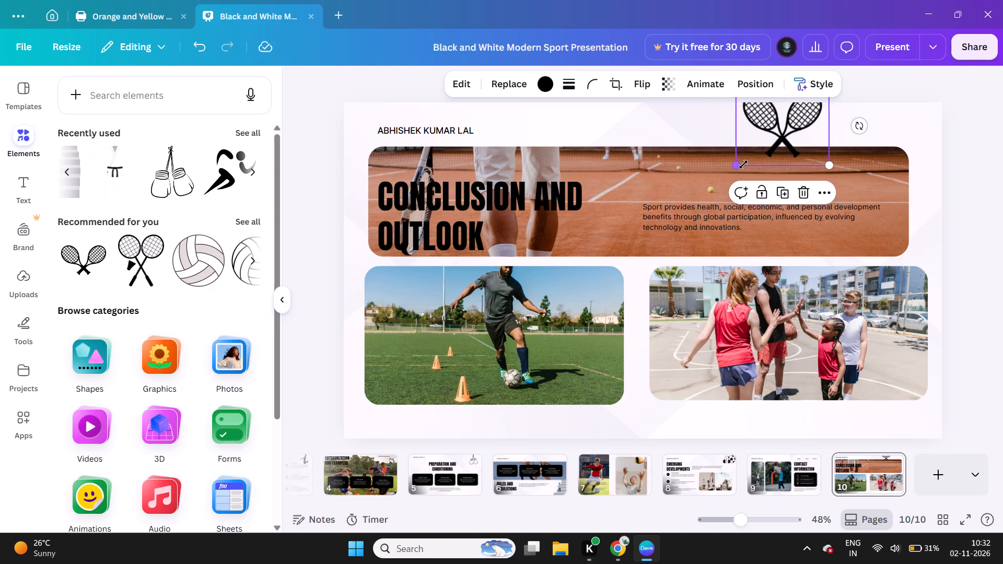
pyautogui.moveTo(743, 164); pyautogui.dragTo(776, 158)
pyautogui.moveTo(785, 123); pyautogui.dragTo(796, 146)
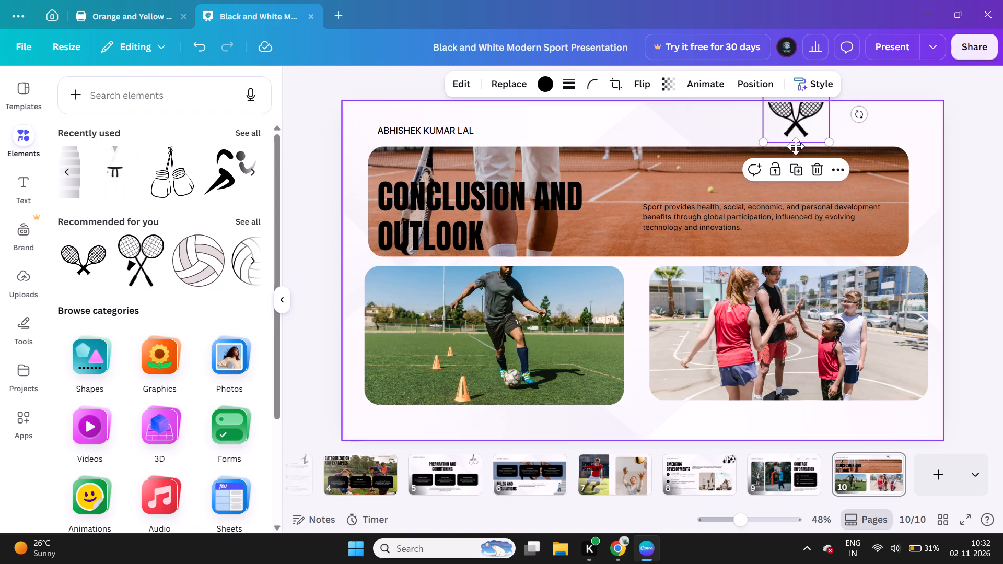
pyautogui.moveTo(796, 146); pyautogui.dragTo(896, 138)
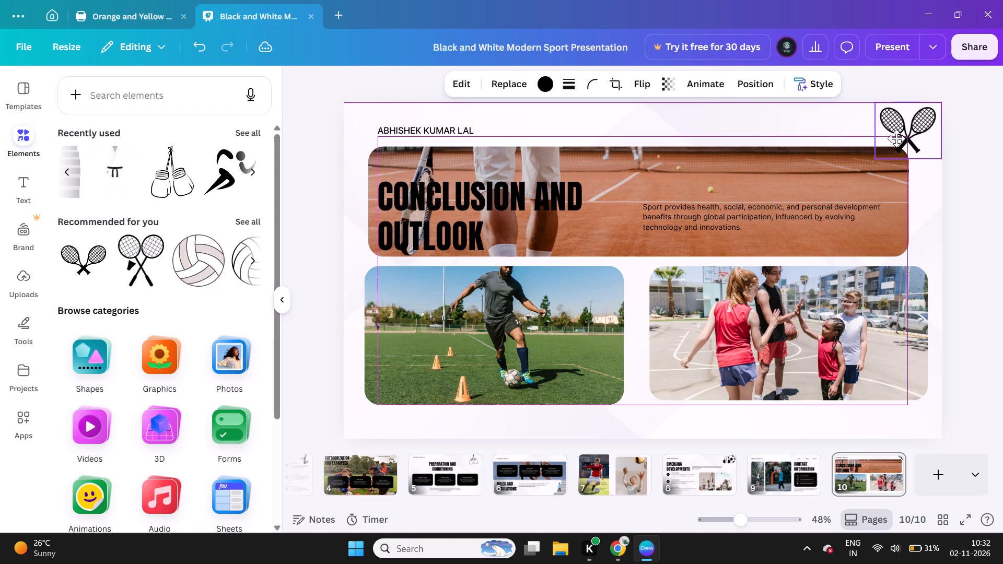
pyautogui.moveTo(896, 138); pyautogui.dragTo(889, 127)
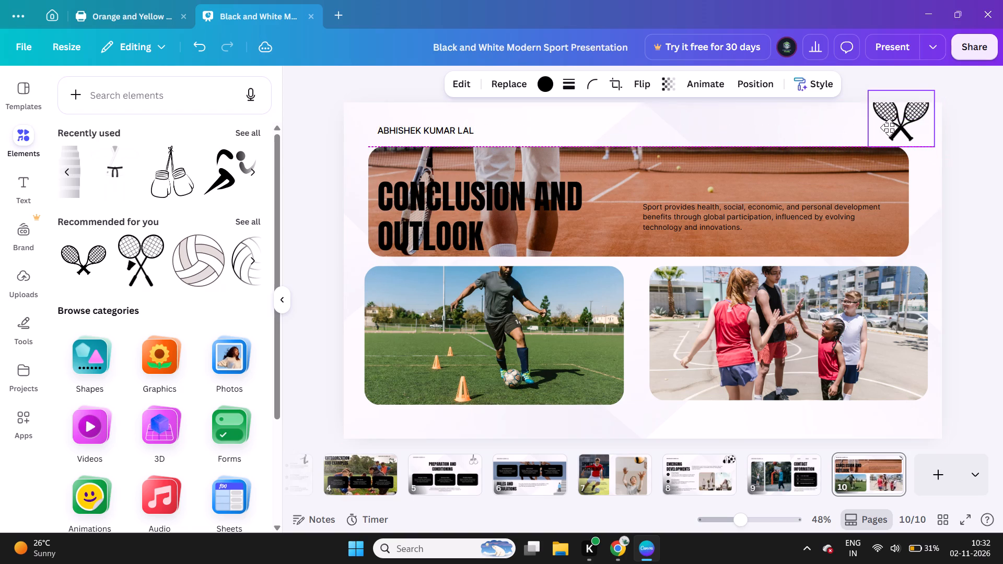
pyautogui.moveTo(889, 127); pyautogui.dragTo(906, 139)
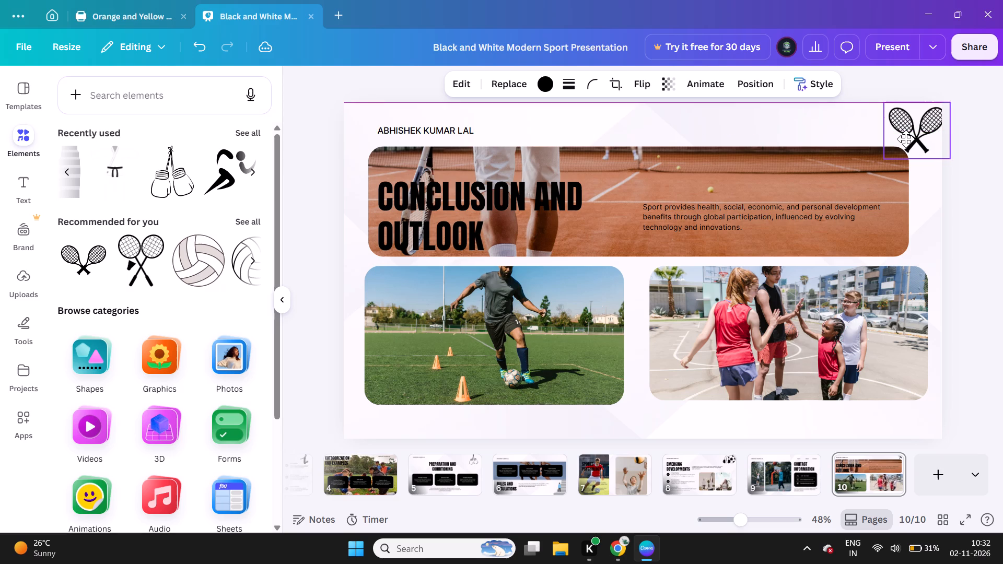
pyautogui.moveTo(906, 139); pyautogui.dragTo(905, 139)
pyautogui.click(980, 238)
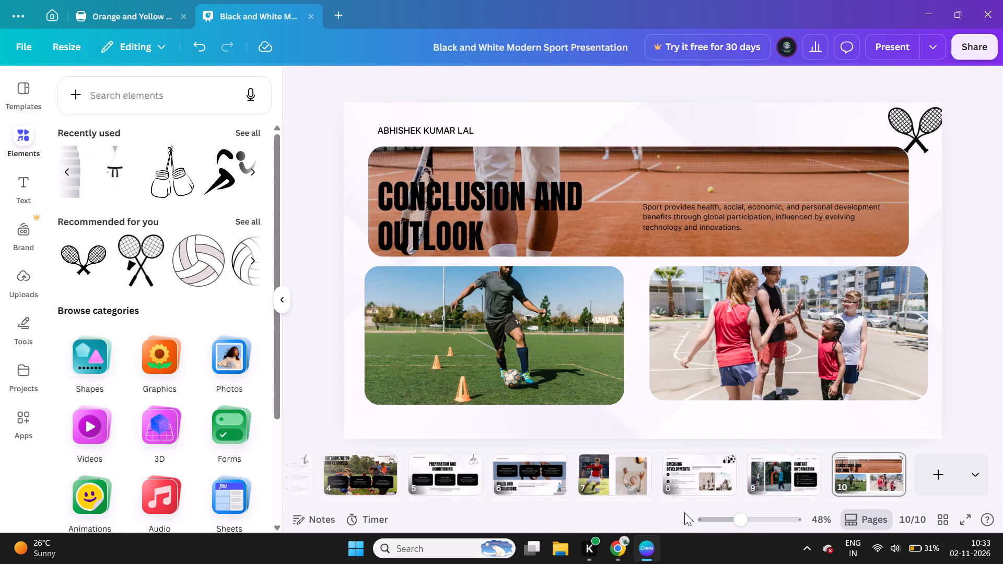
# Reposition slide 7's volleyball player photo so it is vertically centred, with a clear gap beside the footballer photo.
pyautogui.click(620, 492)
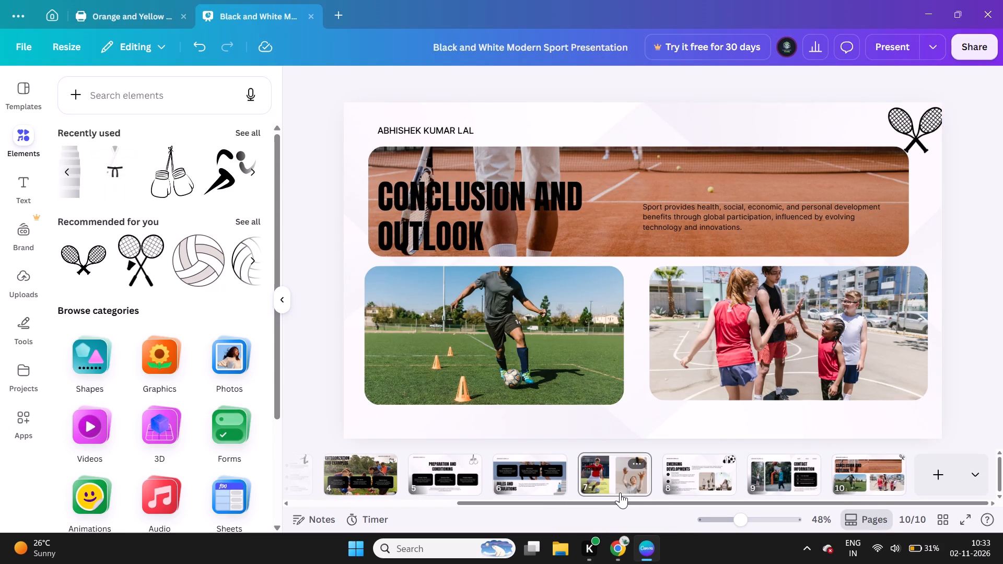
pyautogui.moveTo(728, 349); pyautogui.dragTo(696, 335)
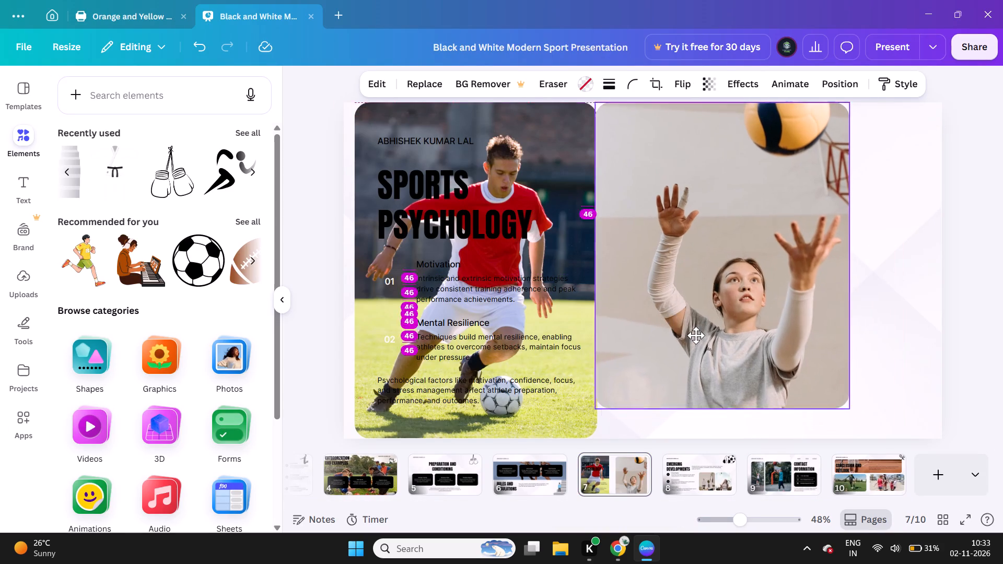
pyautogui.moveTo(696, 335); pyautogui.dragTo(702, 338)
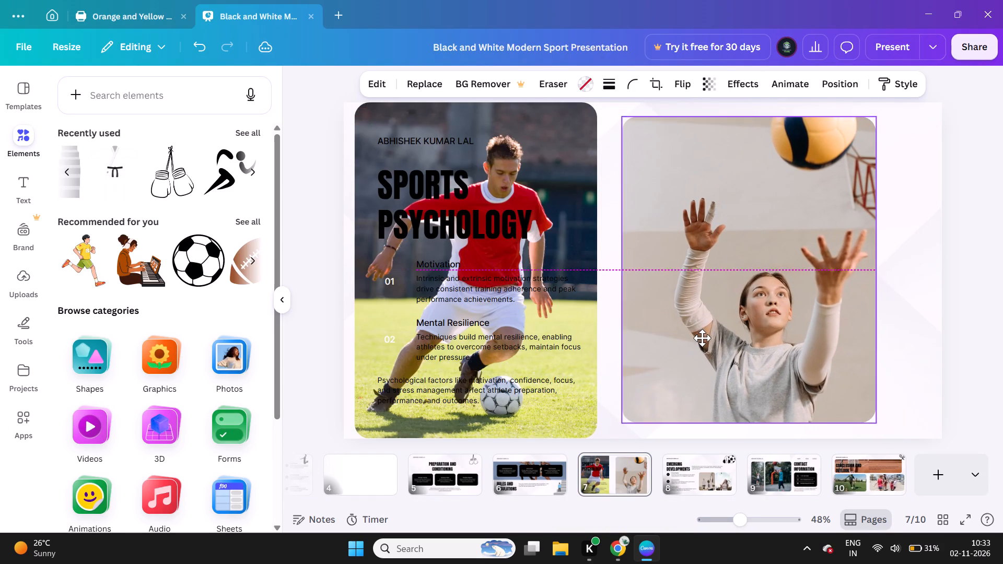
# Enlarge slide 7's volleyball photo to about 938 wide by 1,034 high, extending its right, bottom and top edges.
pyautogui.moveTo(876, 276); pyautogui.dragTo(913, 283)
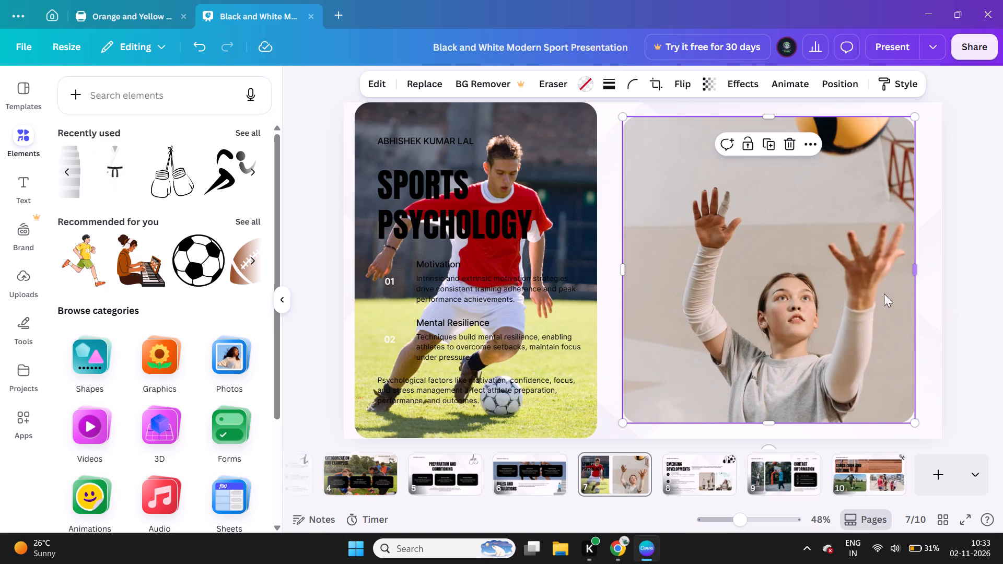
pyautogui.moveTo(771, 424); pyautogui.dragTo(762, 440)
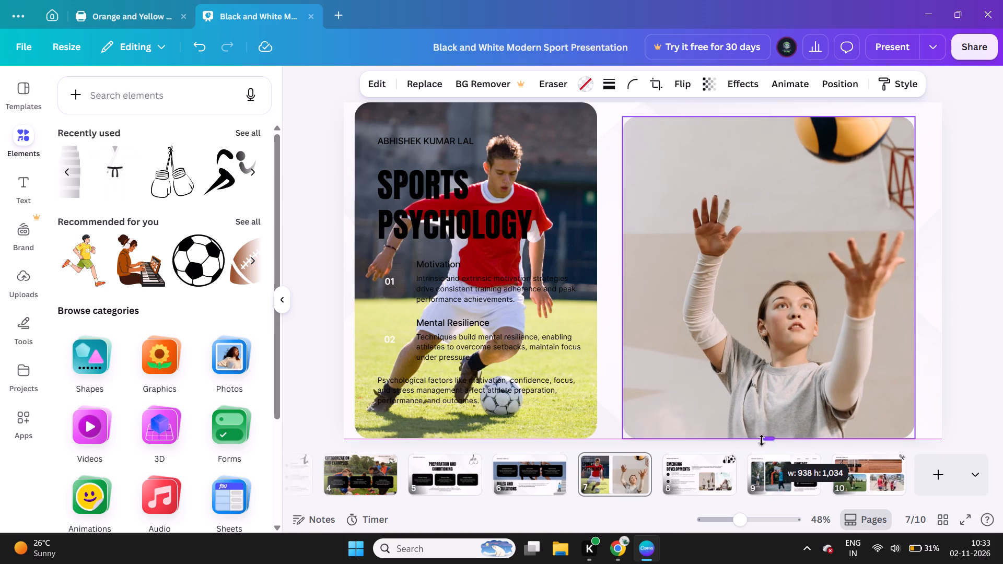
pyautogui.moveTo(762, 440); pyautogui.dragTo(764, 434)
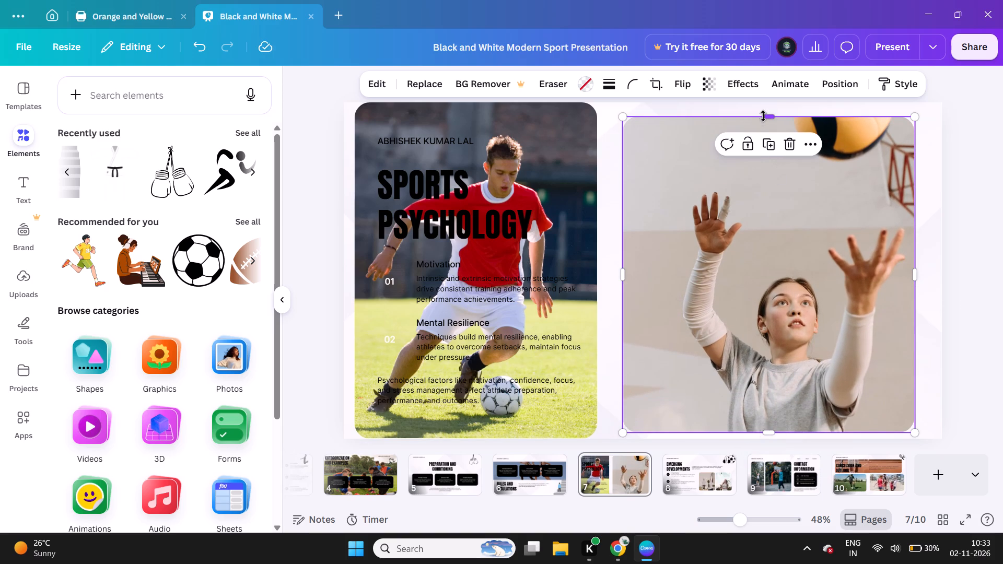
pyautogui.moveTo(763, 116); pyautogui.dragTo(764, 110)
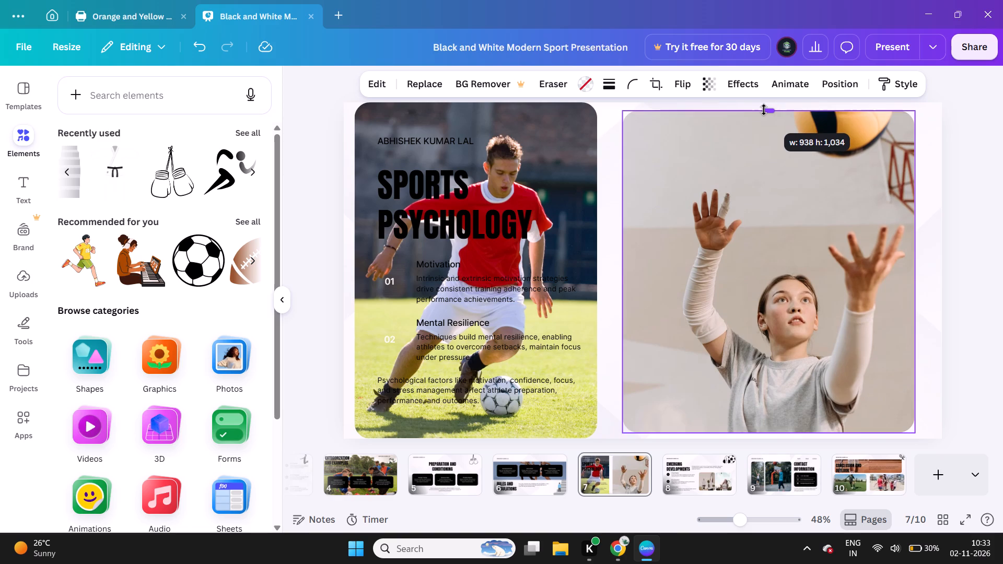
pyautogui.moveTo(764, 110); pyautogui.dragTo(763, 110)
pyautogui.click(967, 151)
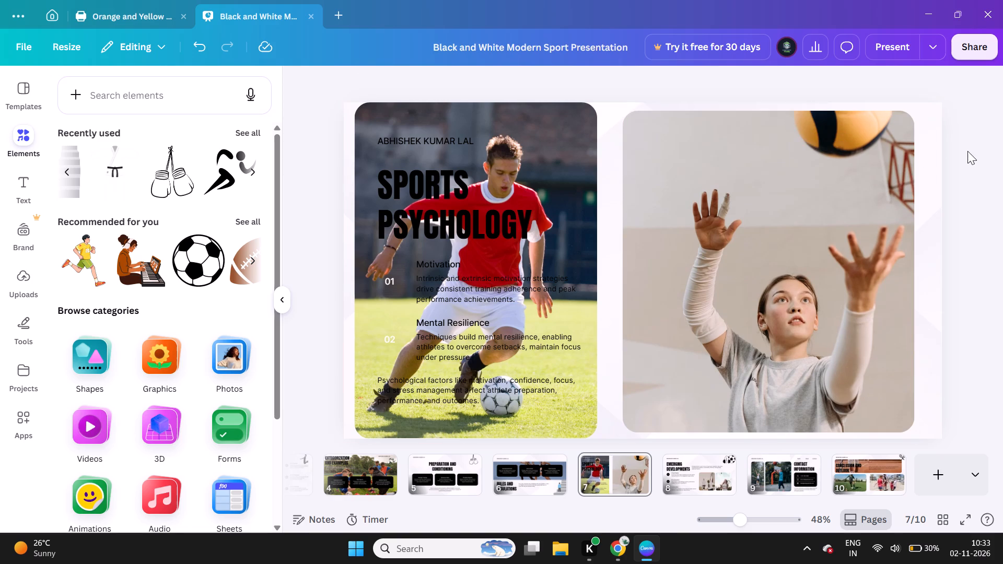
# Widen the volleyball photo further, extending its right side almost to the slide's right edge.
pyautogui.click(887, 263)
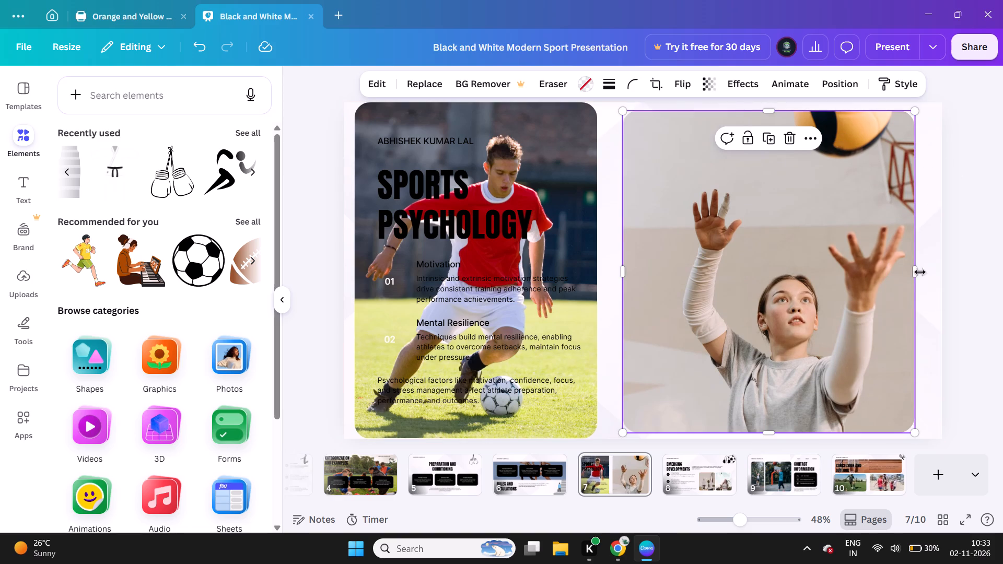
pyautogui.moveTo(918, 271); pyautogui.dragTo(927, 271)
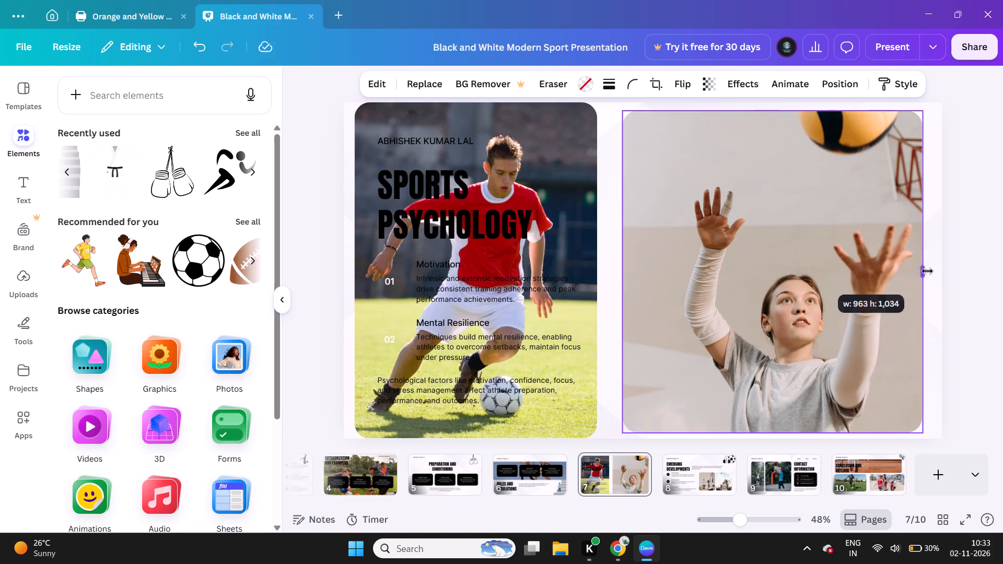
pyautogui.moveTo(927, 271); pyautogui.dragTo(935, 268)
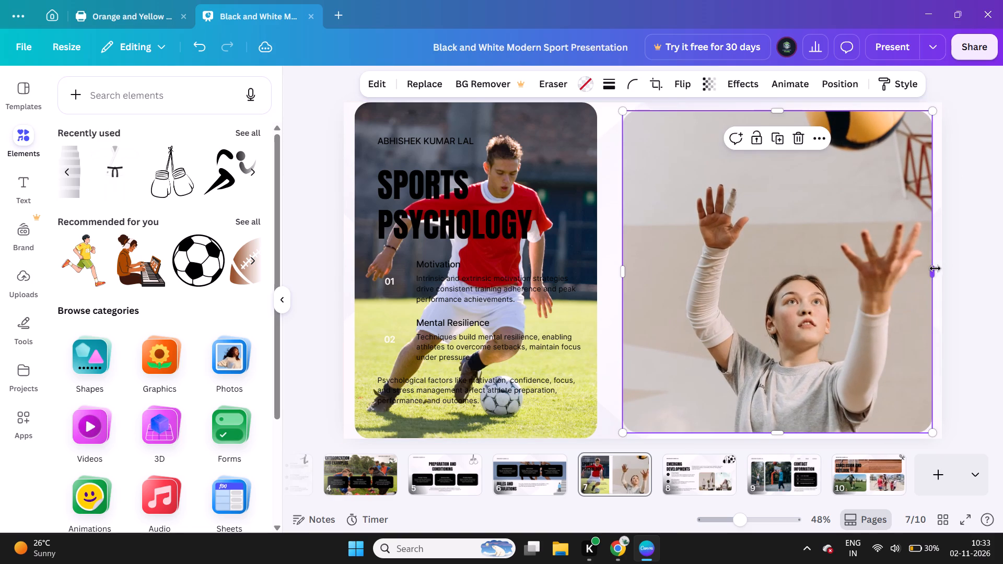
pyautogui.click(960, 221)
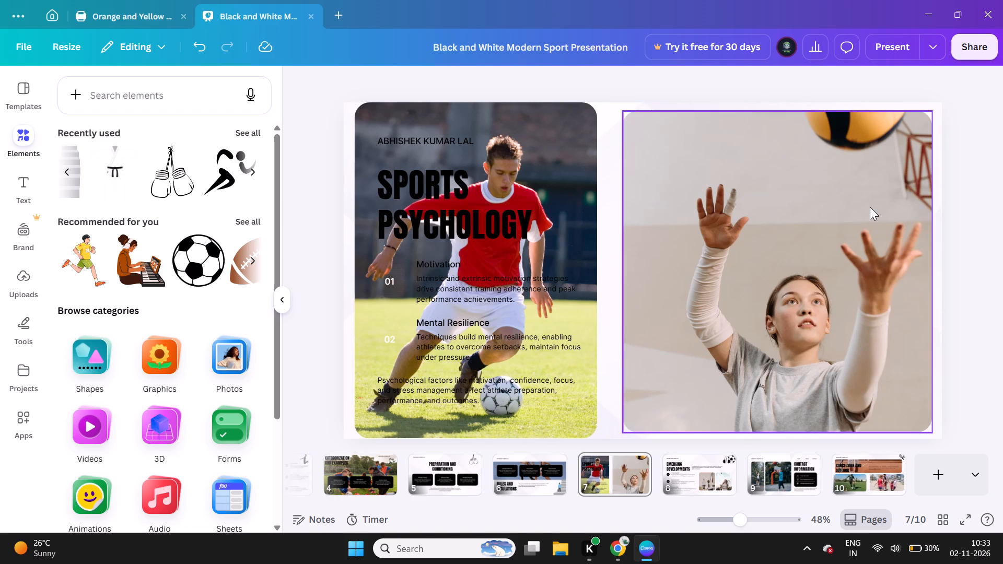
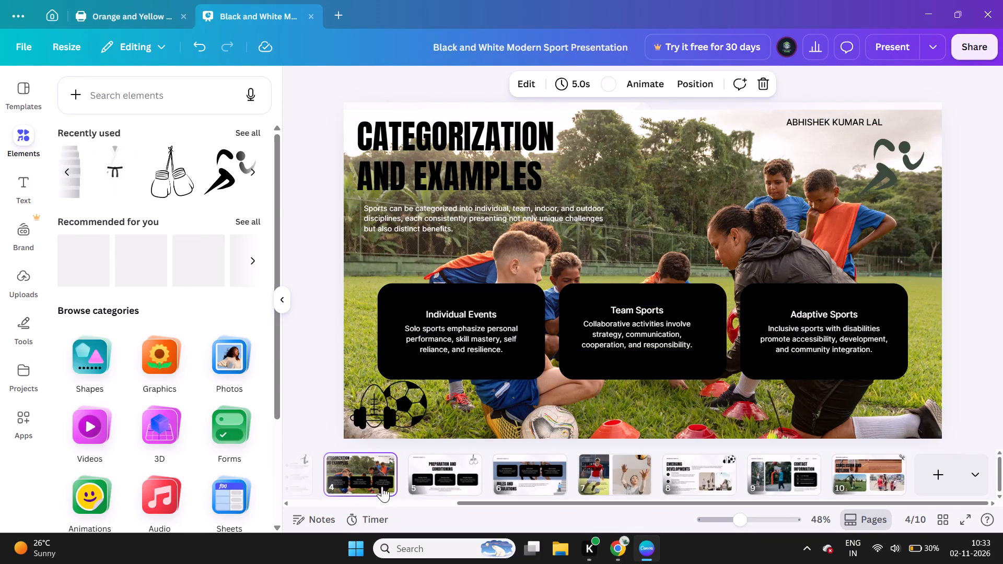
# Look through the slide thumbnails and open slide 5, "Preparation and Conditioning".
pyautogui.hscroll(6, 397, 467)
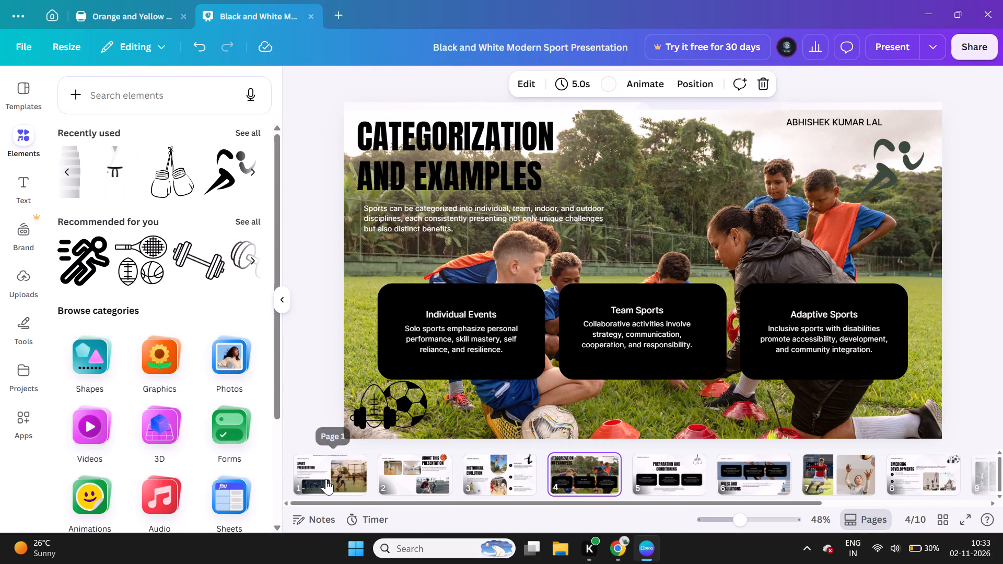
pyautogui.hscroll(-8, 326, 479)
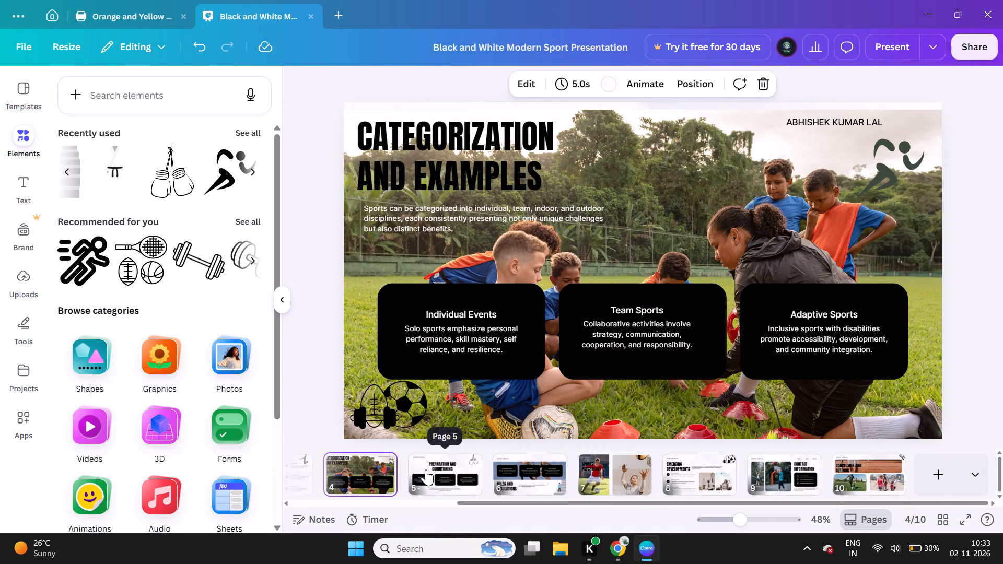
pyautogui.click(426, 469)
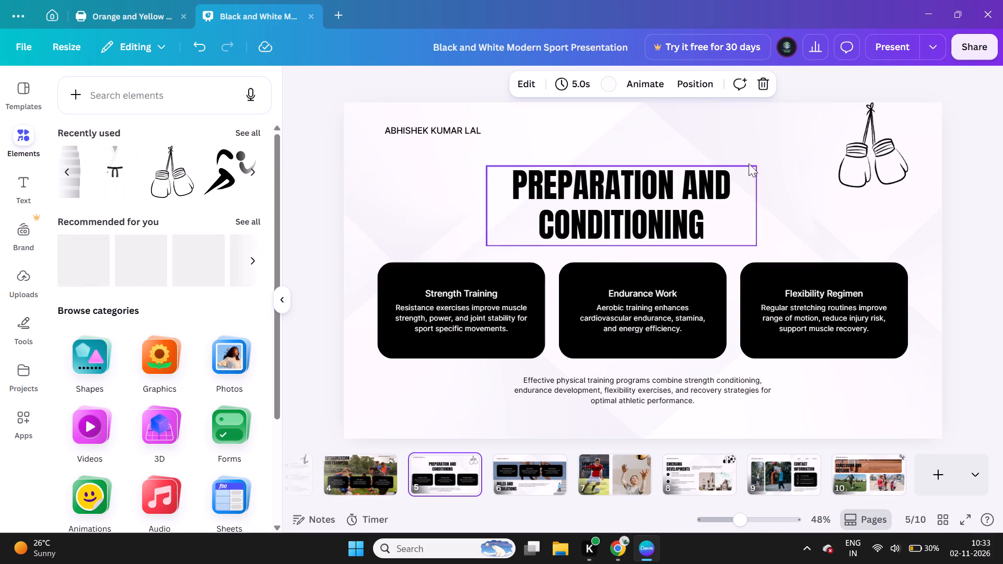